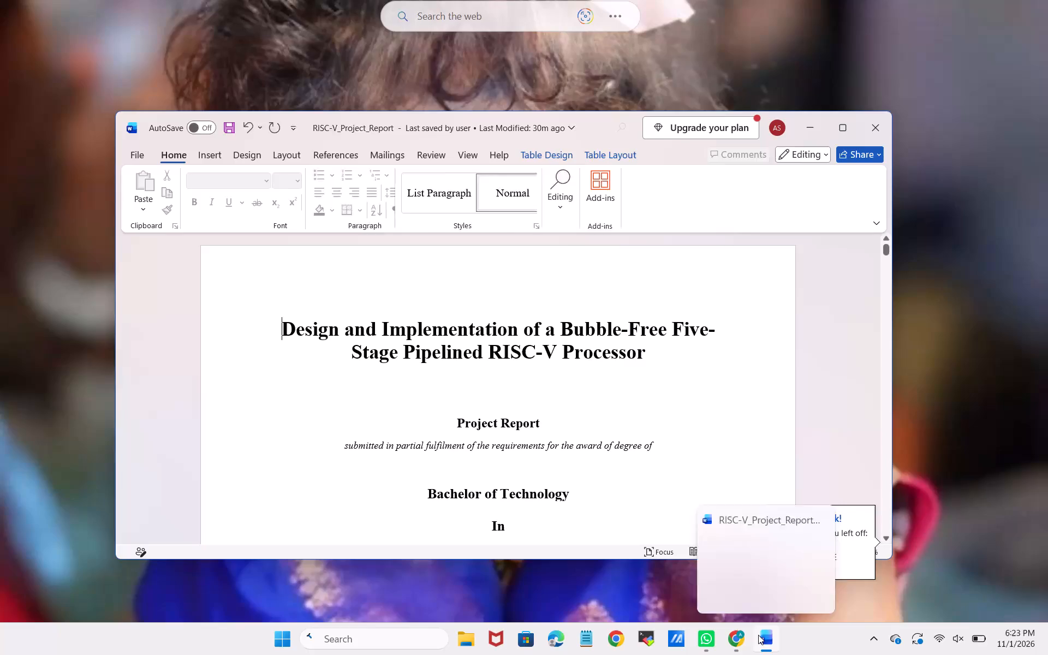
Maximize the report window and review the front matter from the title page through the certificate and acknowledgement to the abstract heading.
scroll(745, 499, down, 2)
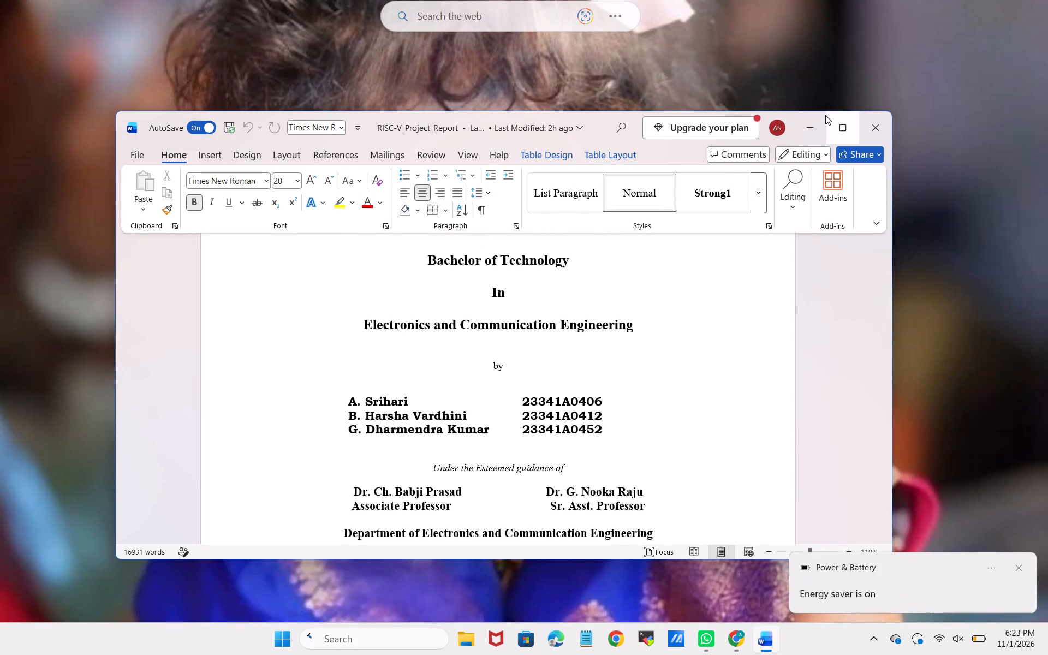
click(842, 126)
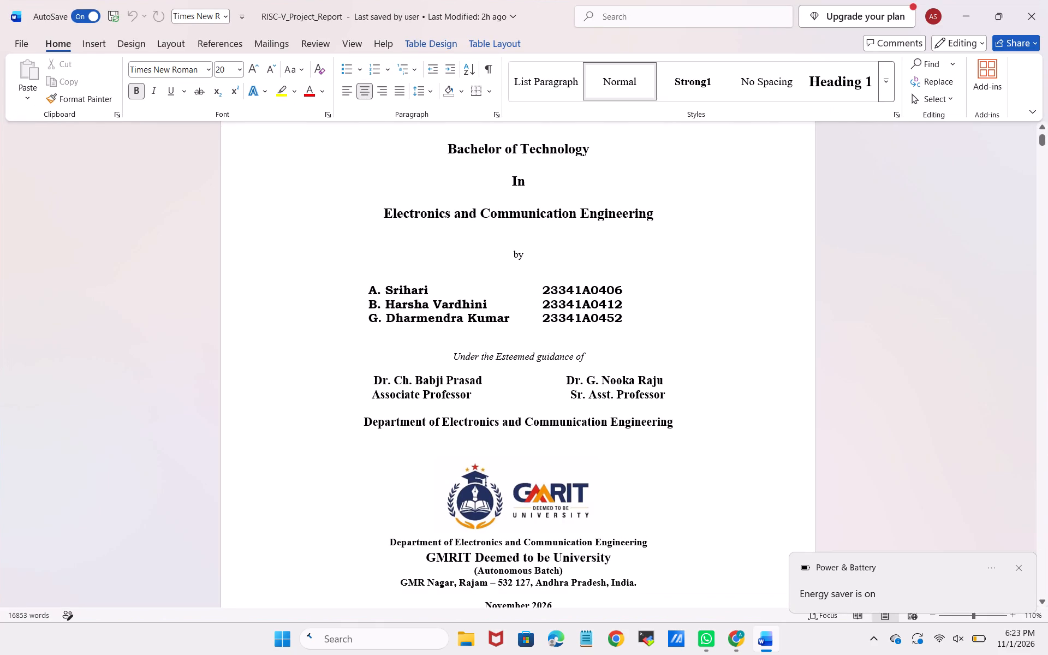
scroll(598, 306, down, 3)
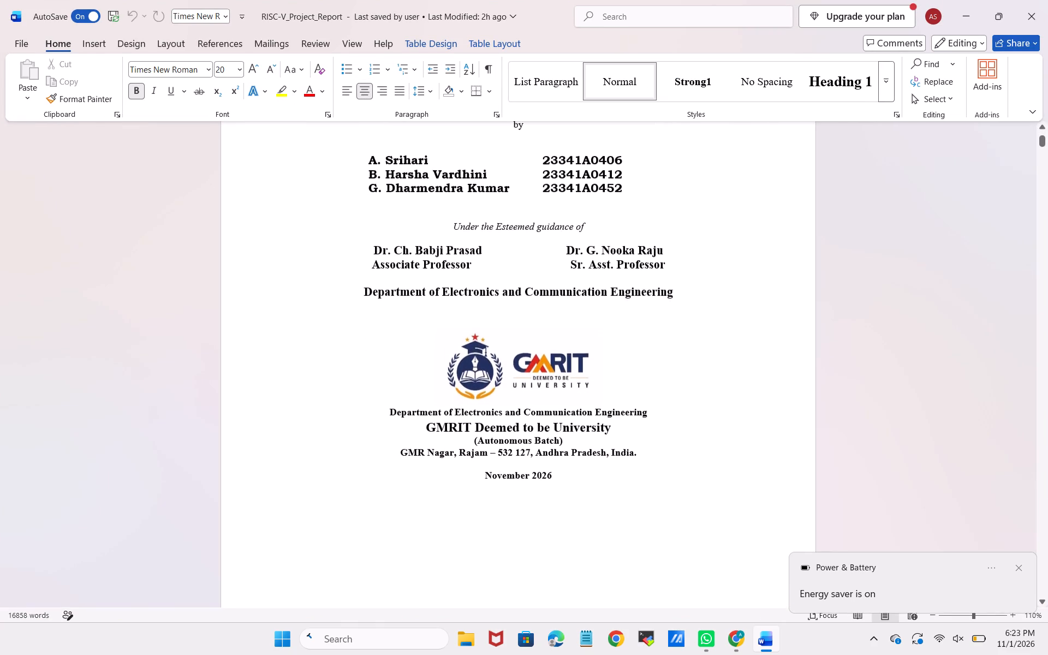
scroll(598, 306, down, 5)
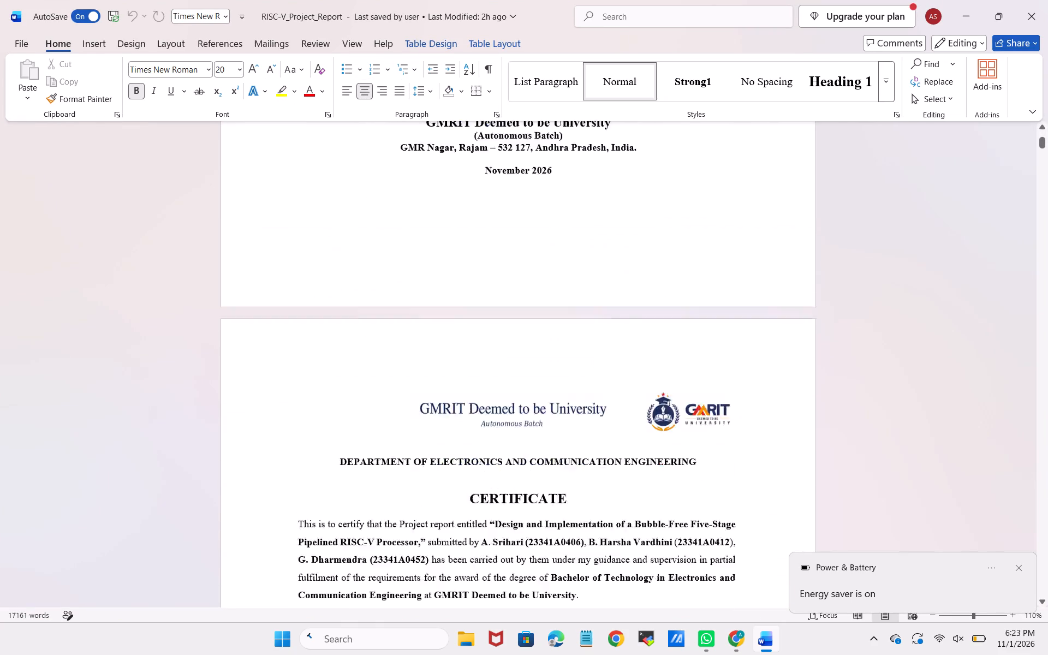
scroll(598, 306, down, 5)
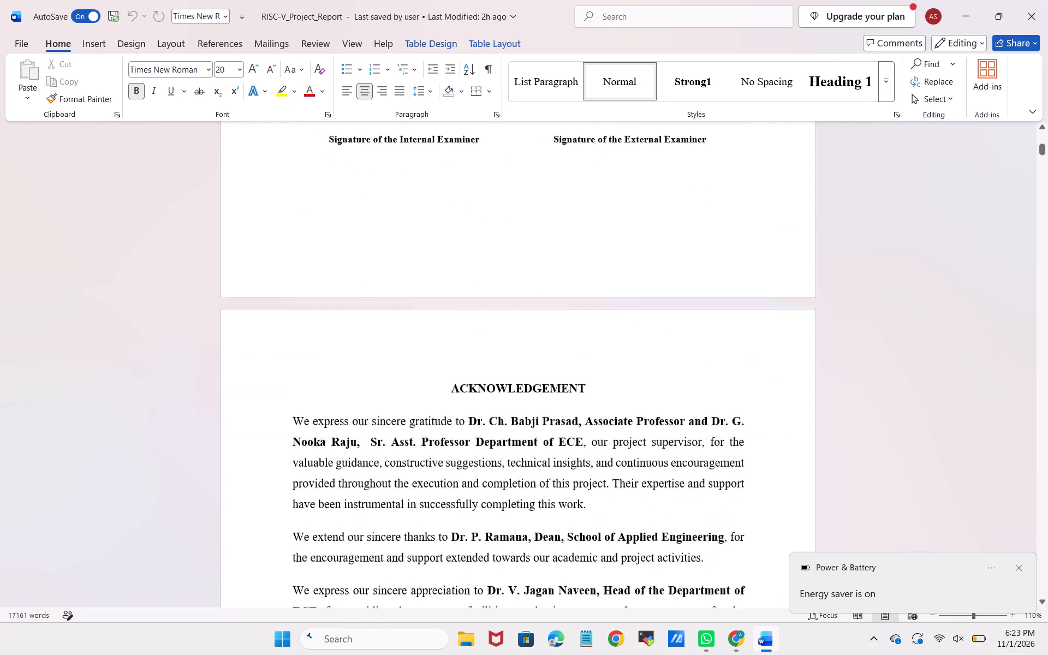
scroll(598, 306, down, 6)
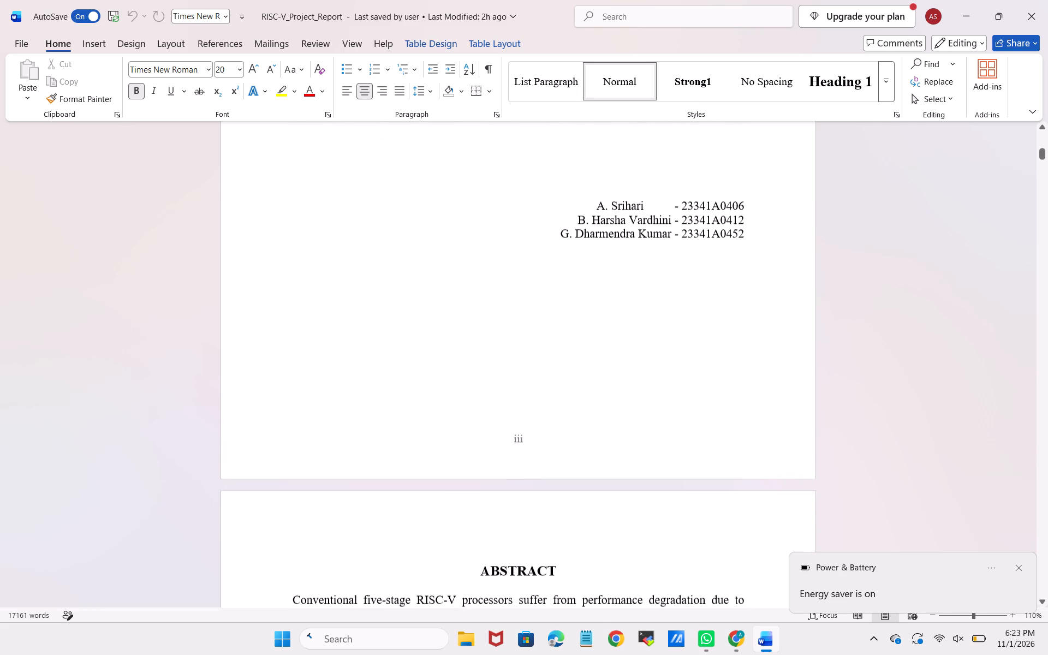
scroll(598, 306, down, 1)
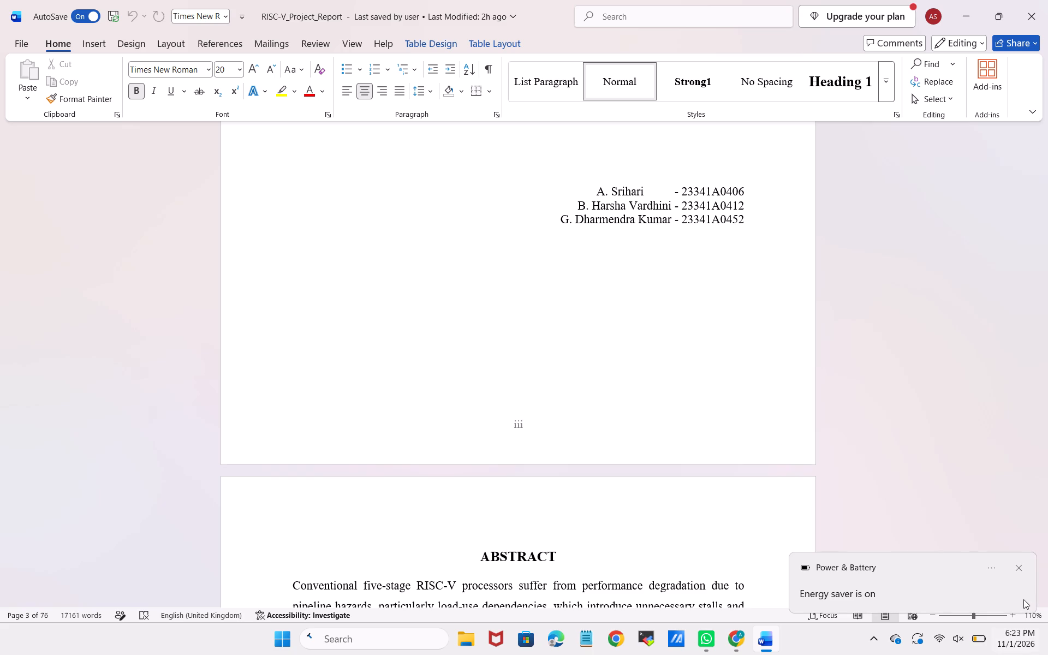
click(1017, 568)
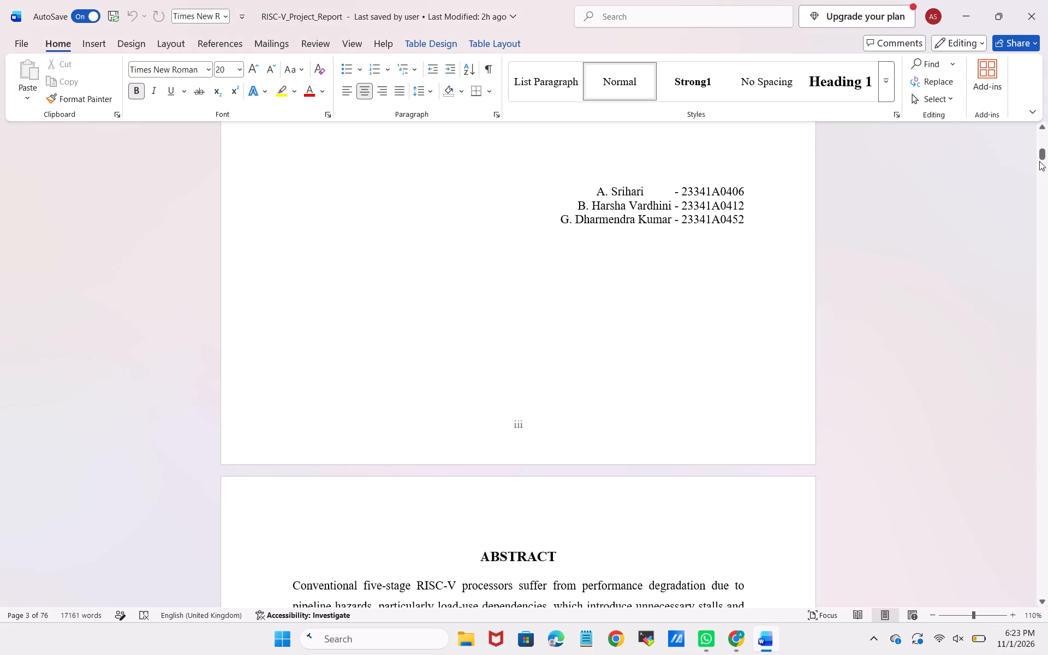
In the first paragraph of the 5. CONCLUSION chapter, insert the missing space between "execution." and "The".
drag(1041, 155, 1047, 489)
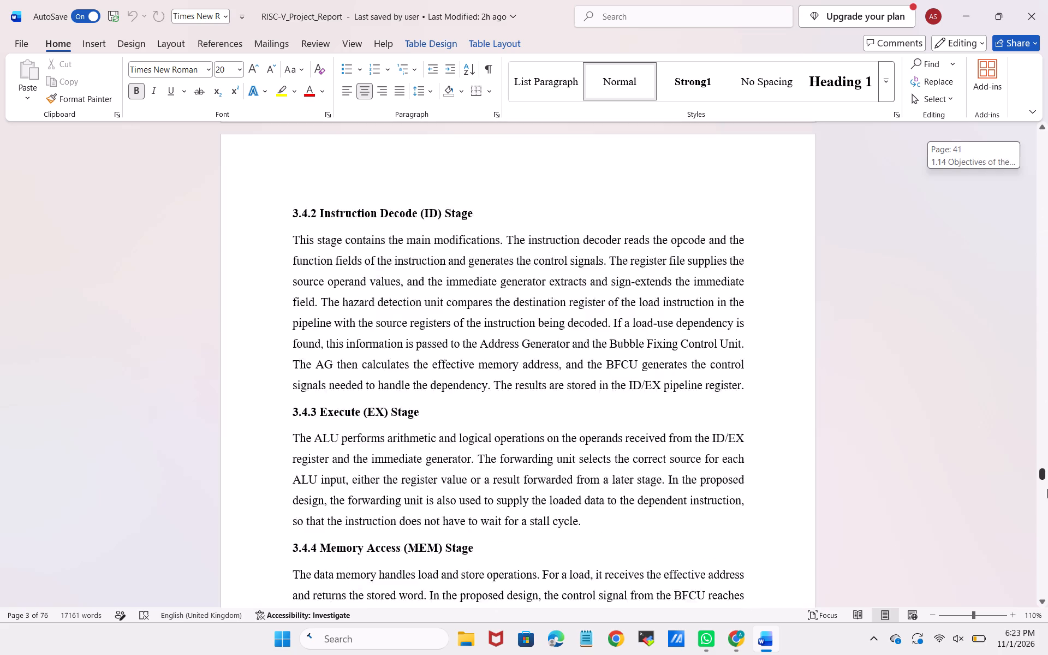
drag(1047, 489, 1047, 654)
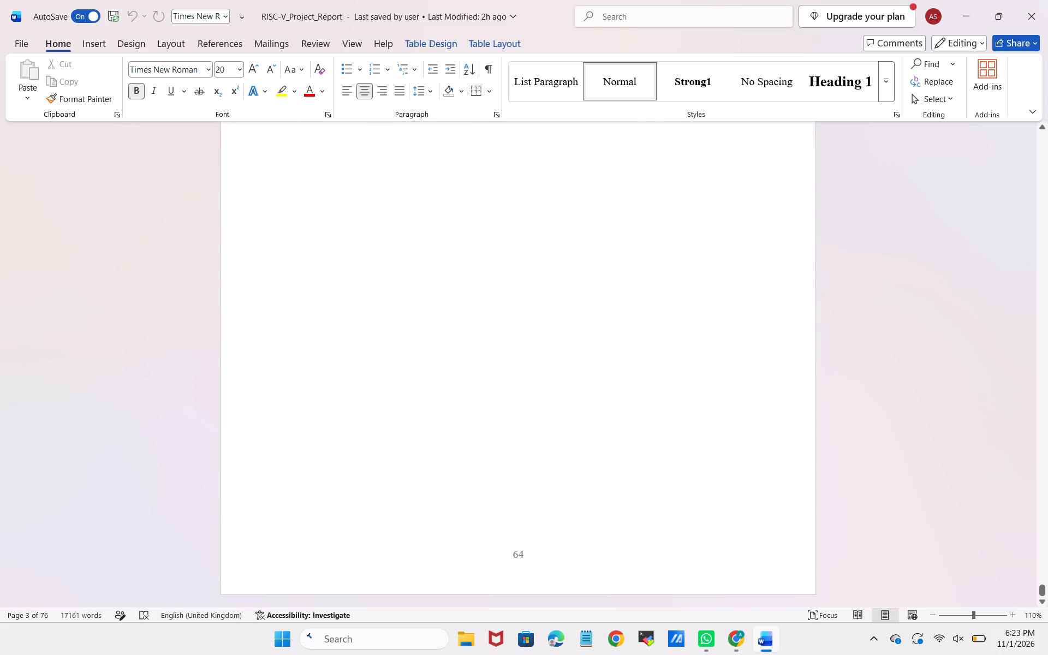
scroll(689, 439, up, 9)
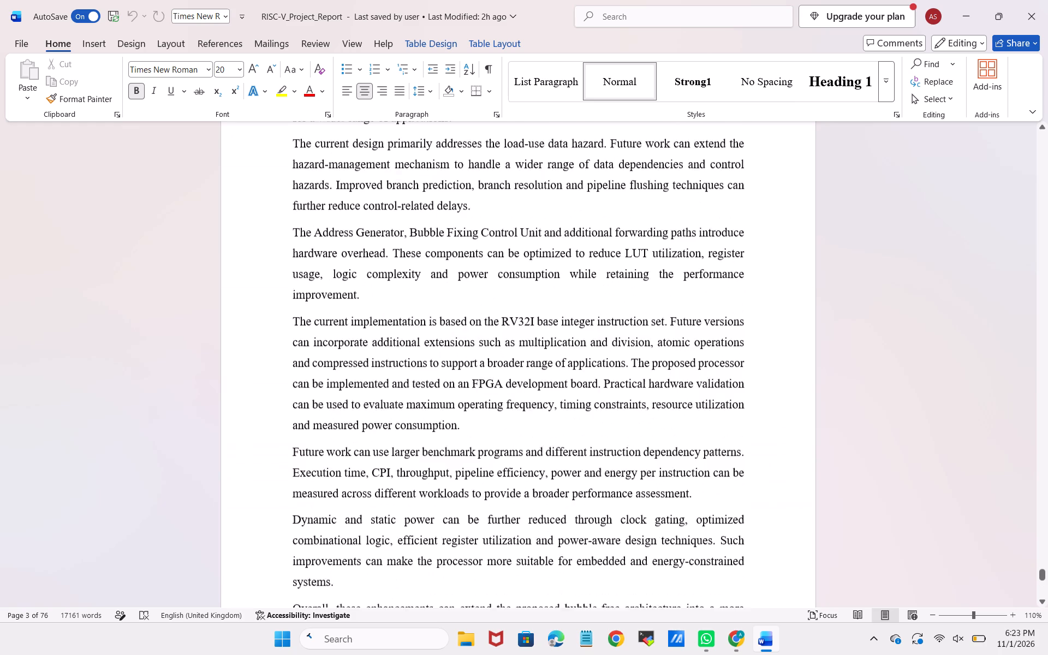
scroll(689, 439, up, 4)
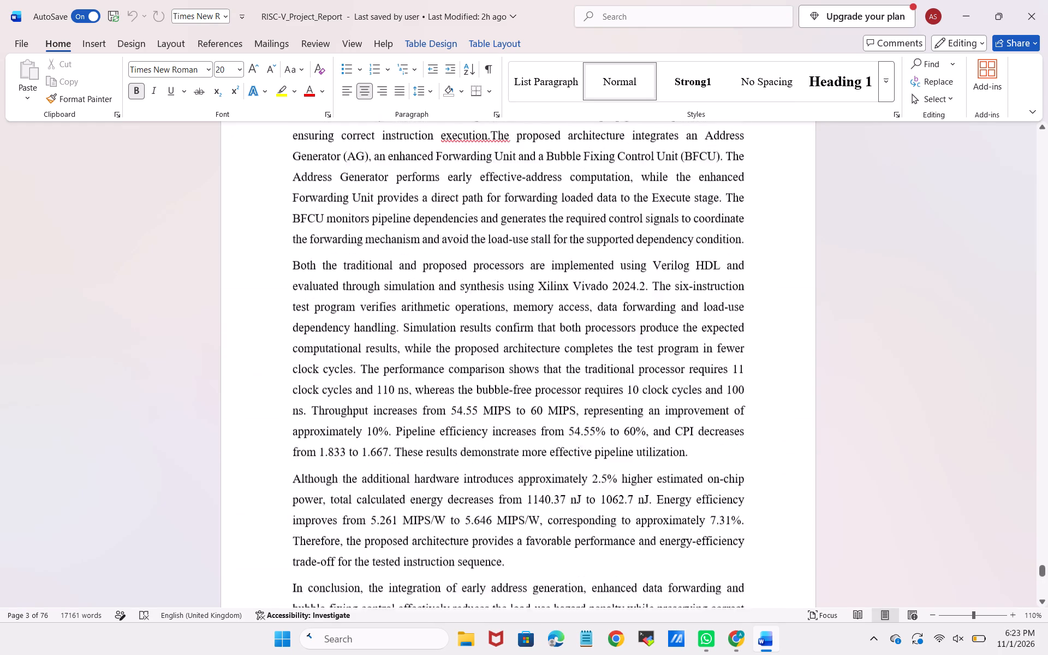
scroll(689, 439, up, 1)
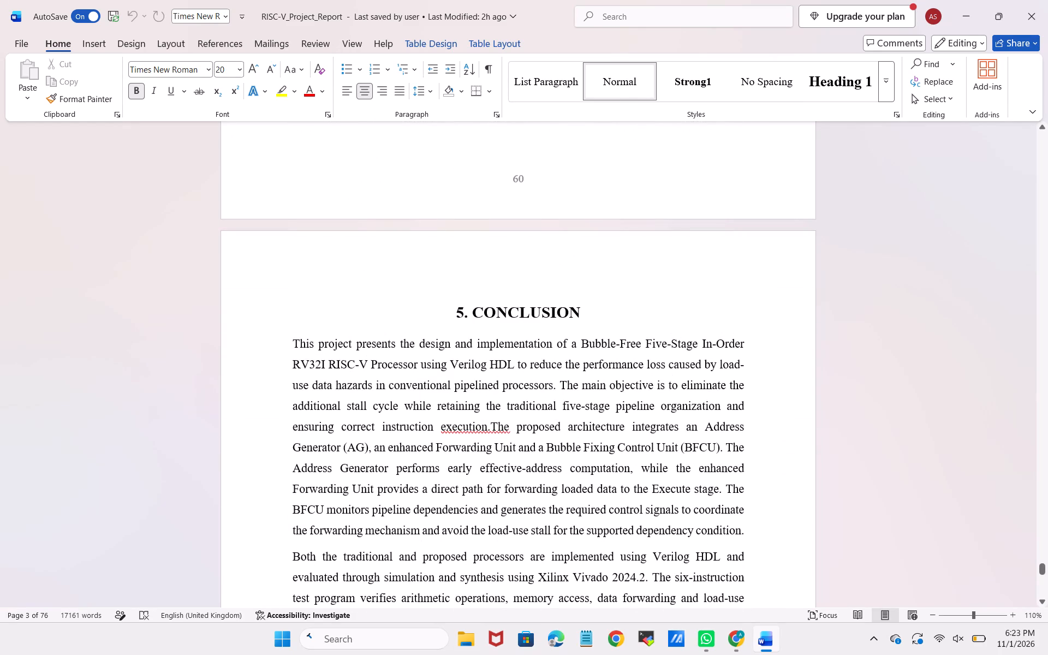
click(490, 427)
key(space)
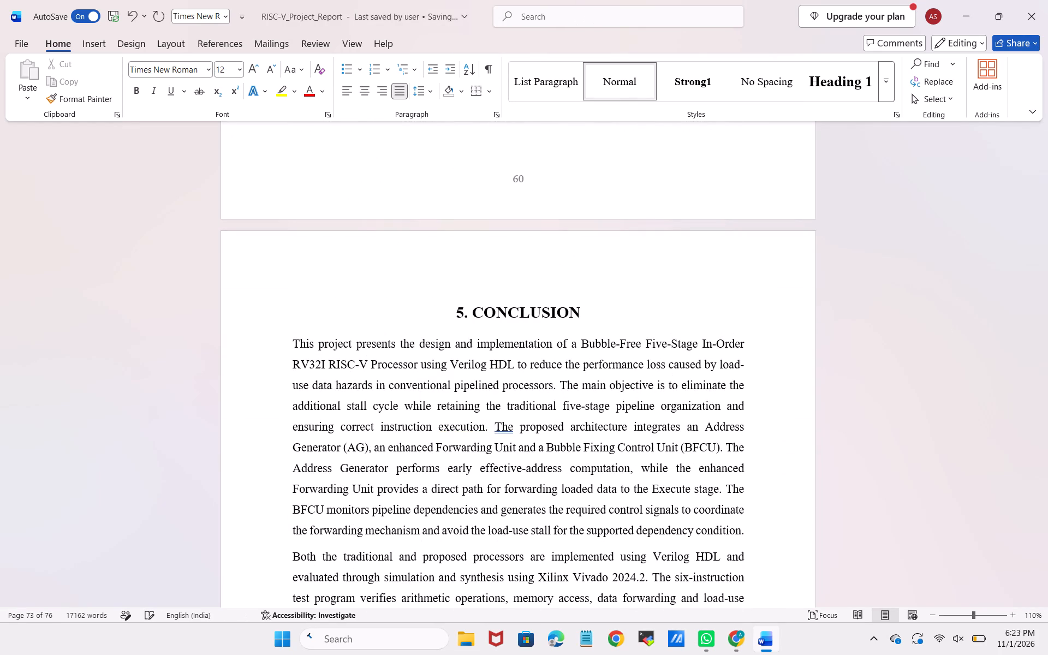
Review the end of the results chapter, around Table 4.8 and section 4.9 Overall Results.
scroll(490, 427, up, 5)
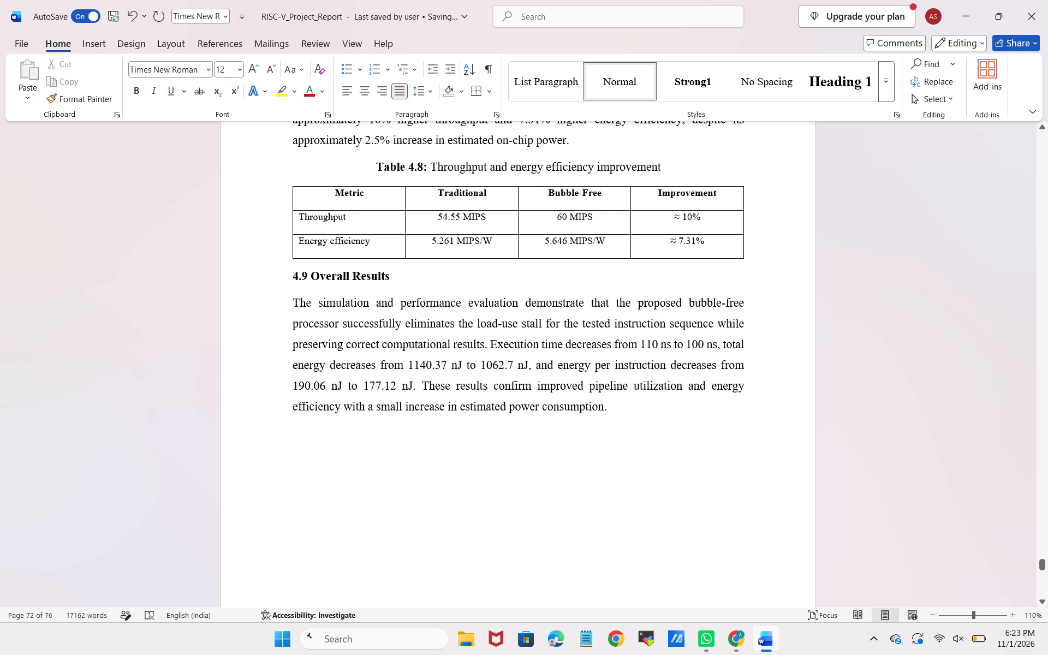
scroll(490, 427, down, 3)
scroll(490, 427, up, 3)
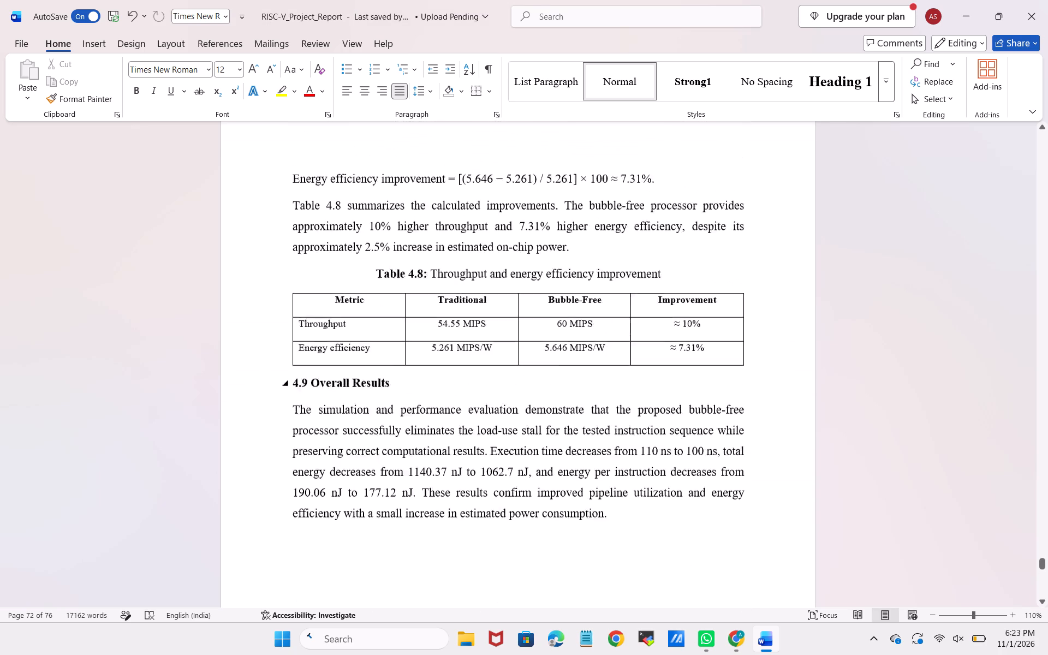
scroll(490, 427, up, 1)
scroll(490, 427, down, 1)
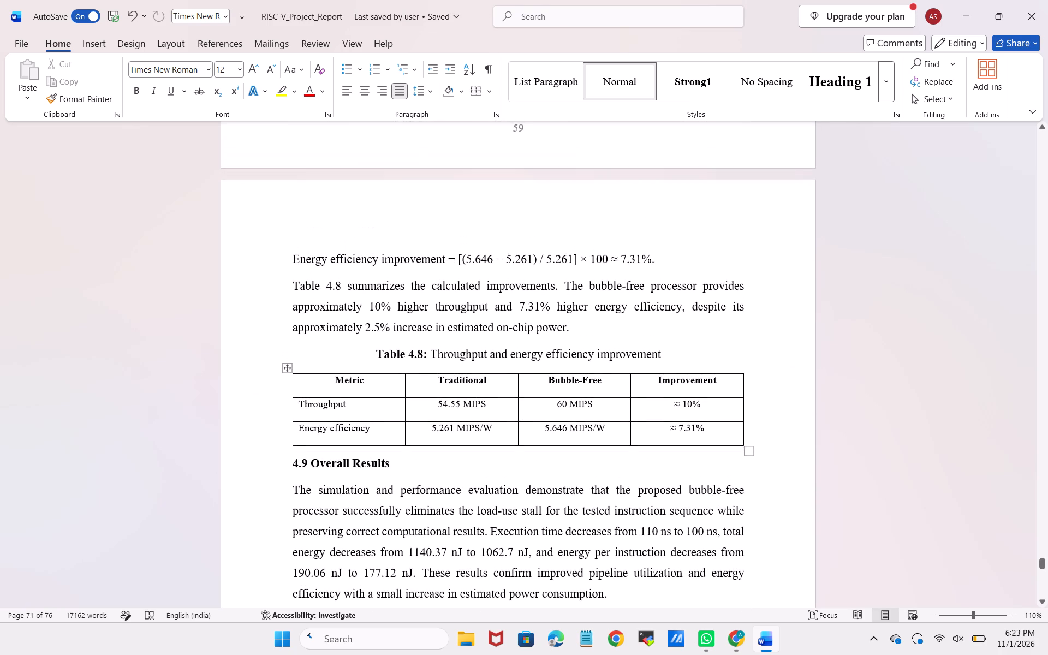
Review the results chapter from section 4.6 Power Analysis Results through section 4.9 Overall Results and on to the conclusion text.
scroll(490, 427, down, 1)
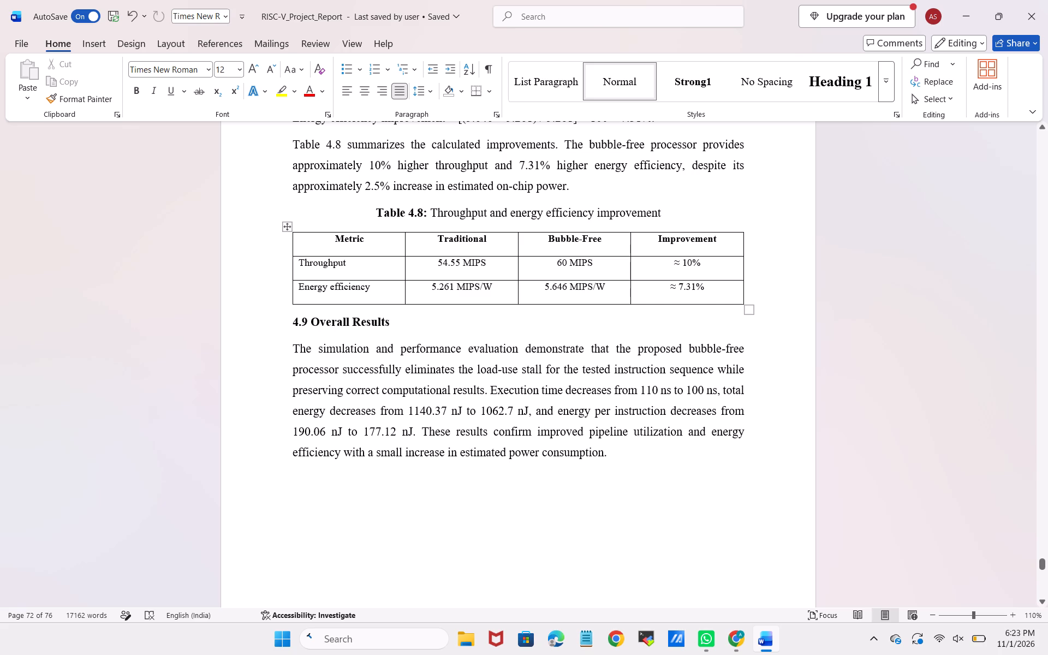
scroll(490, 427, down, 2)
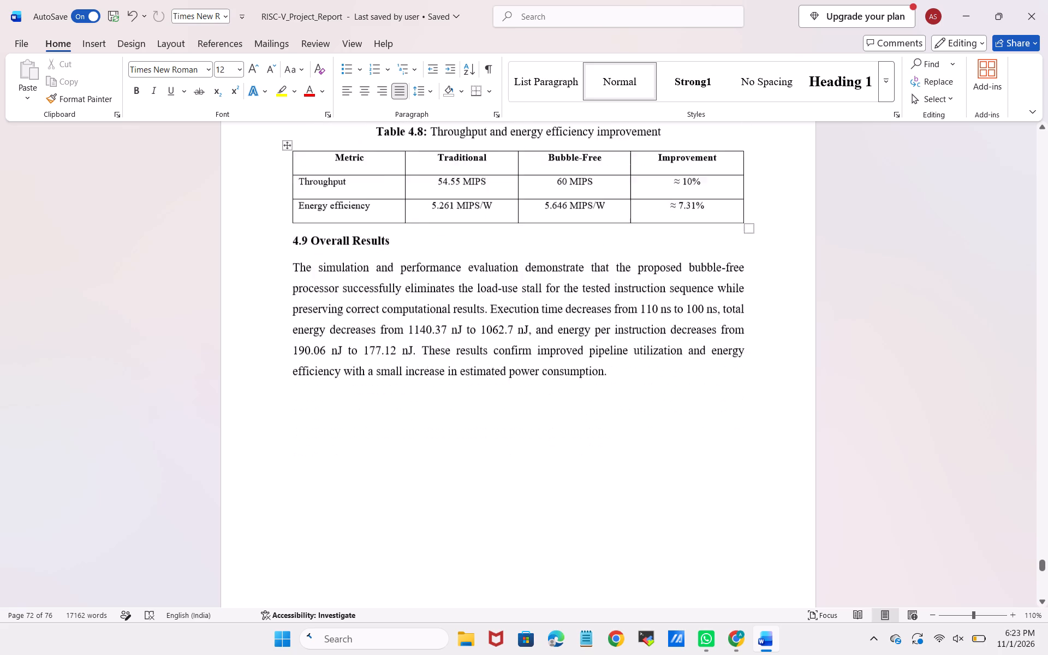
scroll(490, 427, down, 1)
scroll(490, 427, up, 4)
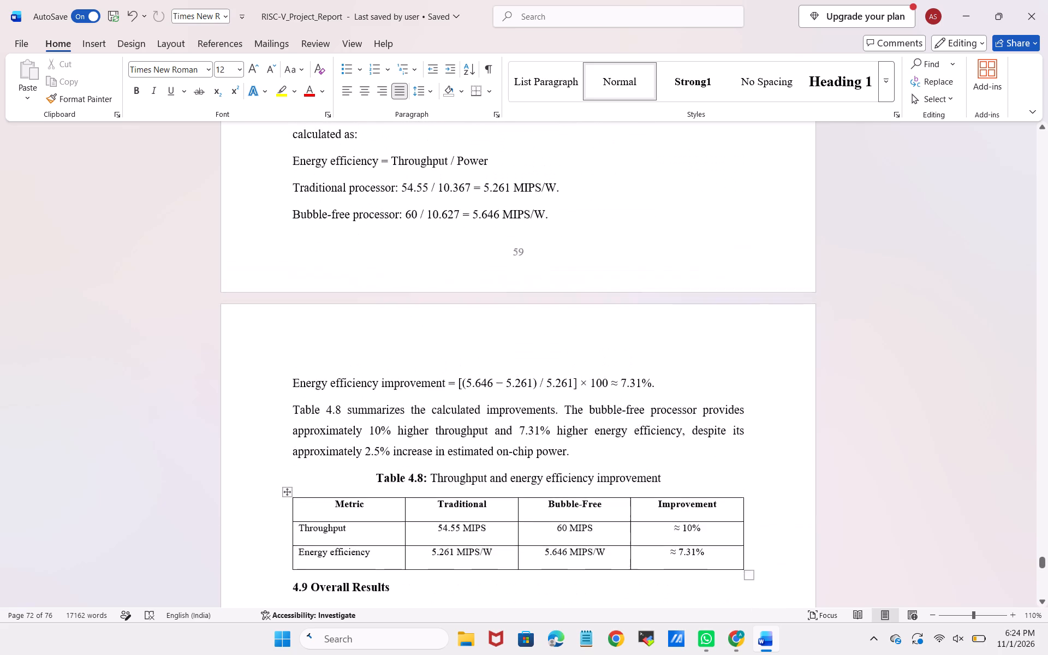
scroll(490, 427, up, 6)
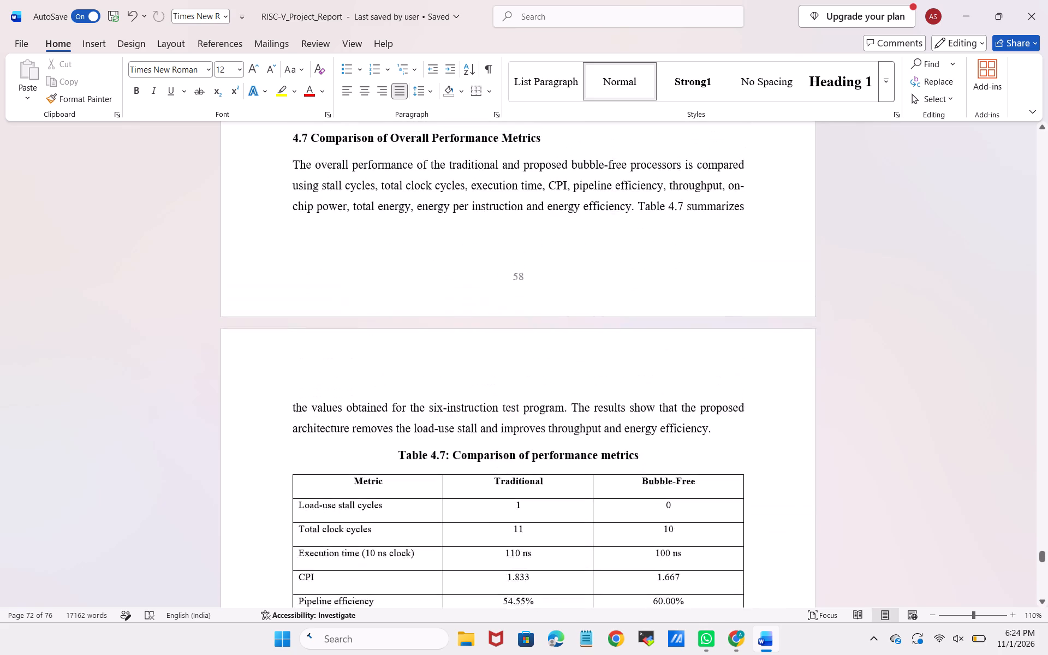
scroll(490, 427, up, 5)
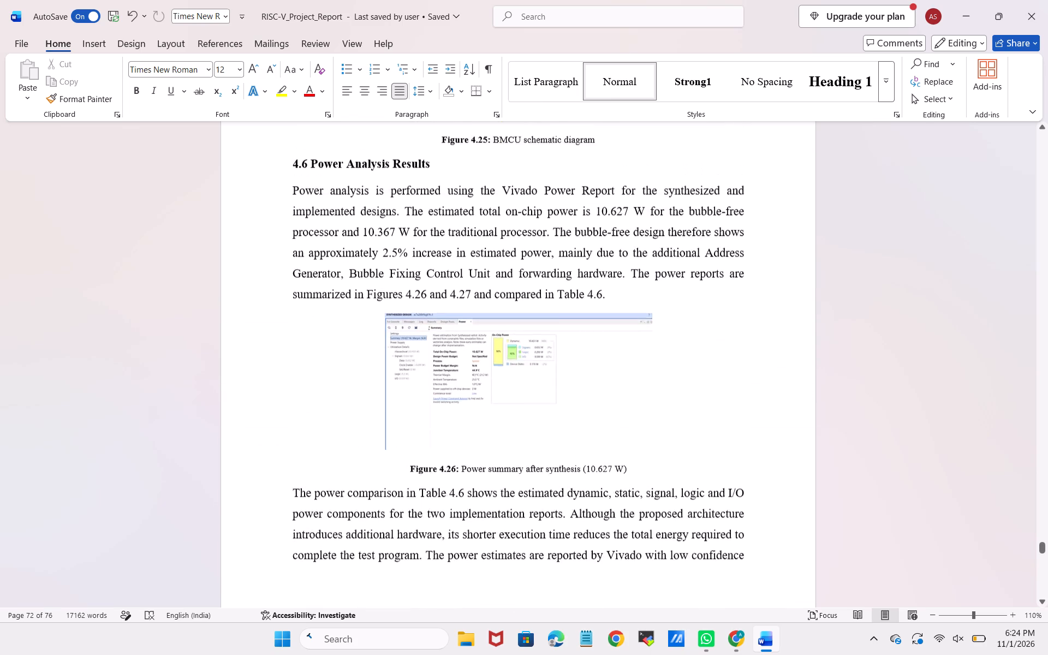
scroll(490, 427, up, 2)
scroll(490, 427, down, 7)
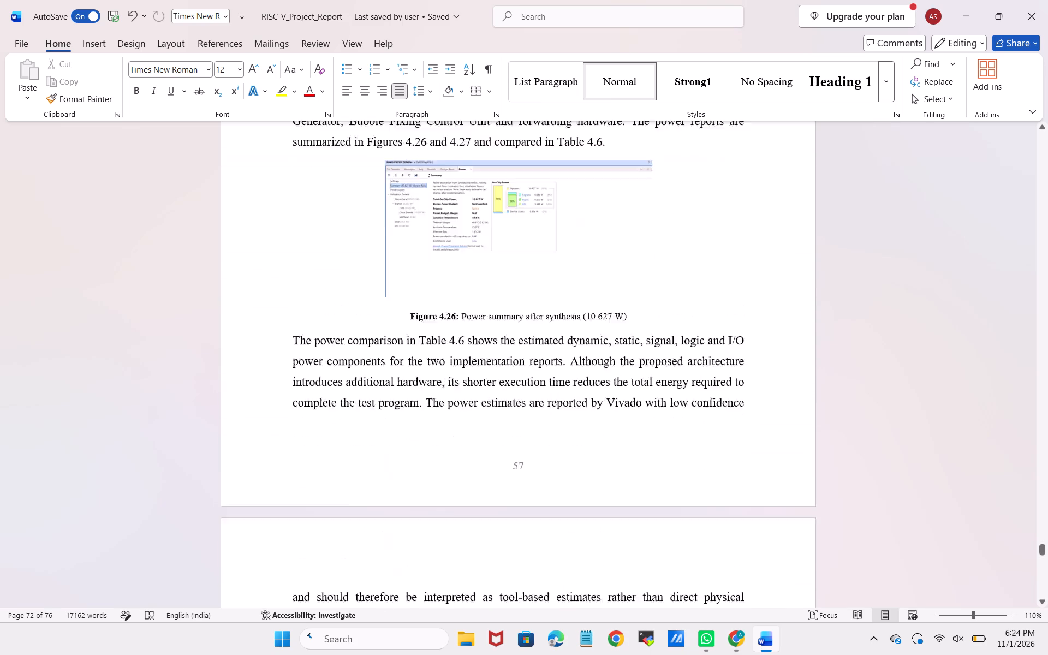
scroll(490, 427, down, 7)
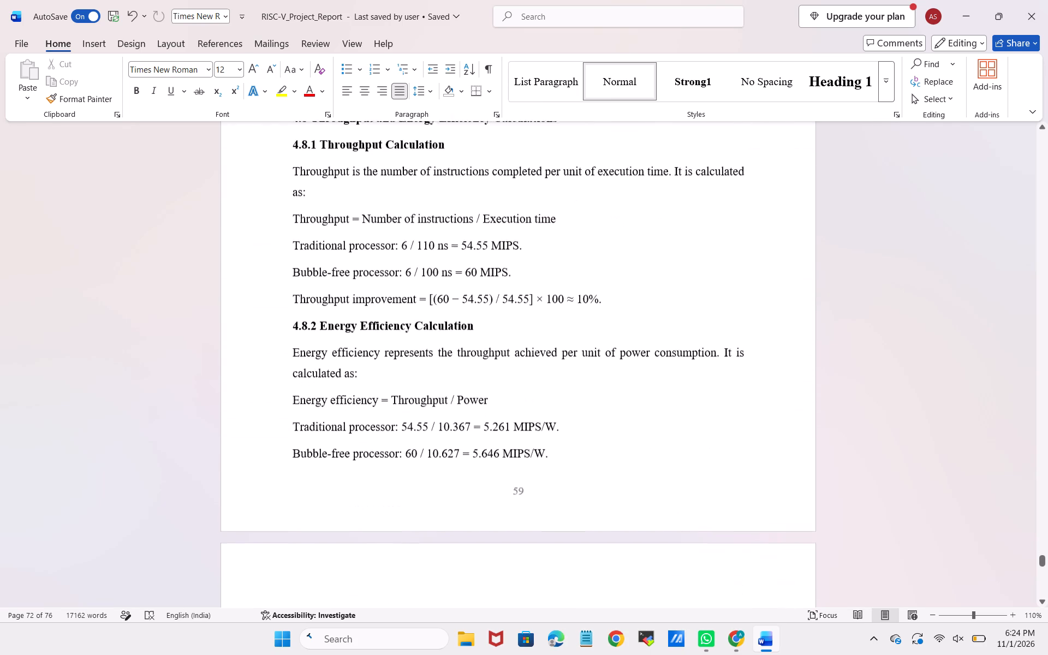
scroll(490, 427, down, 4)
Place the insertion point at the start of the "4.9 Overall Results" heading, directly below Table 4.8.
scroll(490, 427, up, 1)
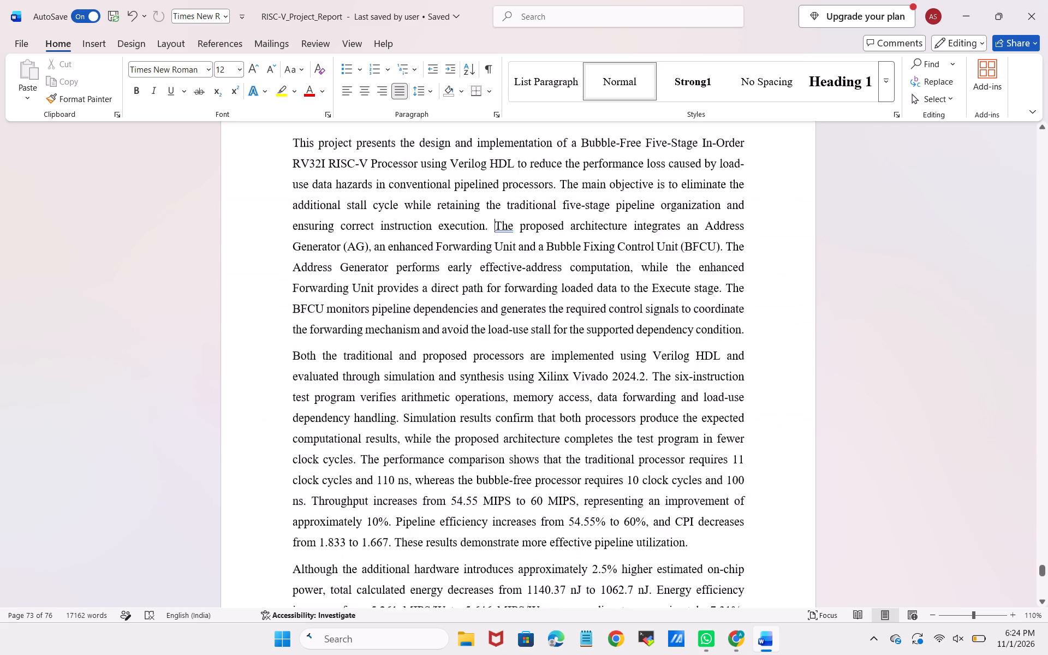
scroll(490, 427, up, 1)
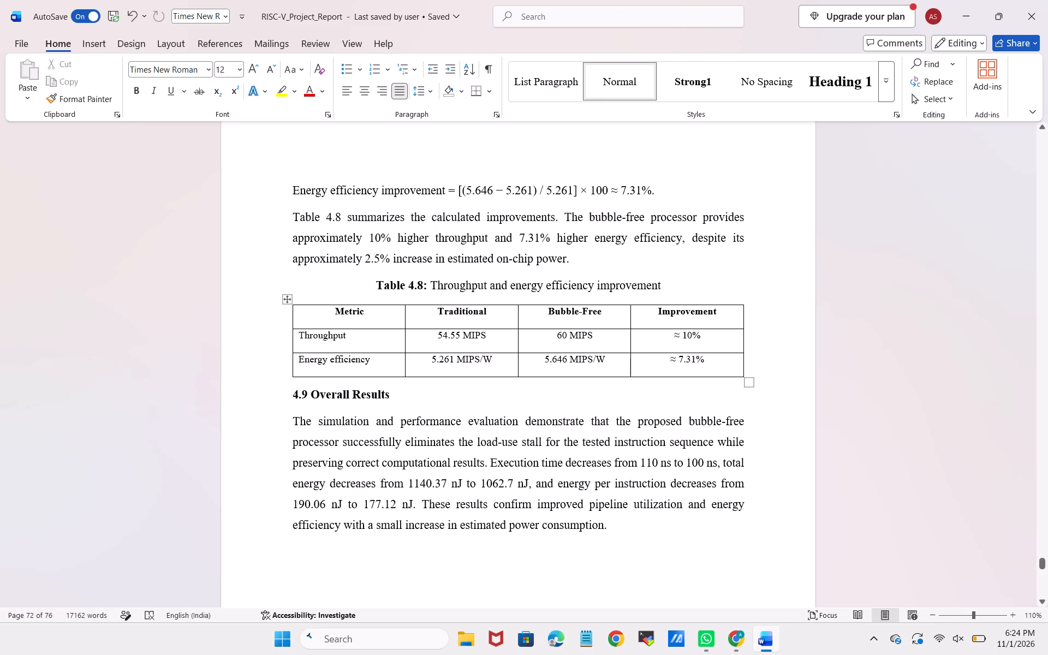
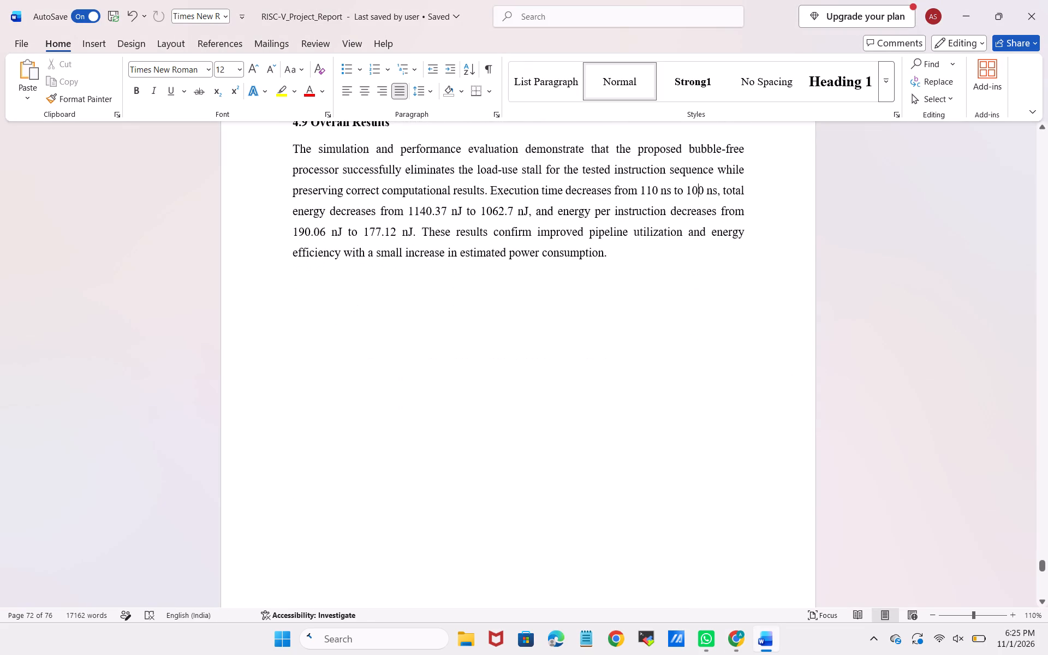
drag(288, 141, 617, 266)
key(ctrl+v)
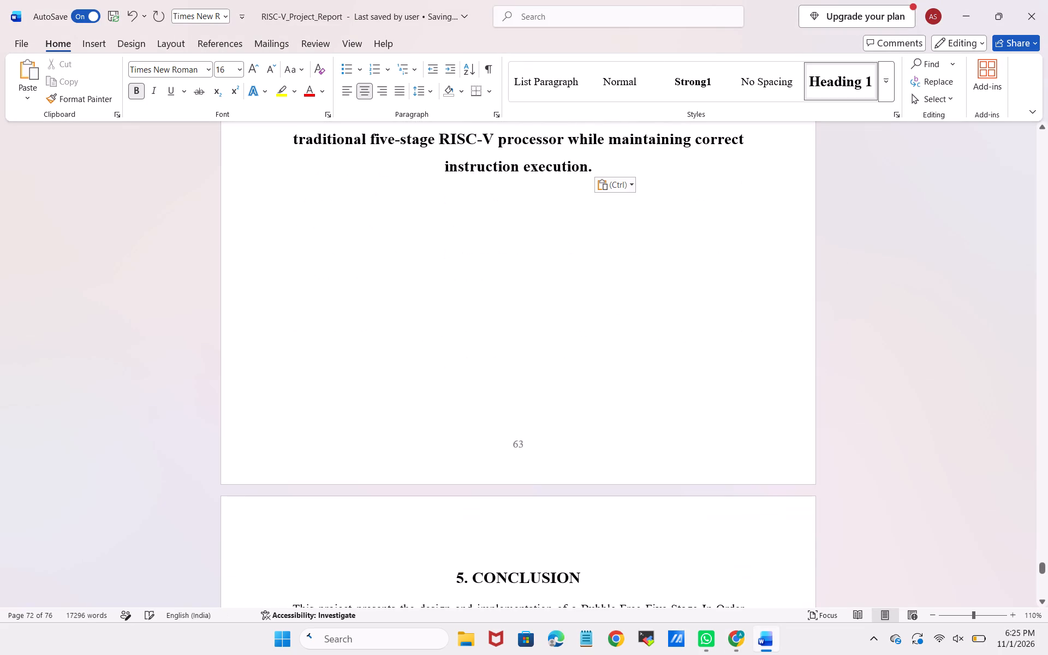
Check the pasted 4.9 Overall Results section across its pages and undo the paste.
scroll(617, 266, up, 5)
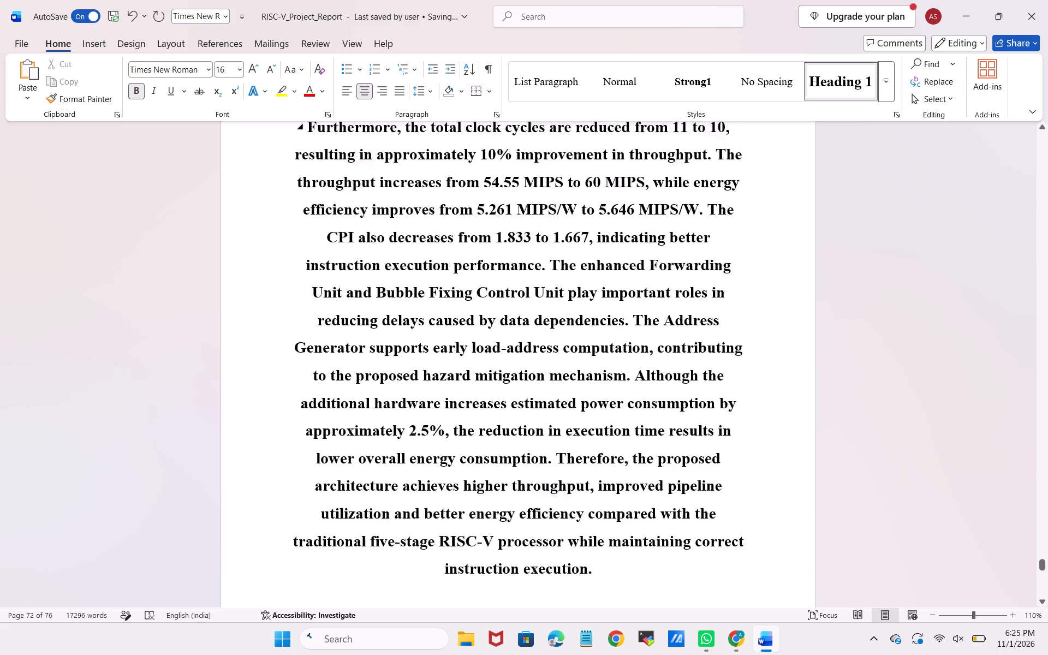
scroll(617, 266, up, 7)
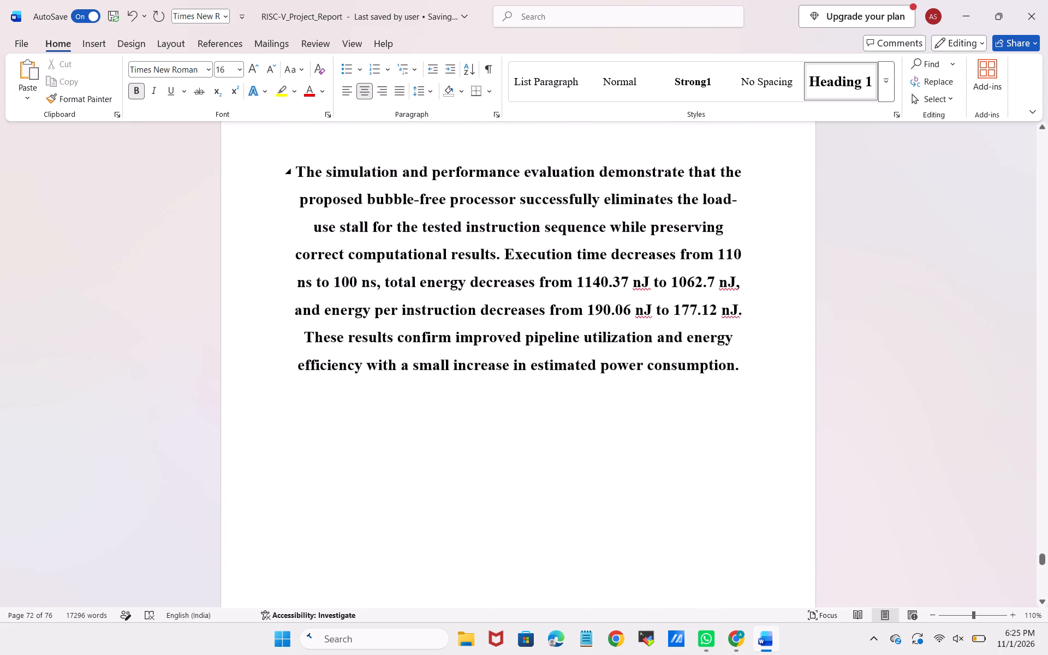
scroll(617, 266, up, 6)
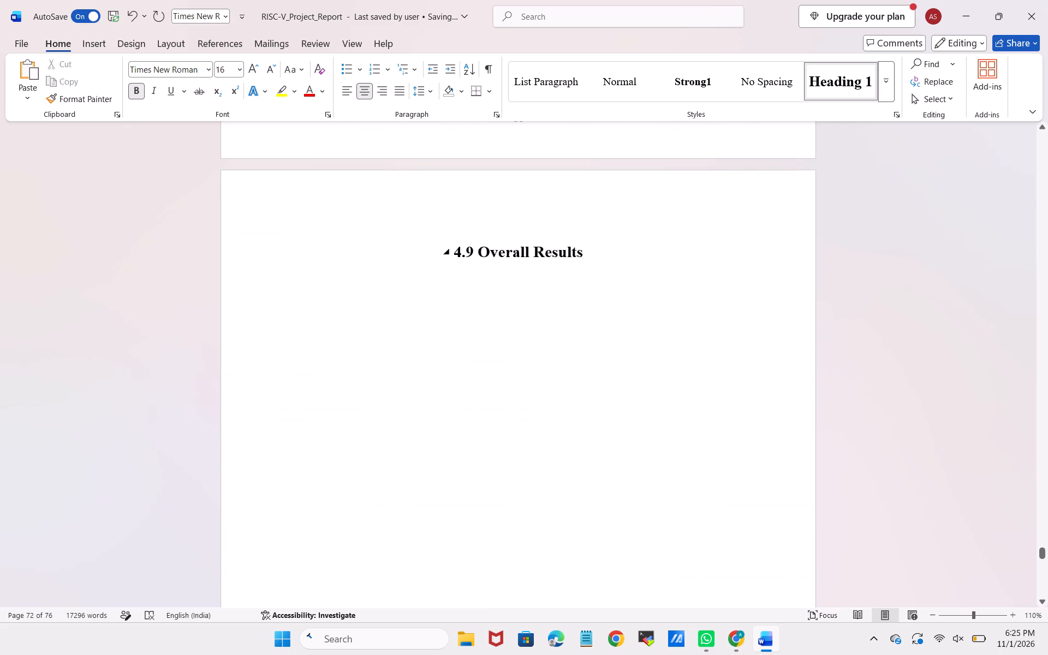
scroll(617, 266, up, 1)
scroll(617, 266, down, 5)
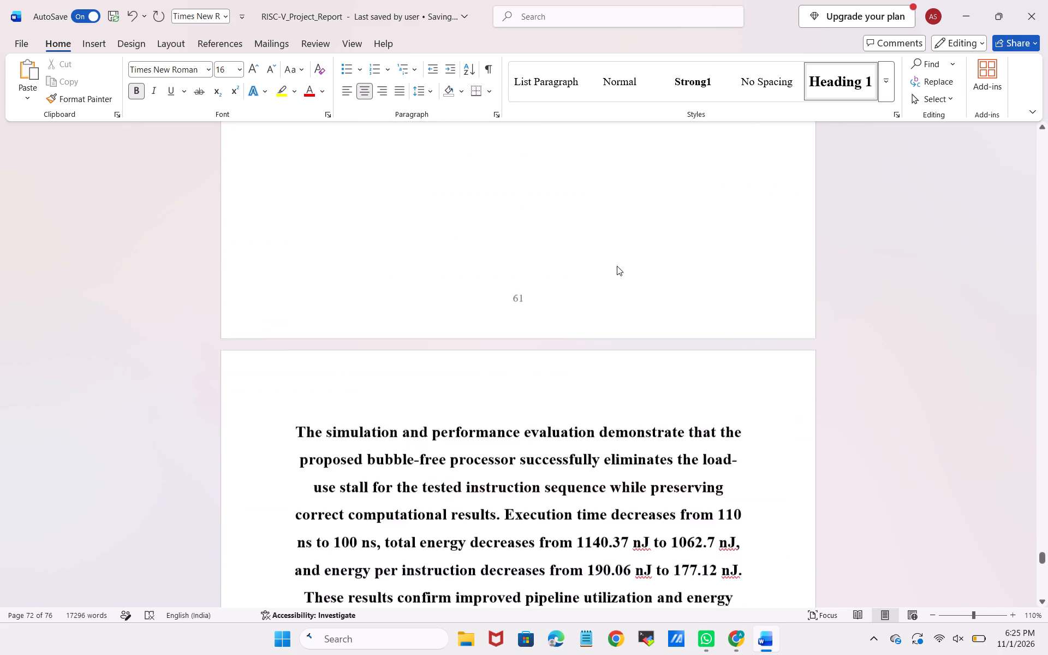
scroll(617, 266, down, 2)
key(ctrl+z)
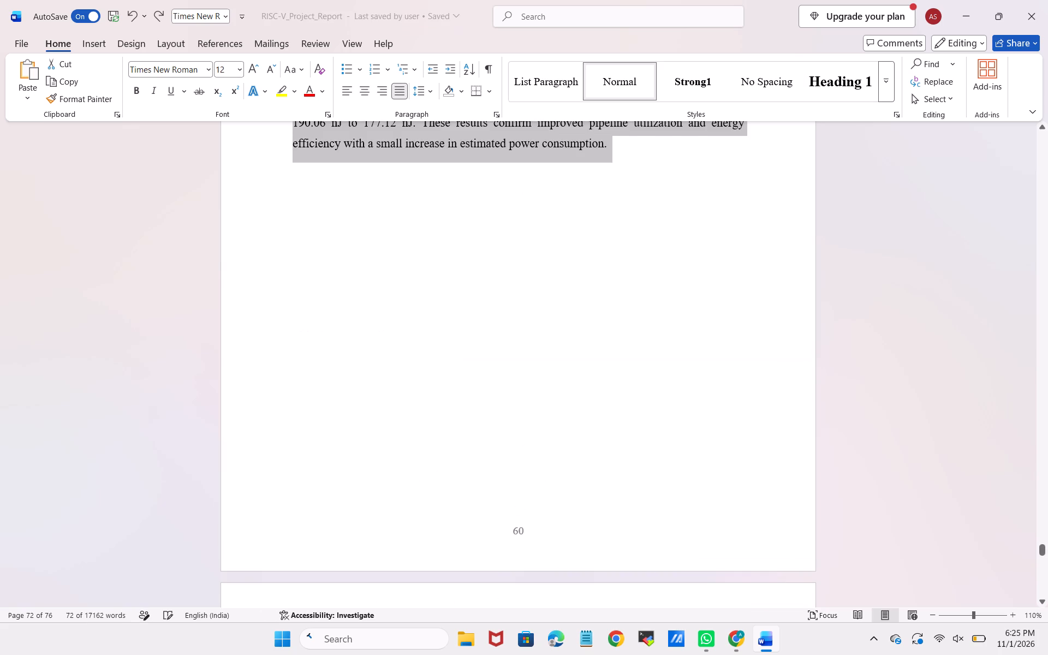
Make the word "increase" bold in the last line of the 4.9 Overall Results paragraph.
scroll(471, 267, up, 1)
click(416, 342)
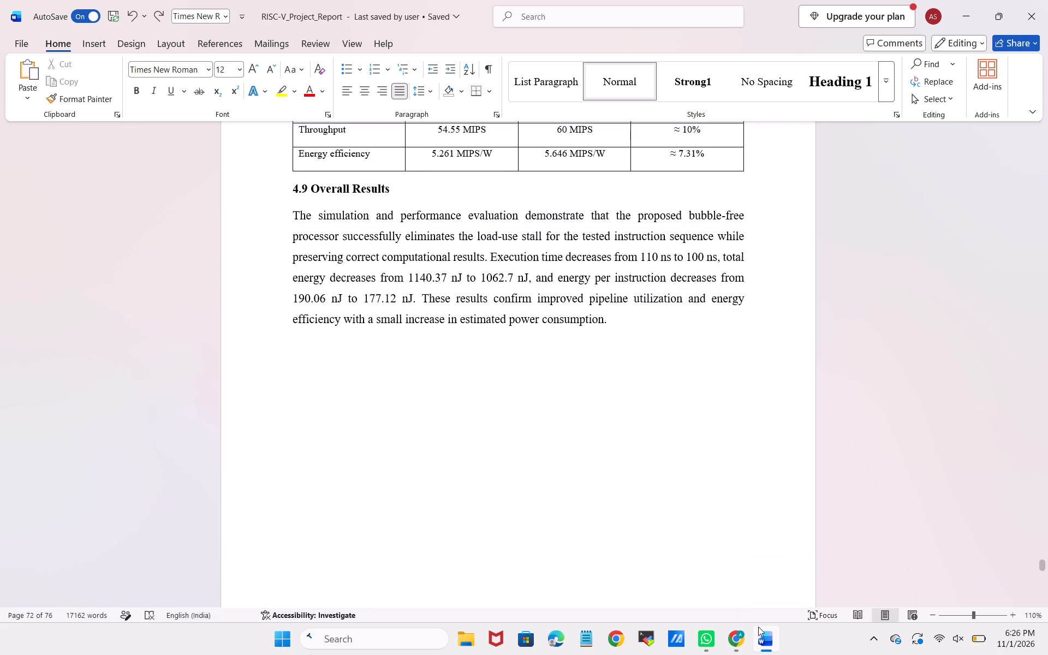
click(133, 91)
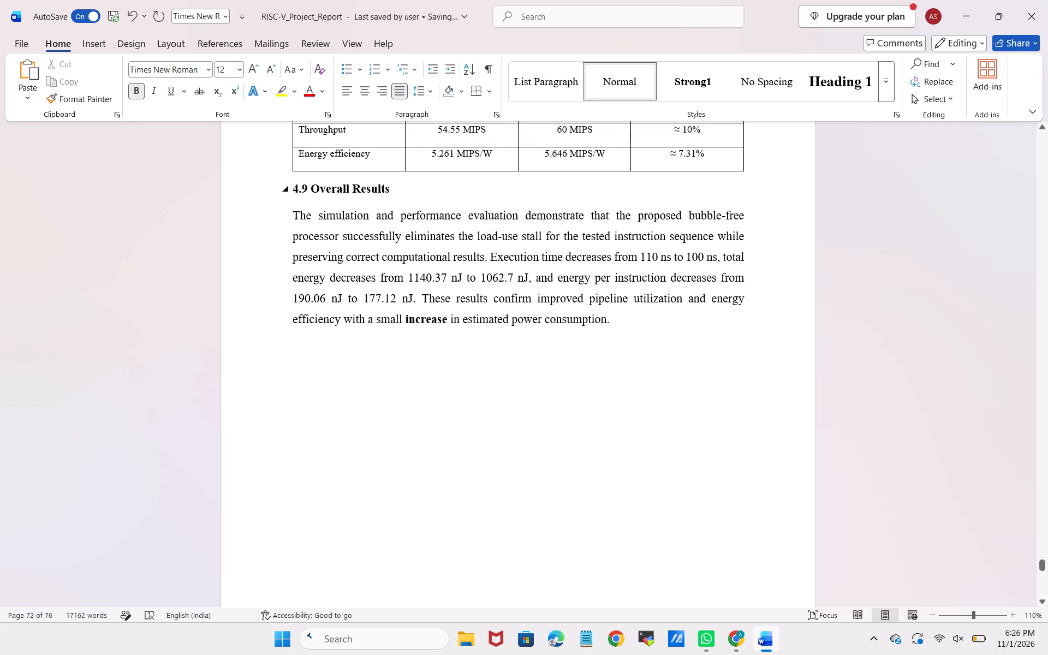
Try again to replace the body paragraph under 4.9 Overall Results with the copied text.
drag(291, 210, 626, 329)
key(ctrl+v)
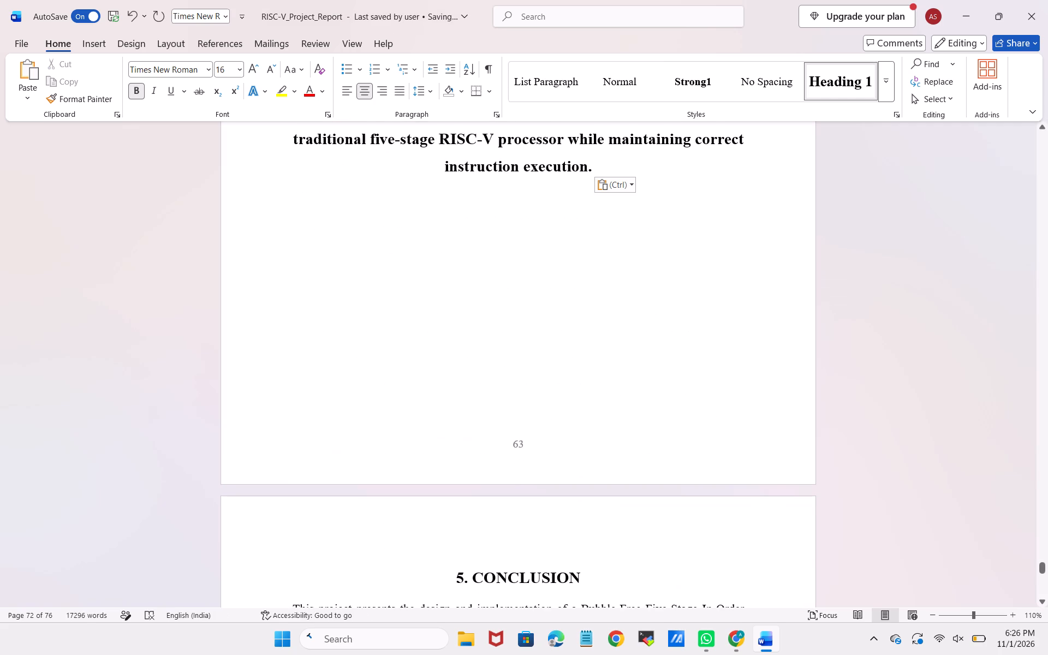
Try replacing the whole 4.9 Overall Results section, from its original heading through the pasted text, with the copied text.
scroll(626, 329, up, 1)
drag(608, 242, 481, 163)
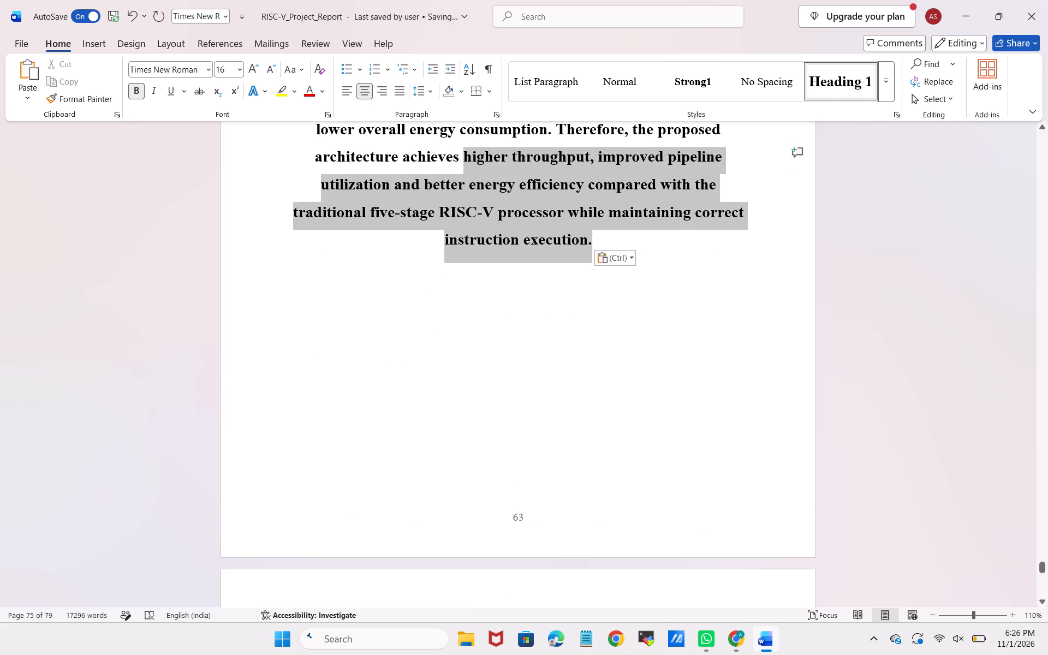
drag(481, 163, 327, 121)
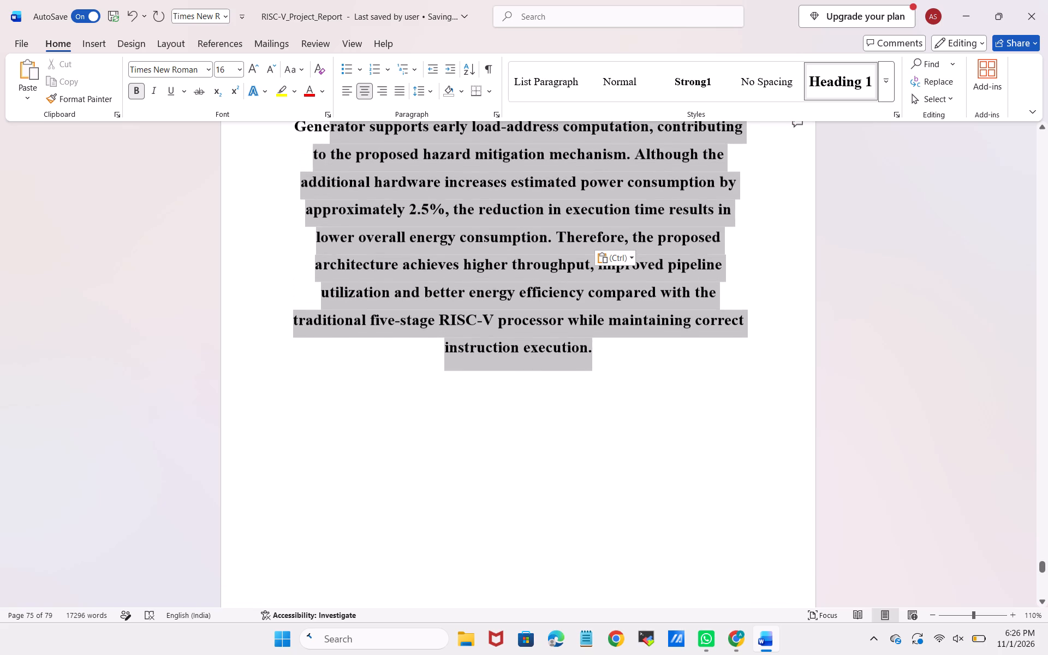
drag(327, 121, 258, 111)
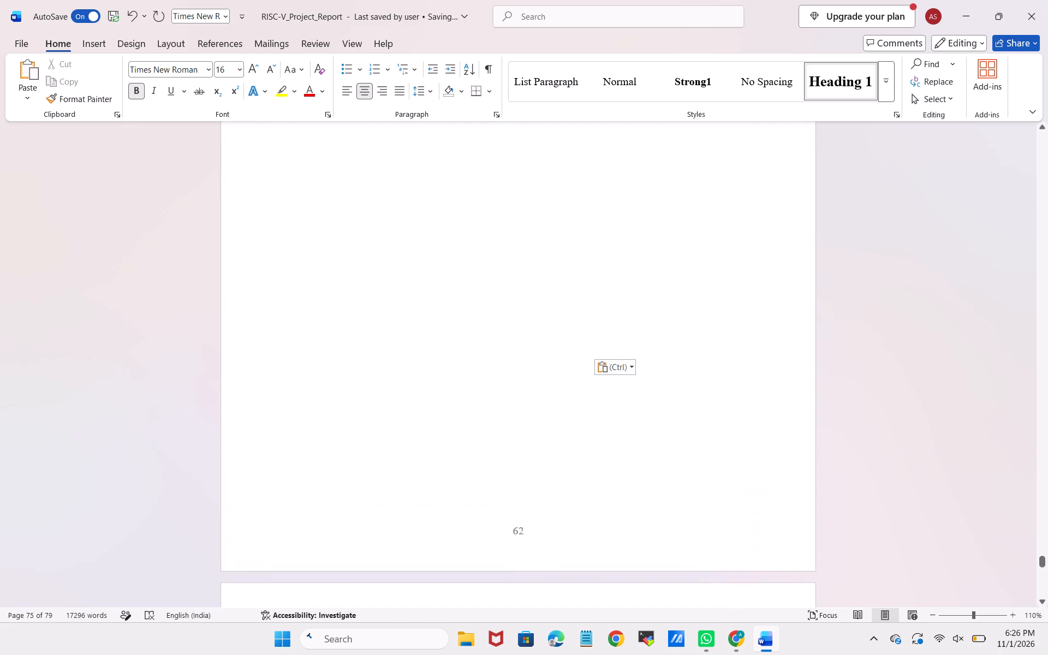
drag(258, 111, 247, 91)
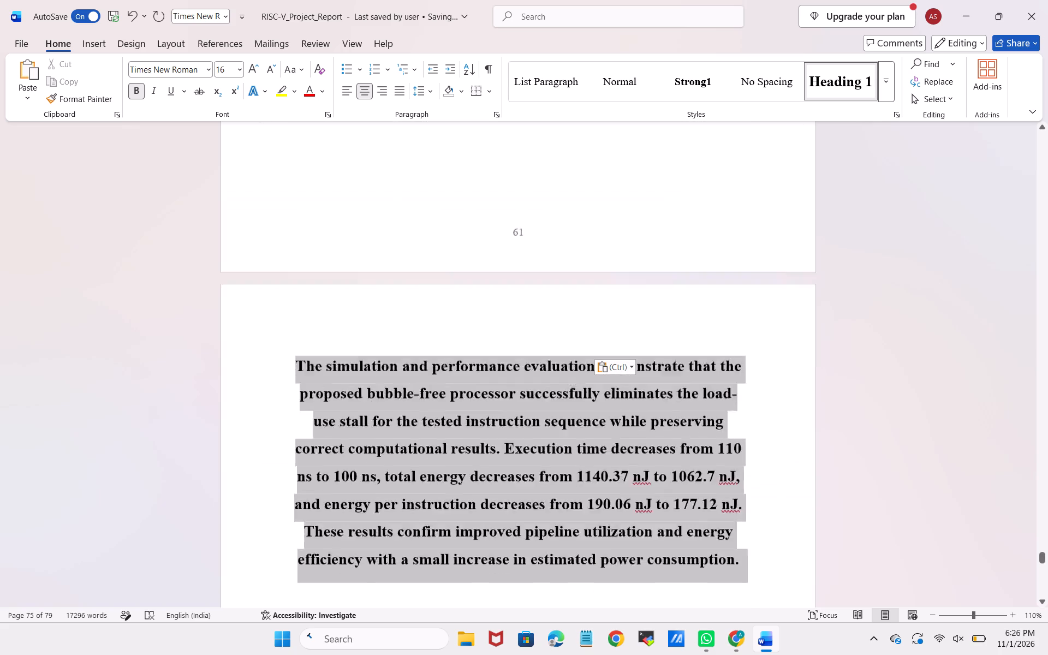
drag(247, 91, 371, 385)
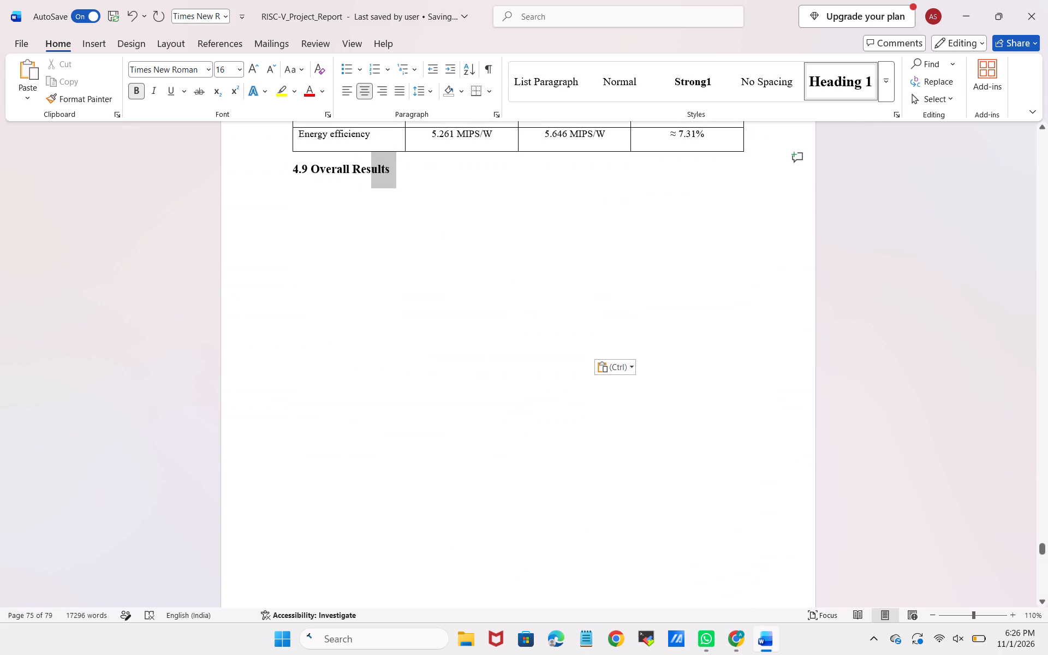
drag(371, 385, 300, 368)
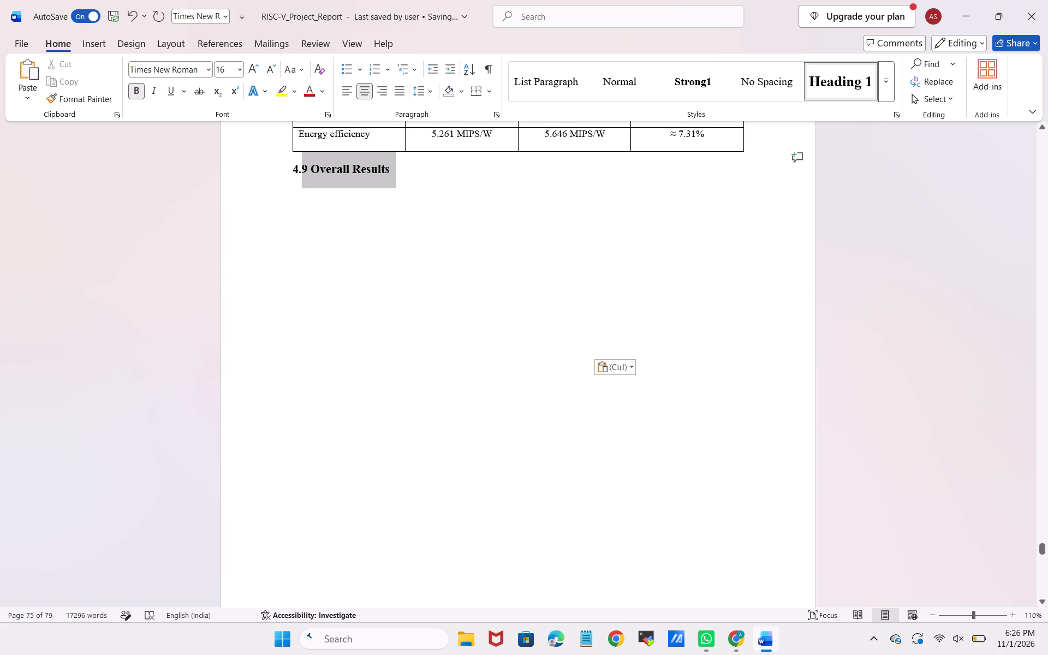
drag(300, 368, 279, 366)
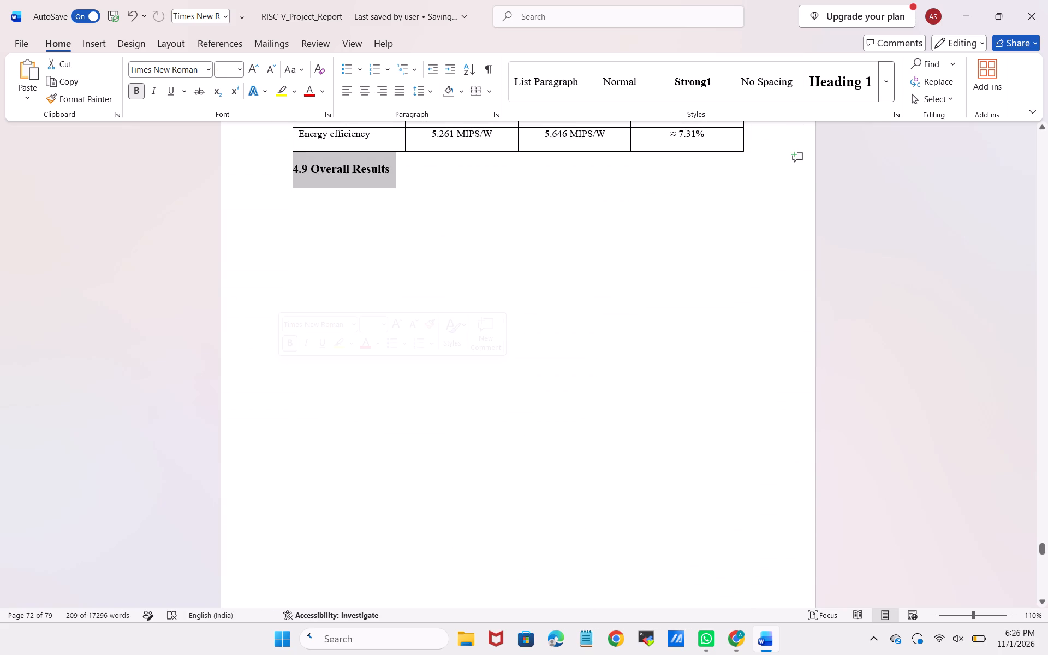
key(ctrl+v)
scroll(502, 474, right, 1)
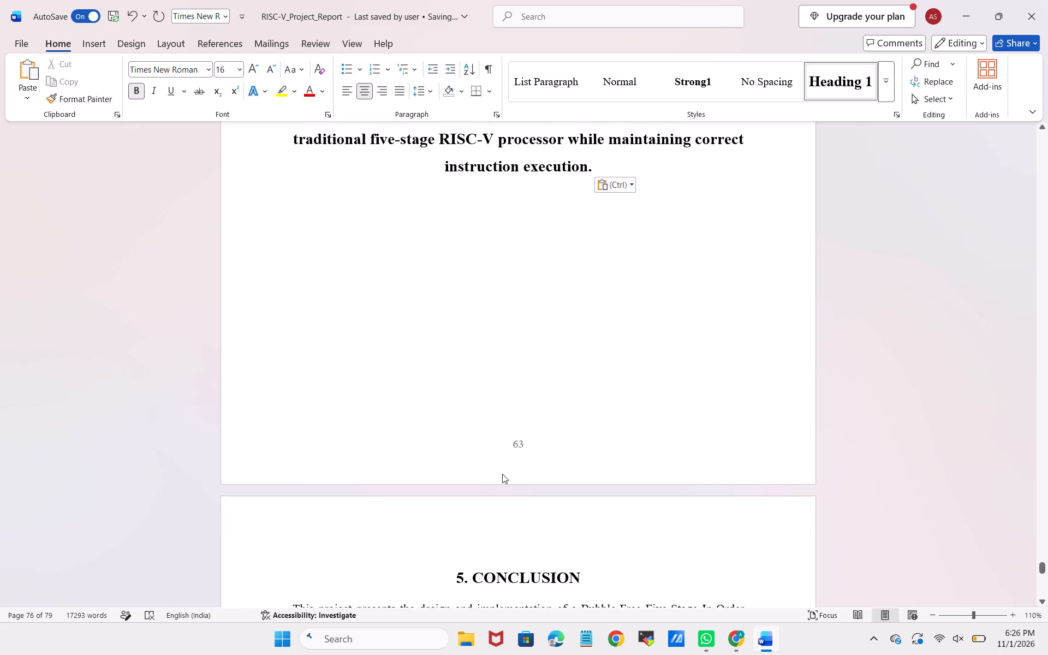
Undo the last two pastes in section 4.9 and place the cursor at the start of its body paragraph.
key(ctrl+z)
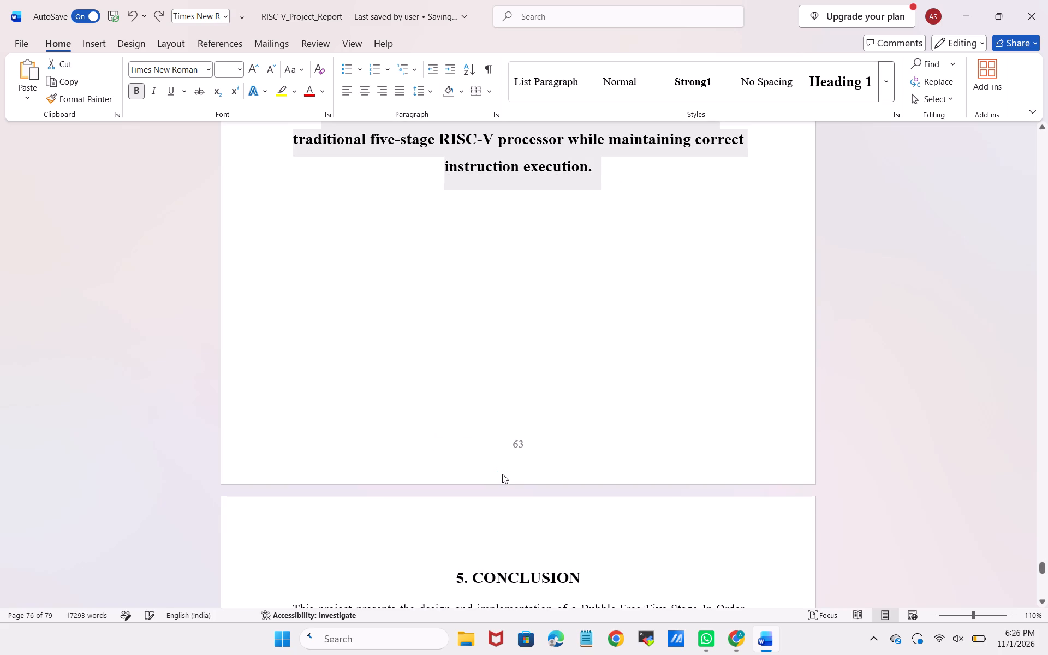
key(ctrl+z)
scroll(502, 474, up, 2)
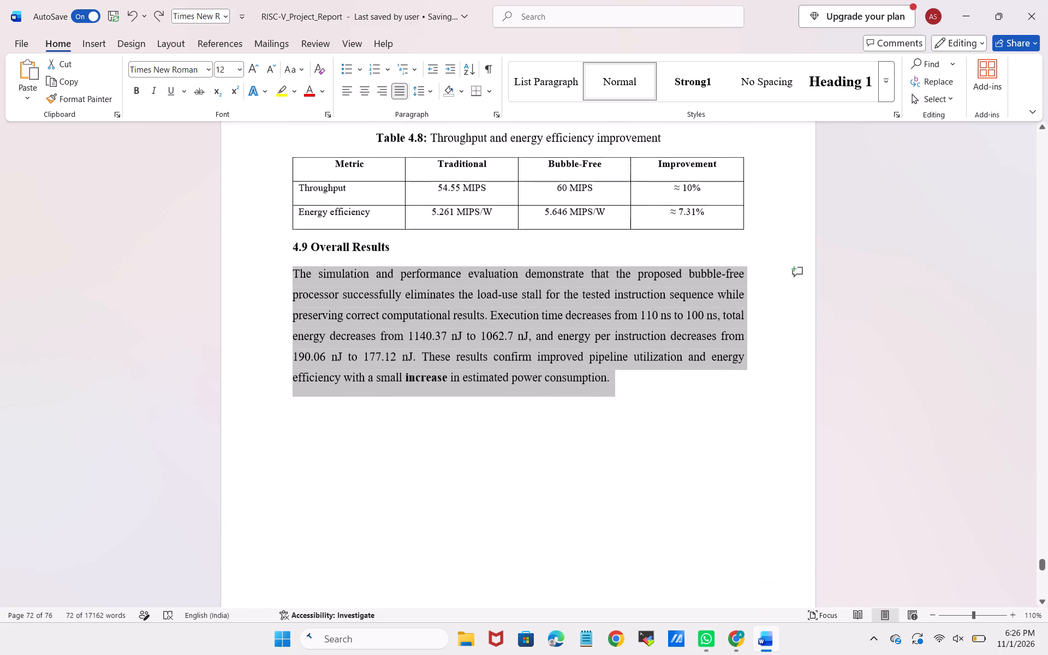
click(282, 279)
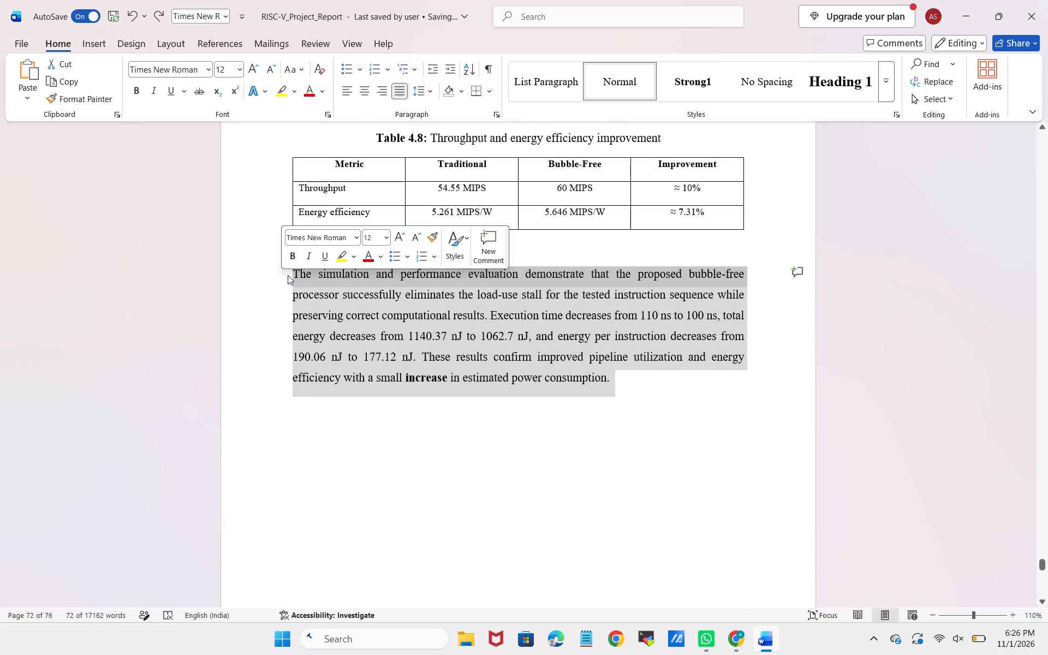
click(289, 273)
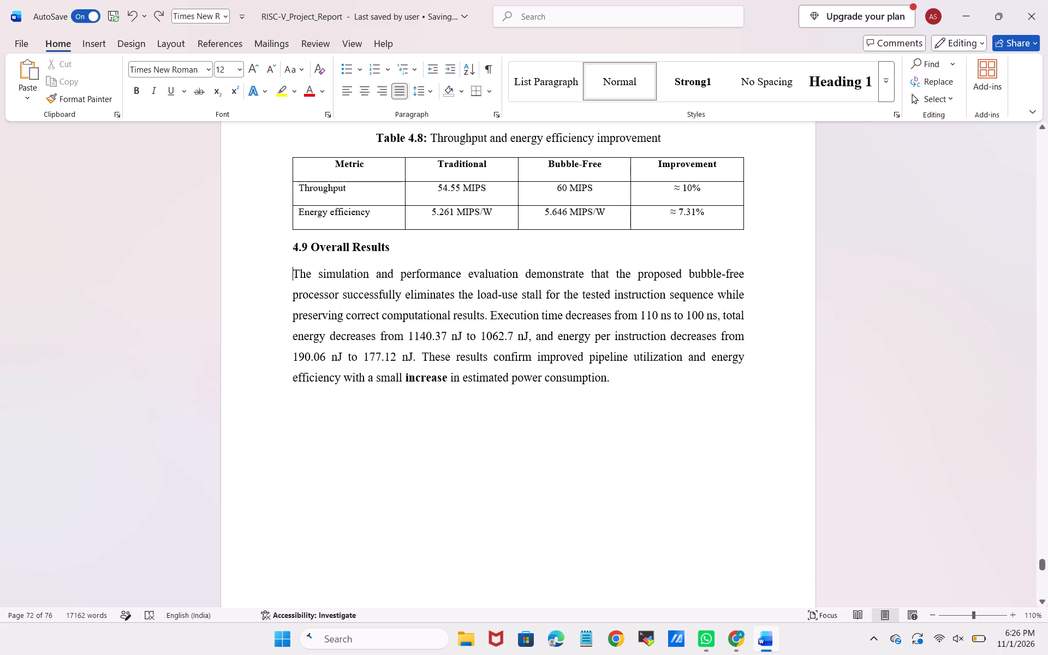
Replace the body paragraph under 4.9 Overall Results with the copied text and delete the leftover period below it.
drag(292, 269, 608, 391)
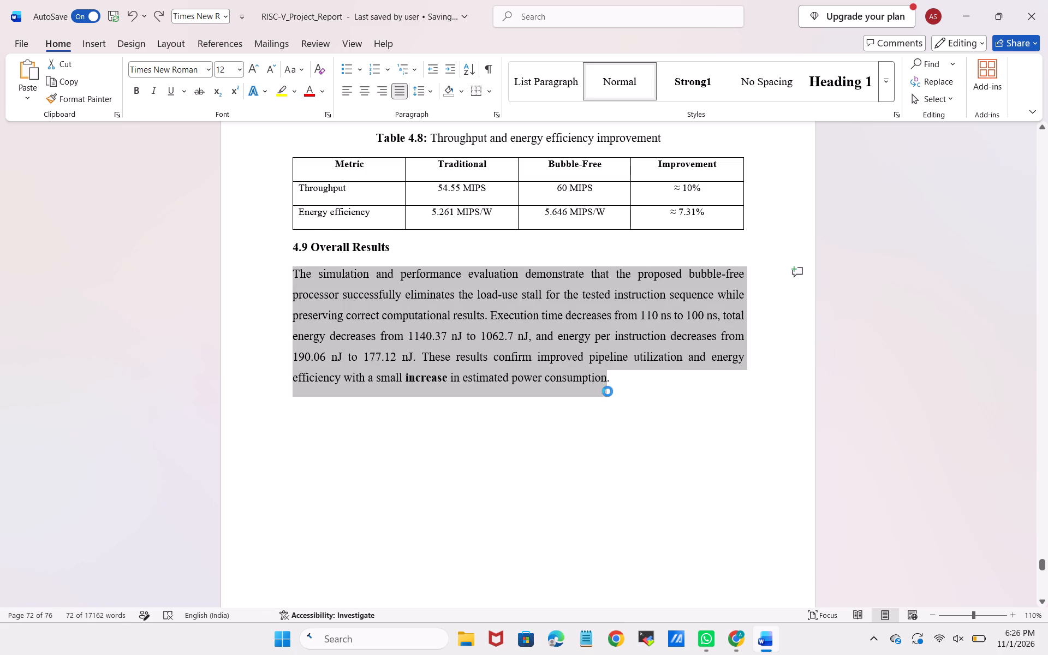
key(ctrl+v)
scroll(608, 391, down, 3)
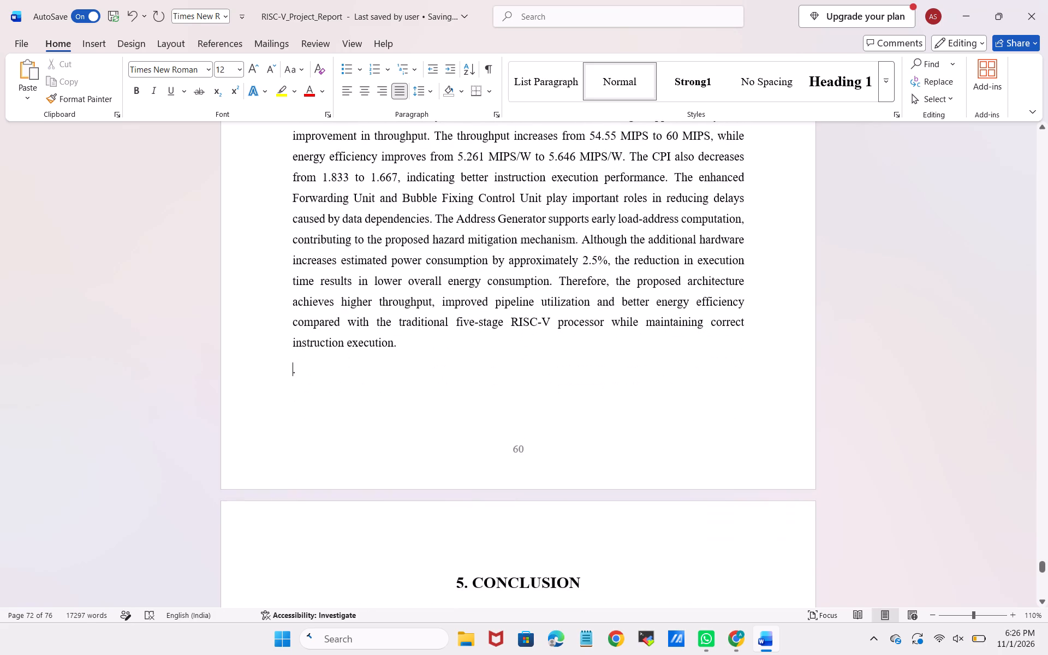
click(304, 374)
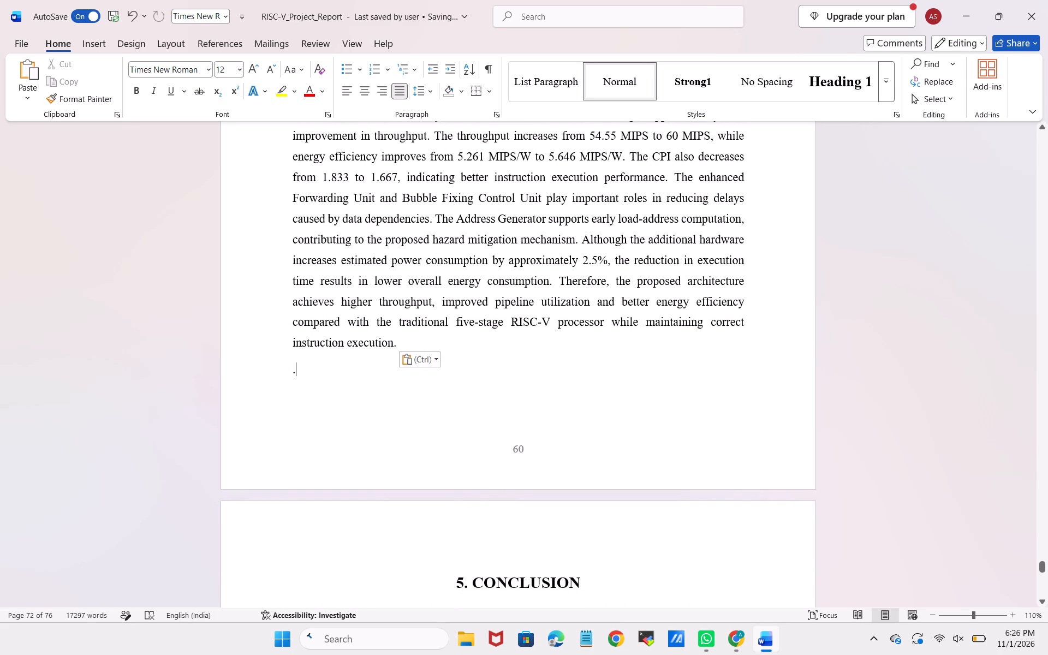
key(BackSpace)
Dismiss the spelling flags on the unit "nJ" throughout the pasted 4.9 Overall Results text.
scroll(304, 374, down, 2)
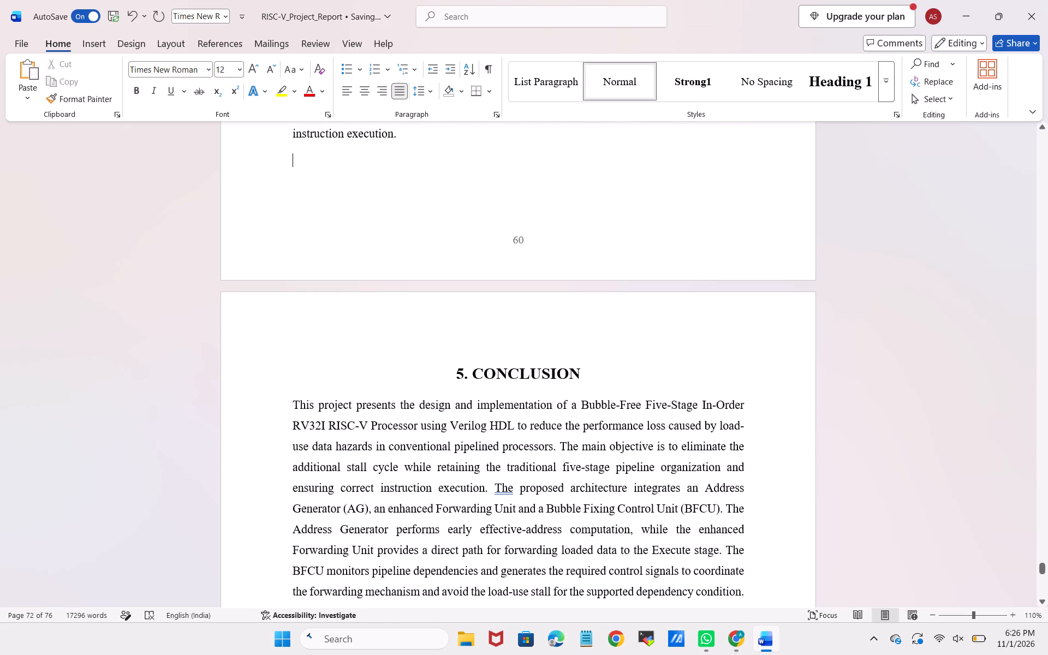
scroll(304, 374, up, 3)
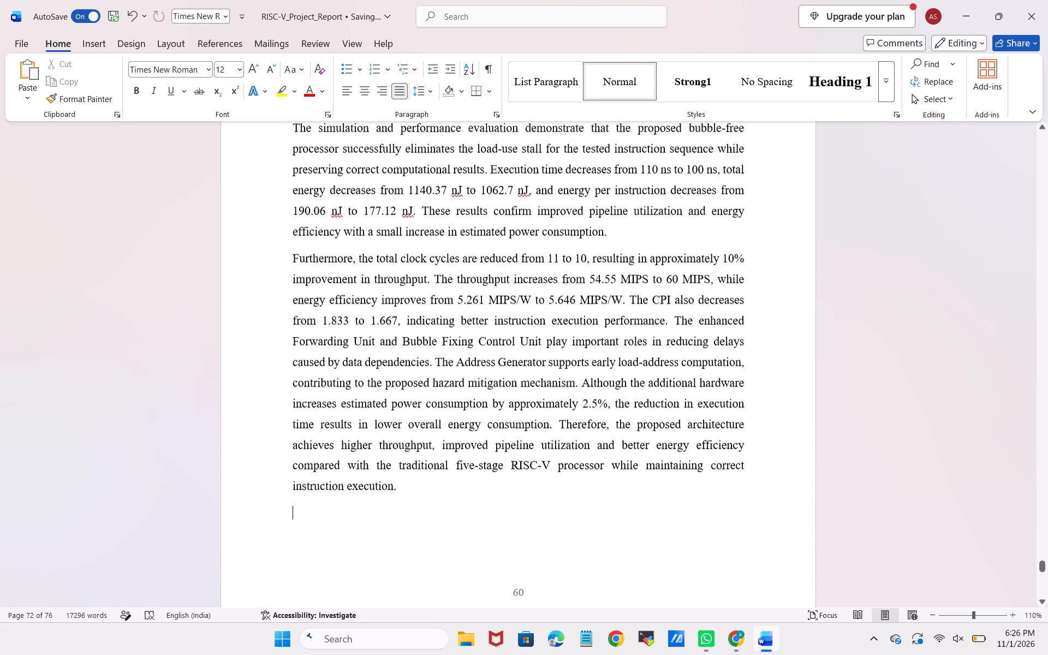
scroll(304, 374, up, 1)
click(456, 294)
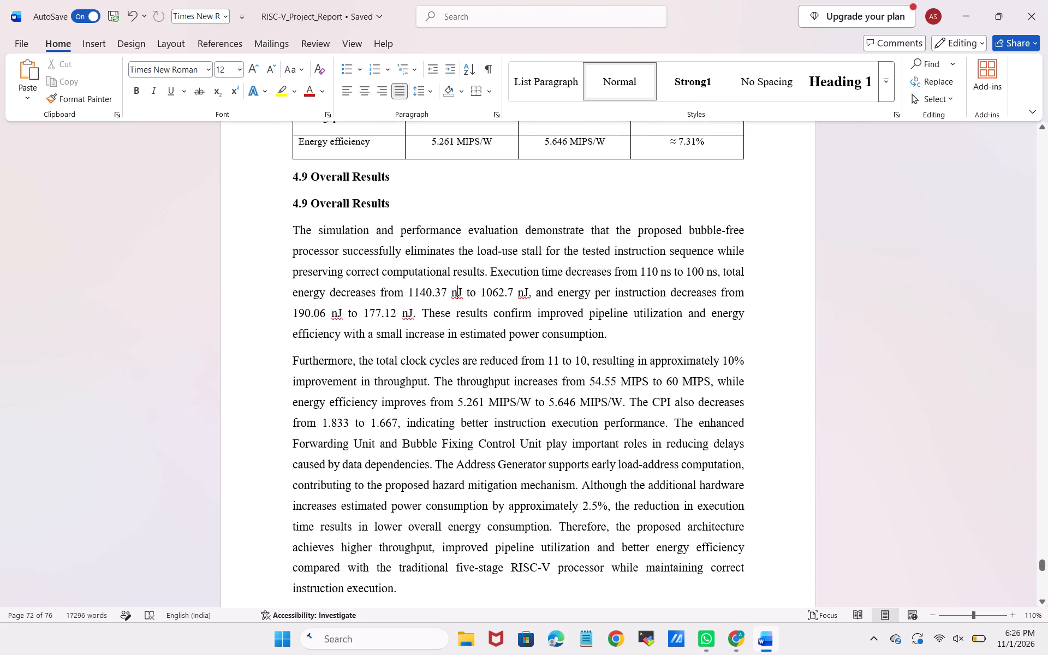
right_click(456, 294)
click(405, 349)
Delete the duplicate "4.9 Overall Results" heading and its empty line directly above the pasted text.
scroll(398, 336, down, 2)
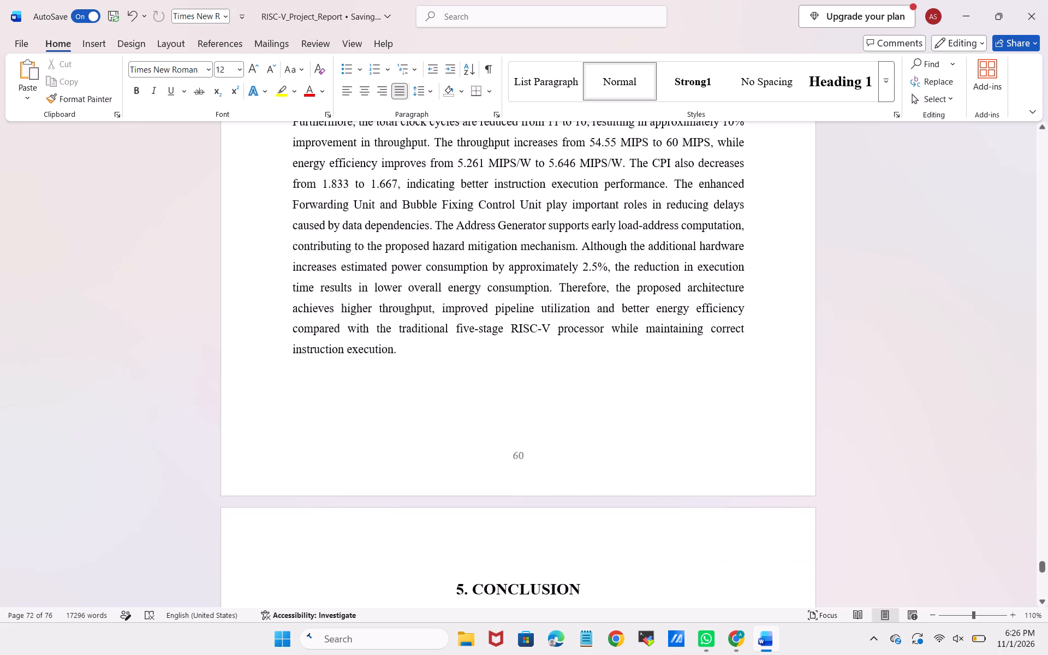
scroll(398, 336, up, 2)
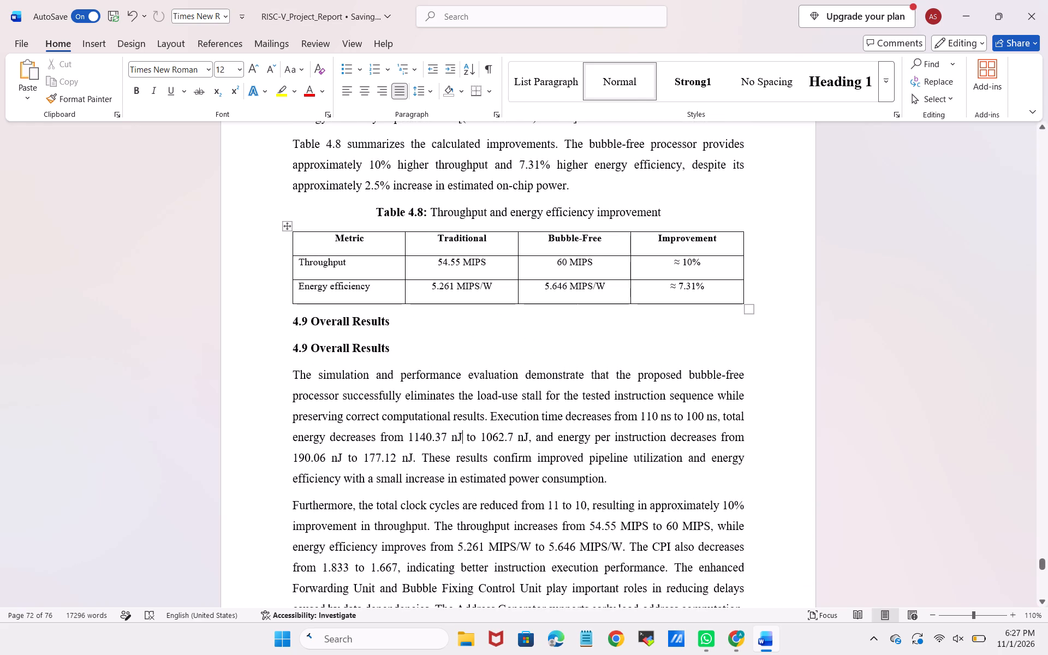
click(399, 347)
key(BackSpace)
key(BackSpace)
key(BackSpace)
key(BackSpace)
key(BackSpace)
key(BackSpace)
key(BackSpace)
key(BackSpace)
key(BackSpace)
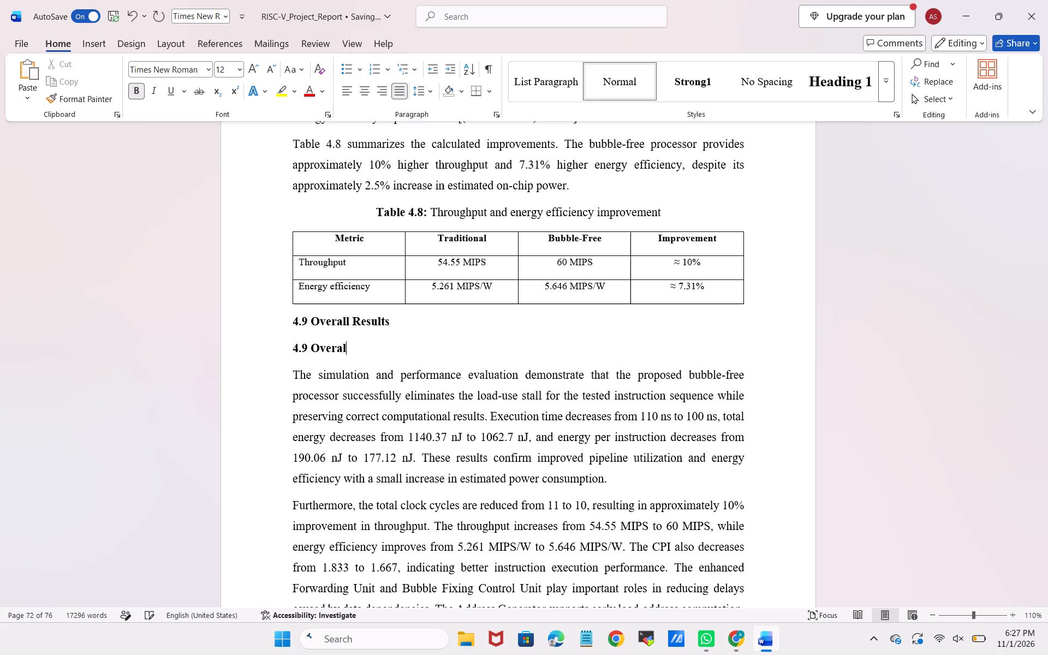
key(BackSpace)
key(BackSpace)
key(BackSpace)
key(BackSpace)
key(BackSpace)
key(BackSpace)
key(BackSpace)
key(BackSpace)
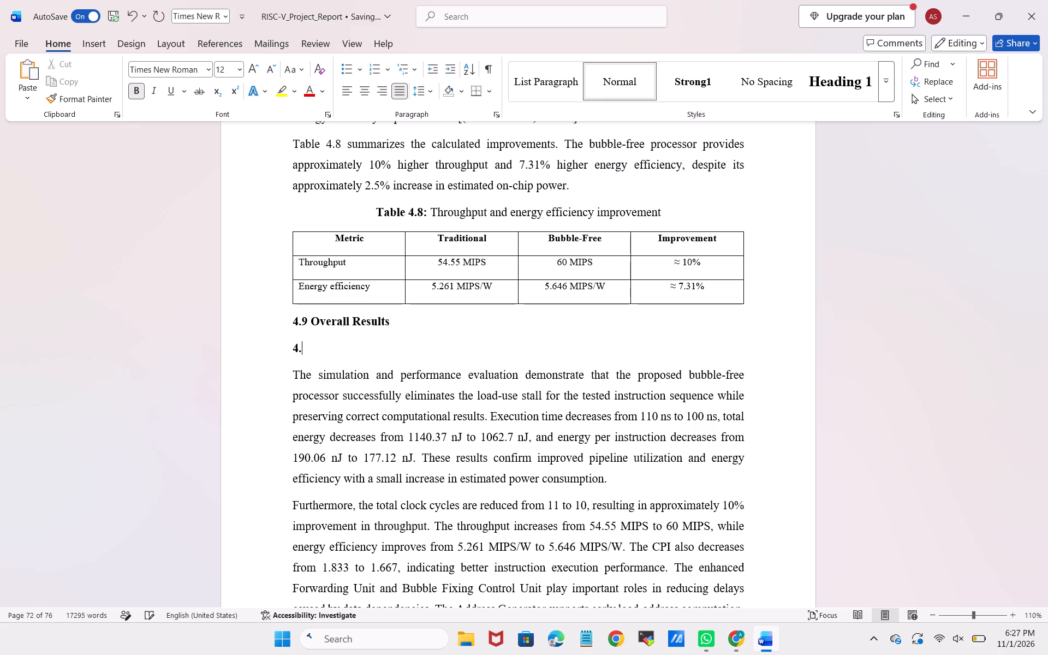
key(BackSpace)
key(BackSpace)
key(BackSpace)
Check the pages from the updated 4.9 Overall Results through the conclusion, future work and references to the report's end.
scroll(399, 347, down, 2)
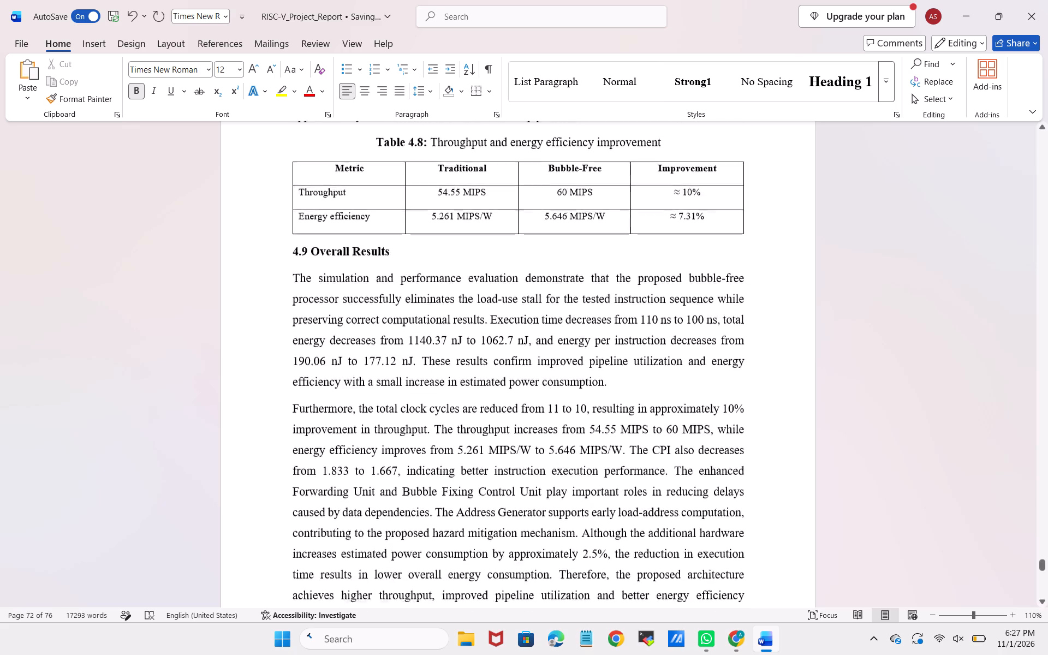
scroll(399, 347, down, 6)
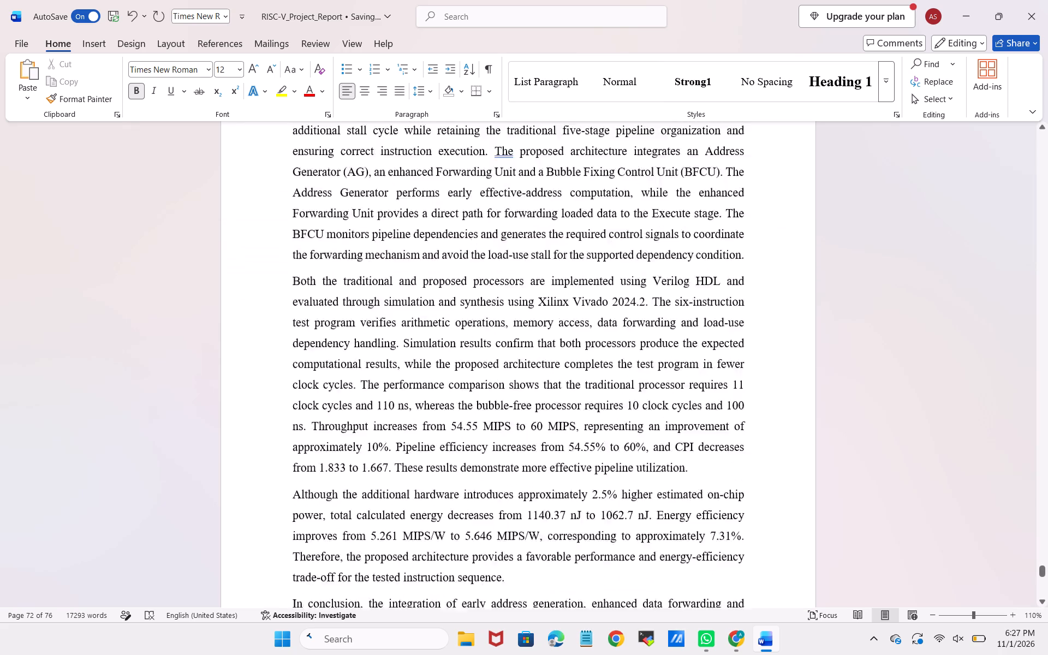
scroll(399, 347, down, 4)
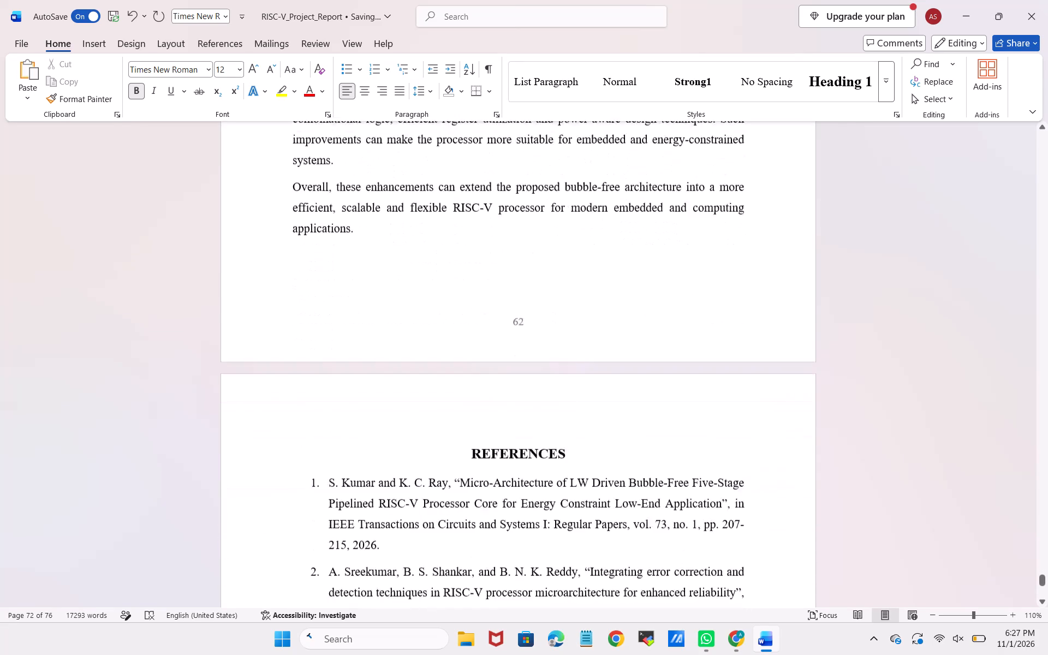
scroll(399, 347, down, 7)
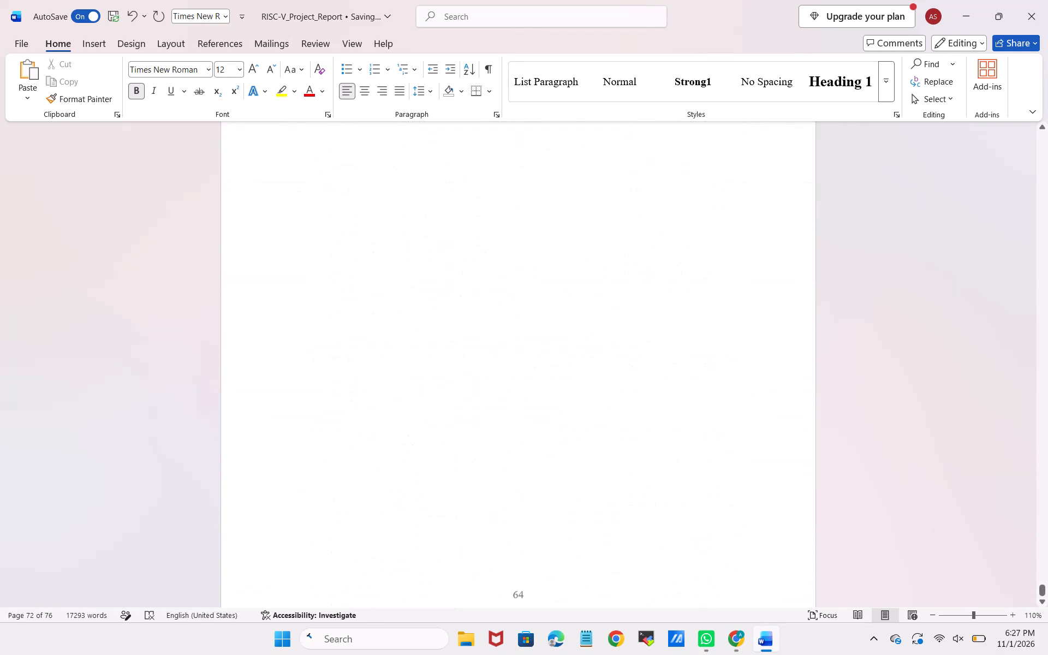
scroll(399, 347, down, 2)
scroll(399, 347, up, 7)
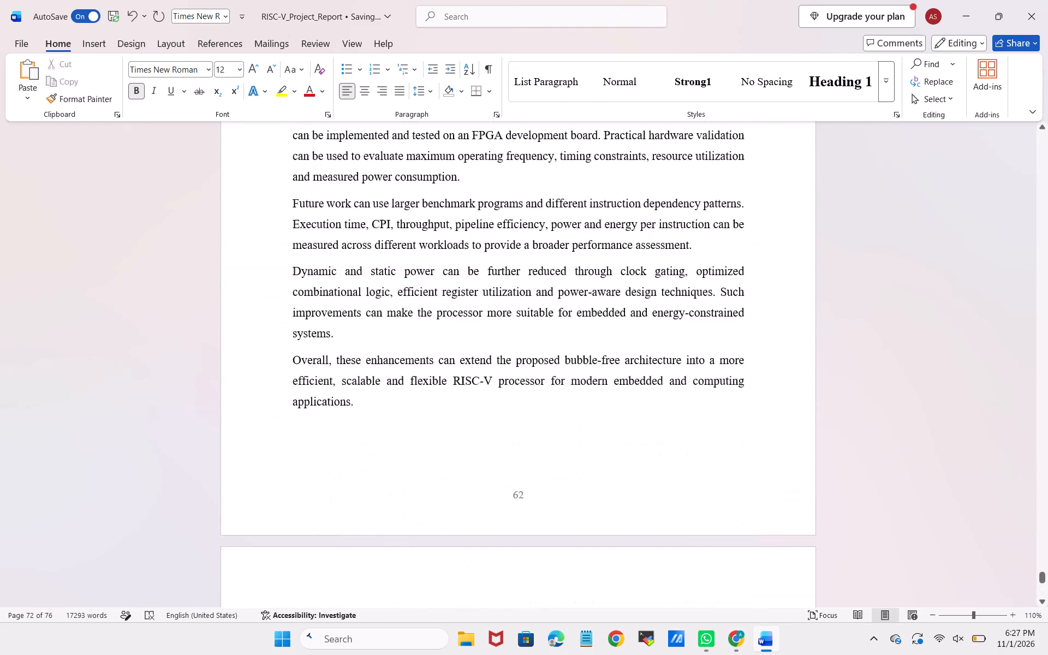
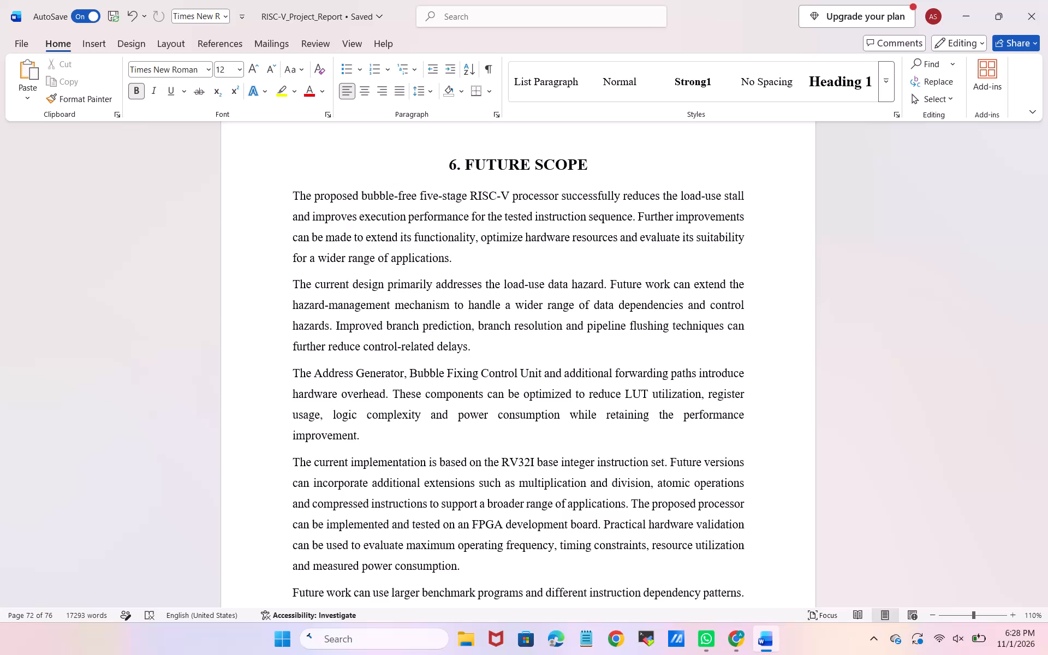
Save the RISC-V_Project_Report document, checking its file name and storage location, and close it.
key(ctrl+s)
scroll(445, 337, down, 2)
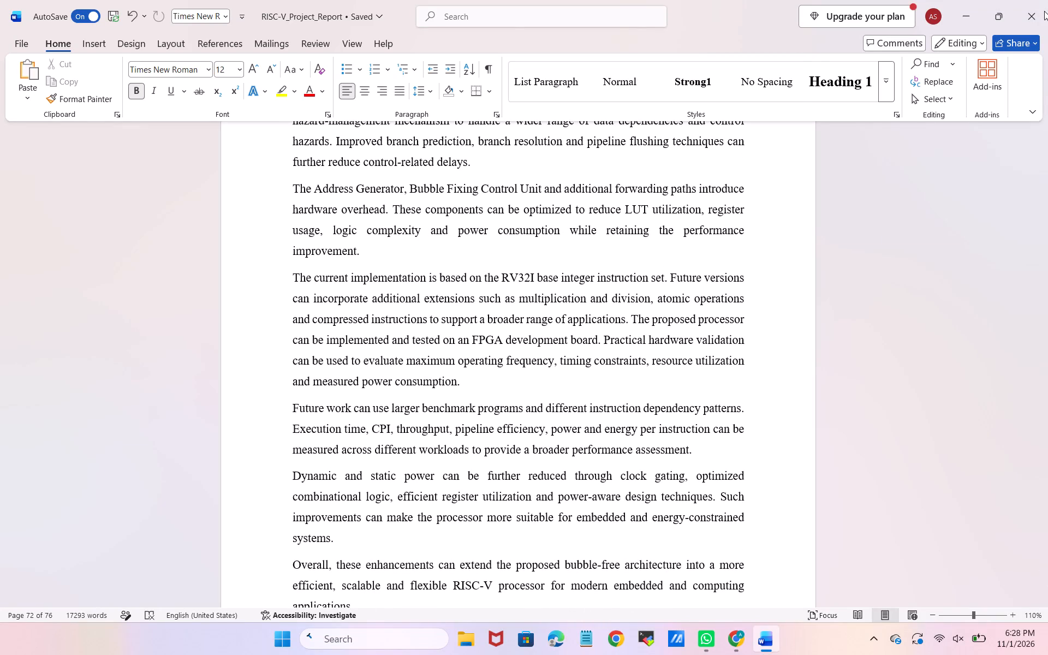
click(381, 15)
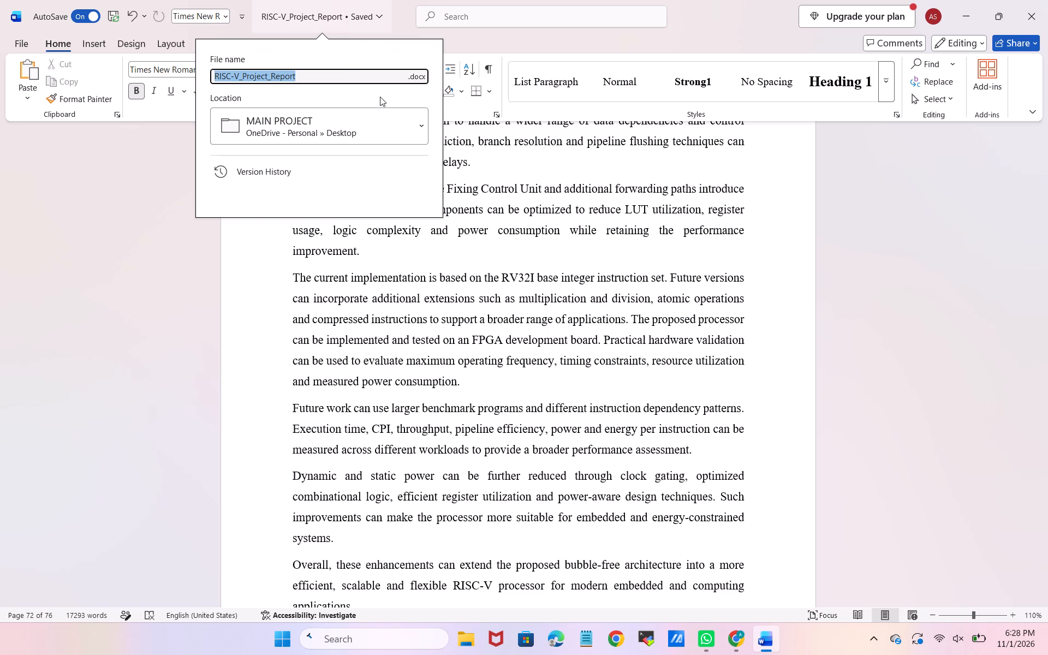
click(161, 245)
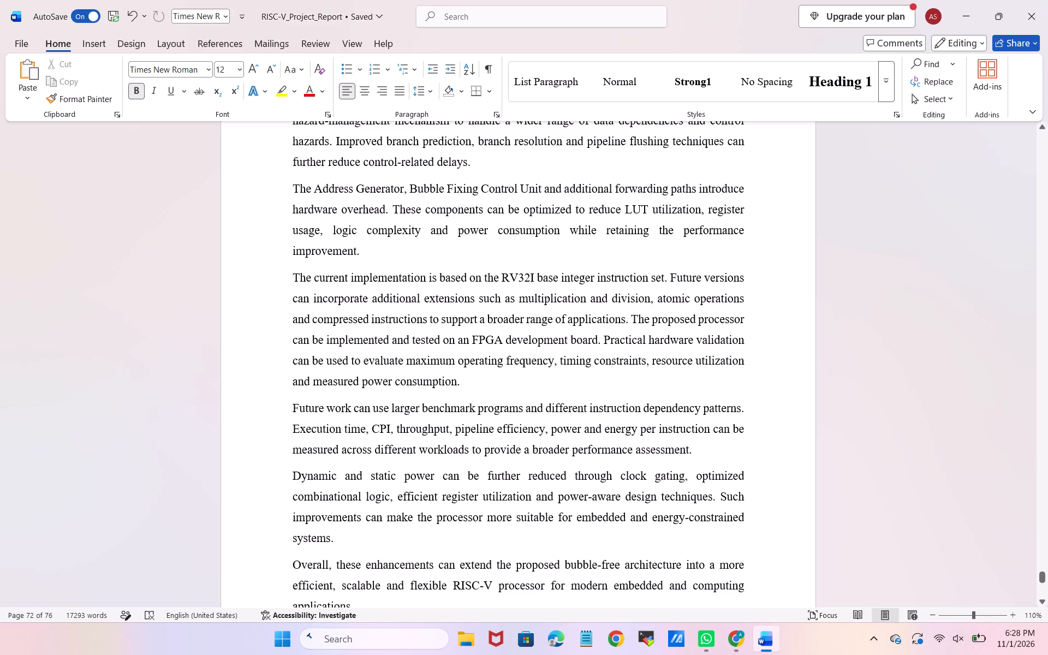
key(ctrl+s)
scroll(581, 239, down, 1)
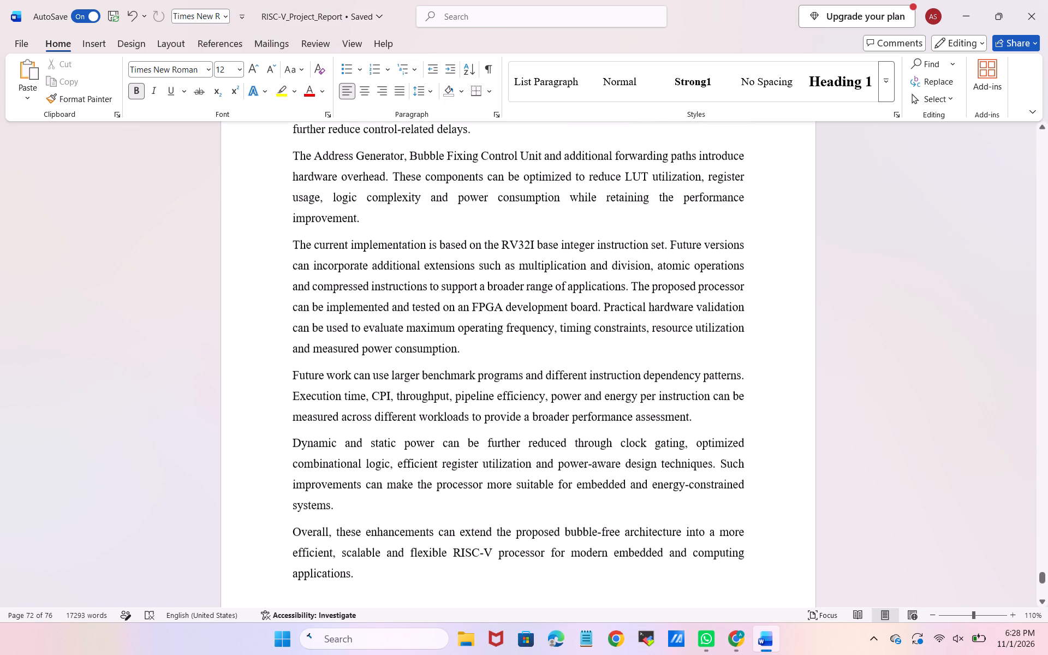
scroll(581, 239, down, 1)
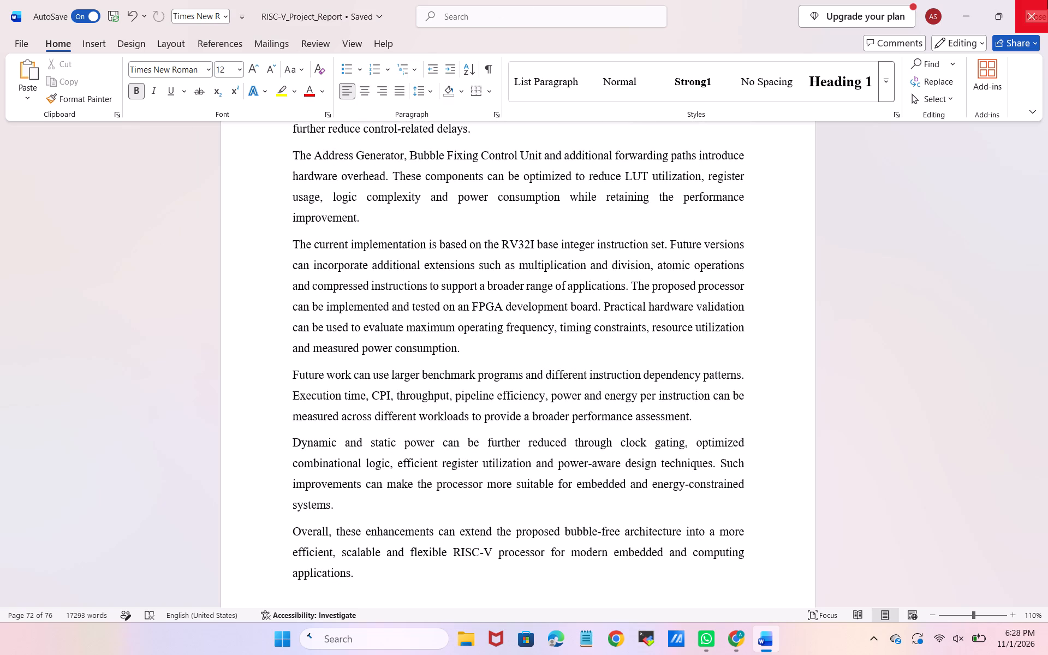
click(1047, 0)
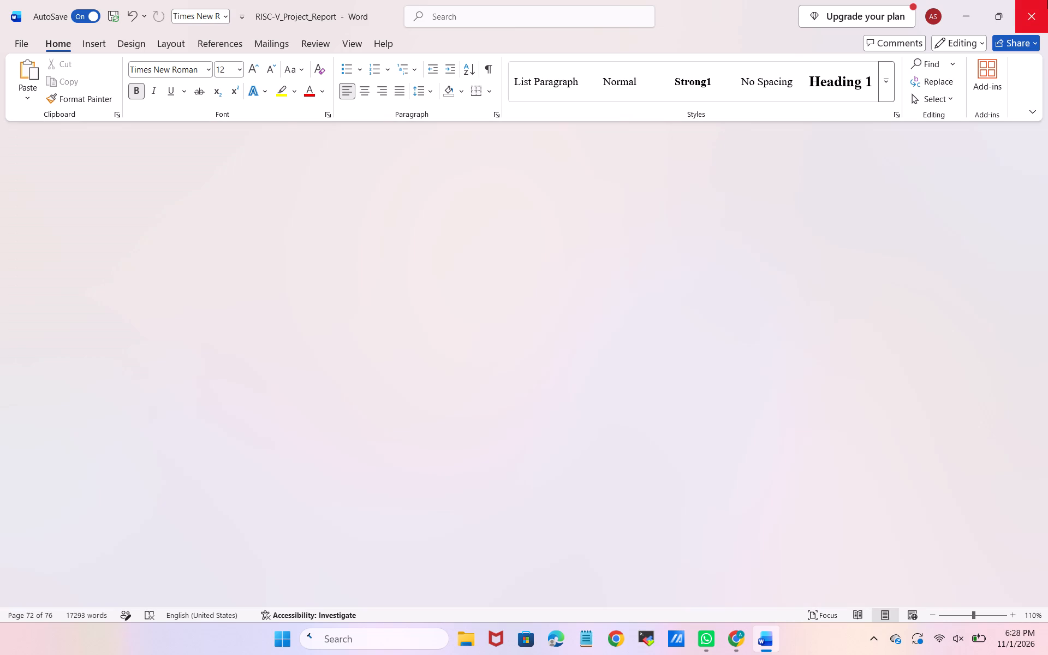
Close the empty Word window left after closing the report.
triple_click(1047, 0)
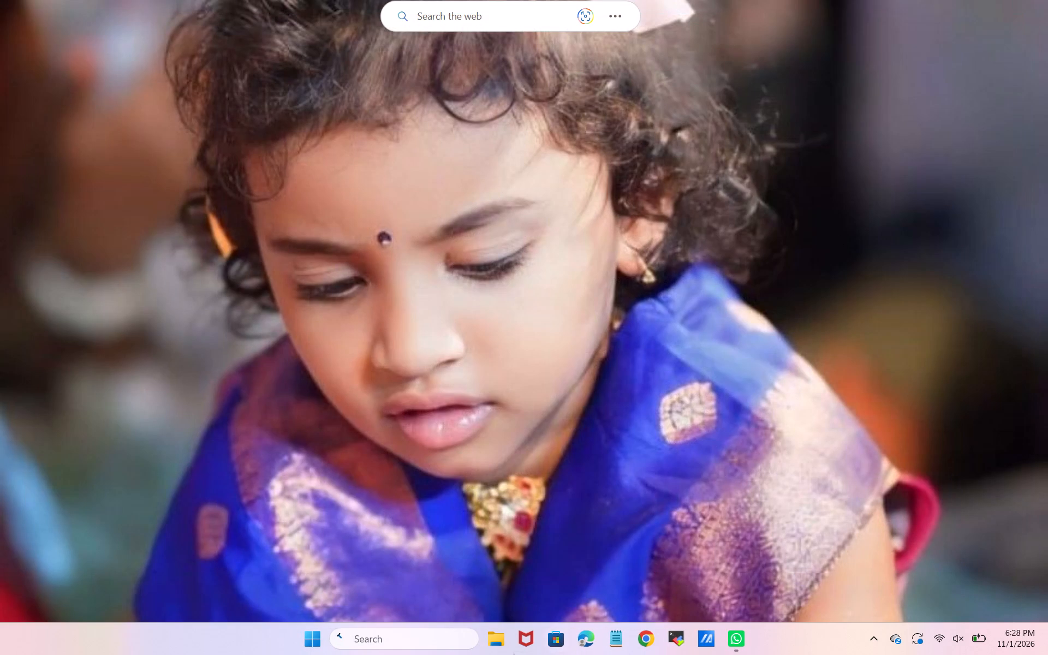
In File Explorer, copy the RISC-V_Project_Report Word file from the MAIN PROJECT folder on the Desktop.
click(491, 640)
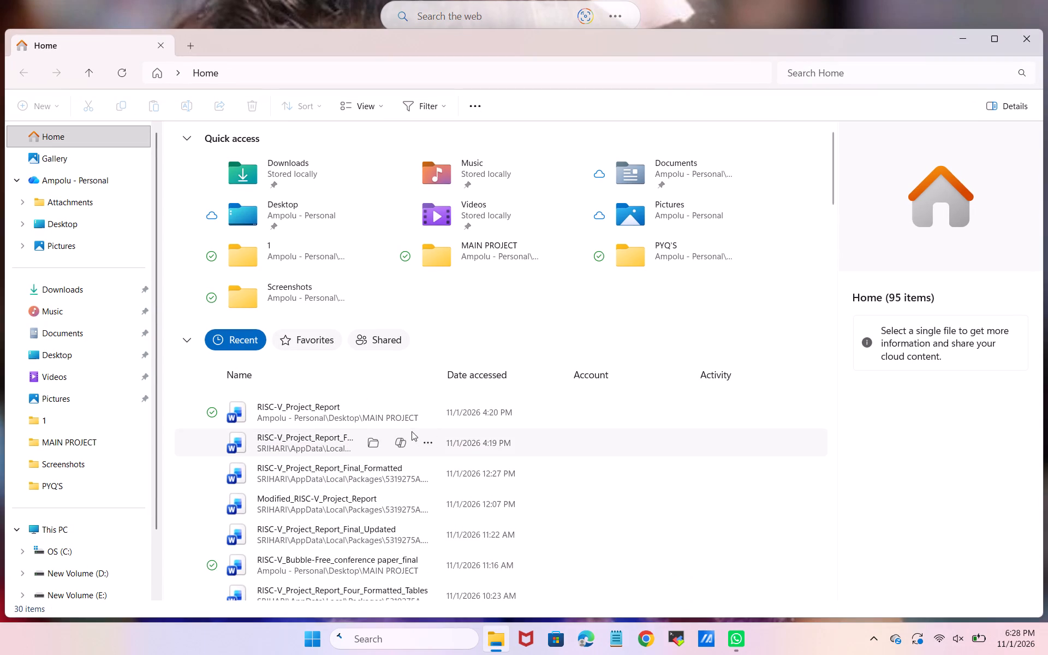
click(319, 417)
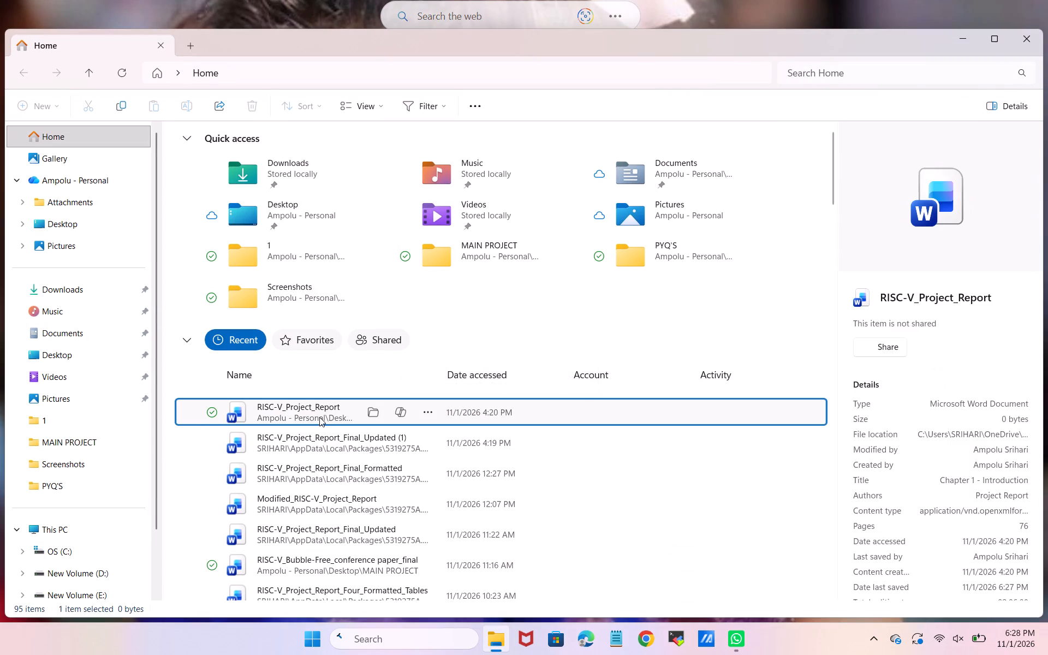
scroll(319, 417, up, 6)
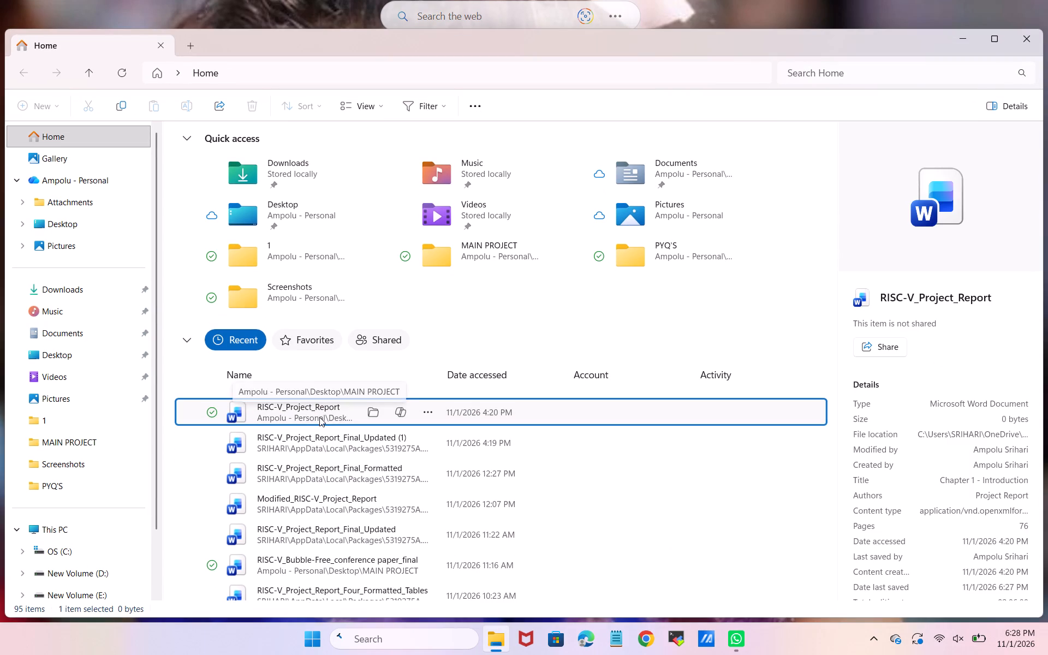
double_click(57, 346)
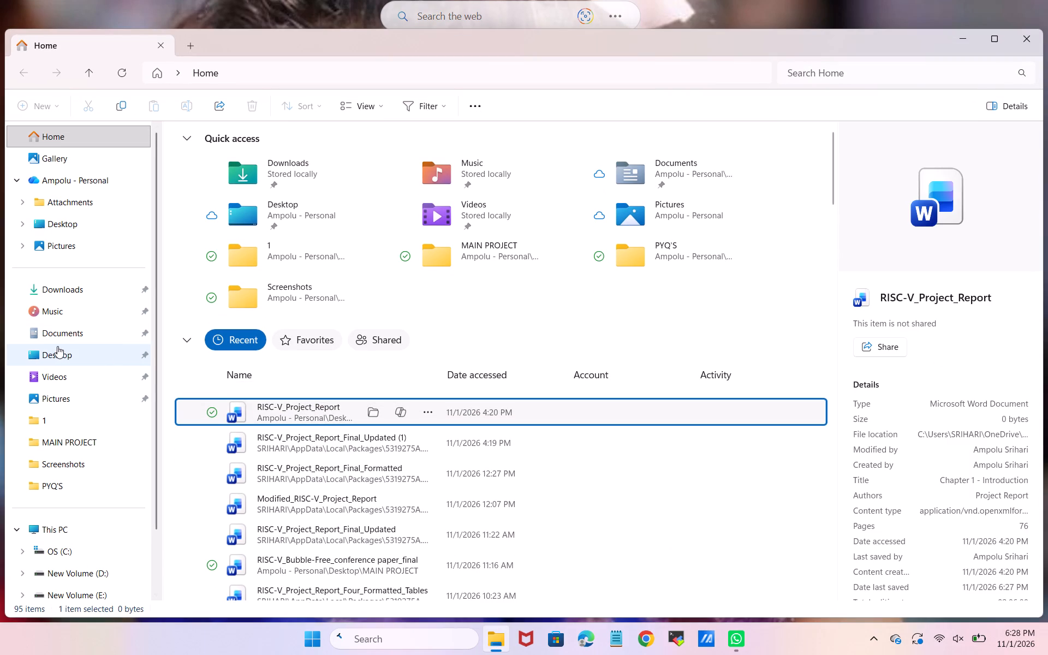
double_click(77, 443)
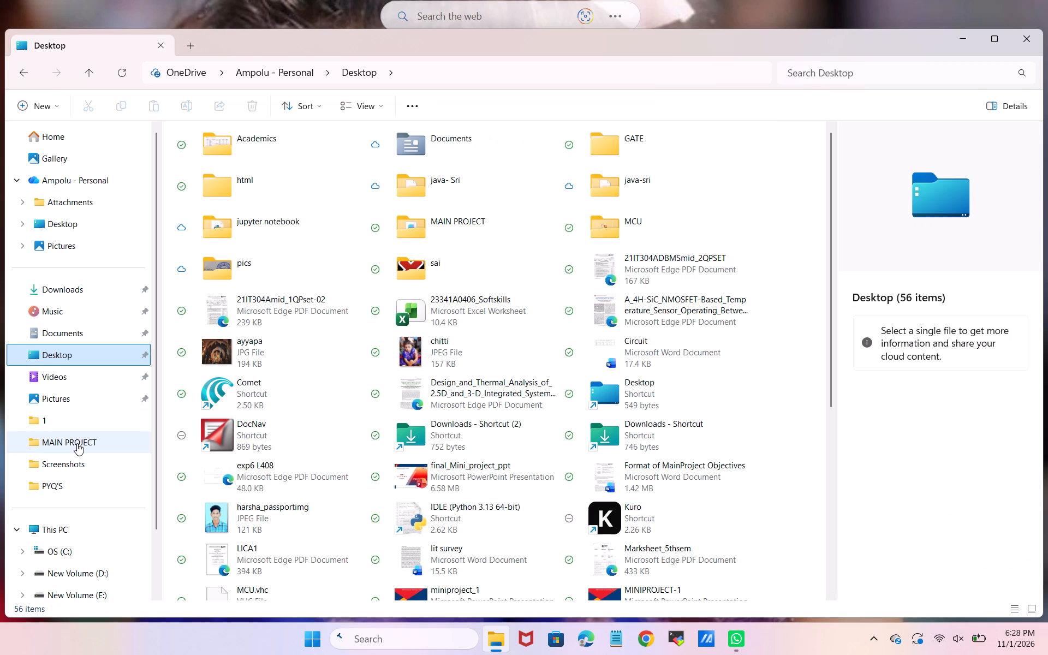
scroll(319, 372, down, 2)
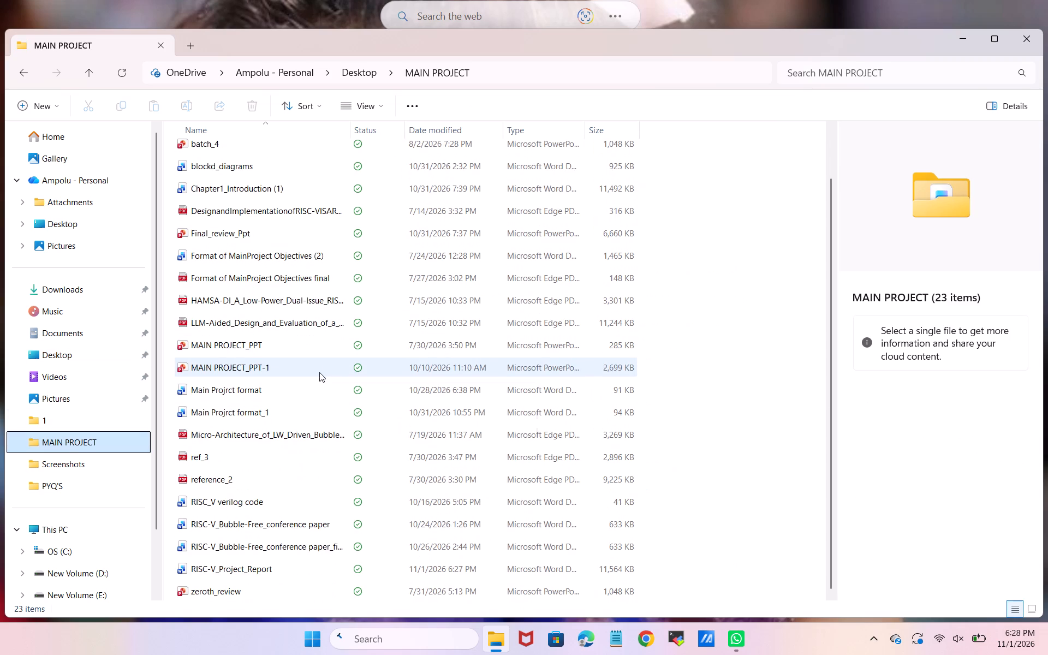
click(241, 566)
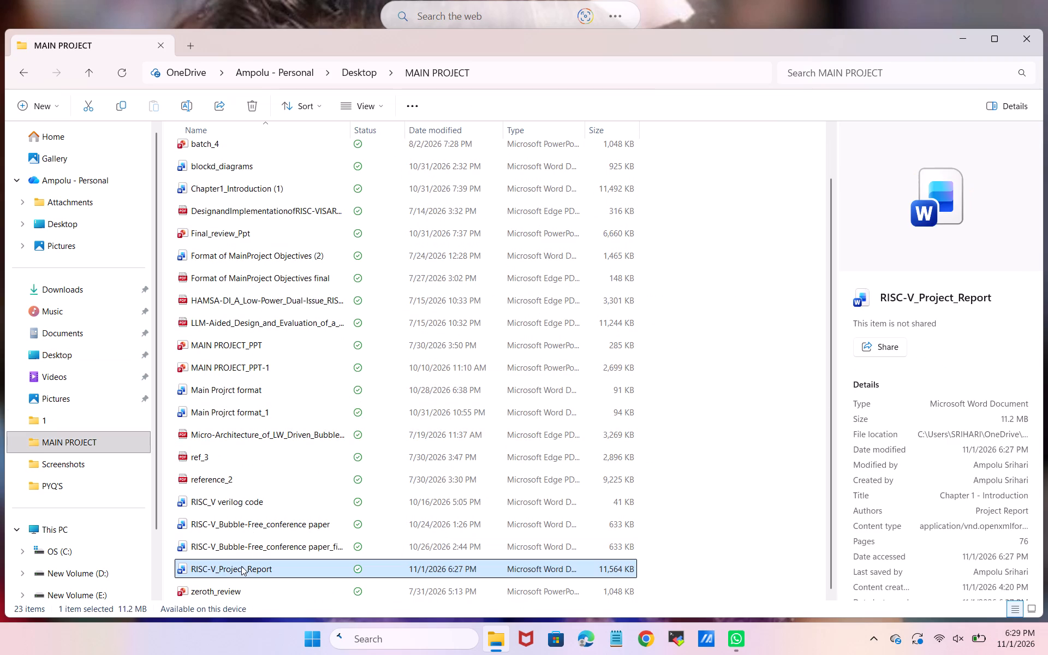
right_click(241, 566)
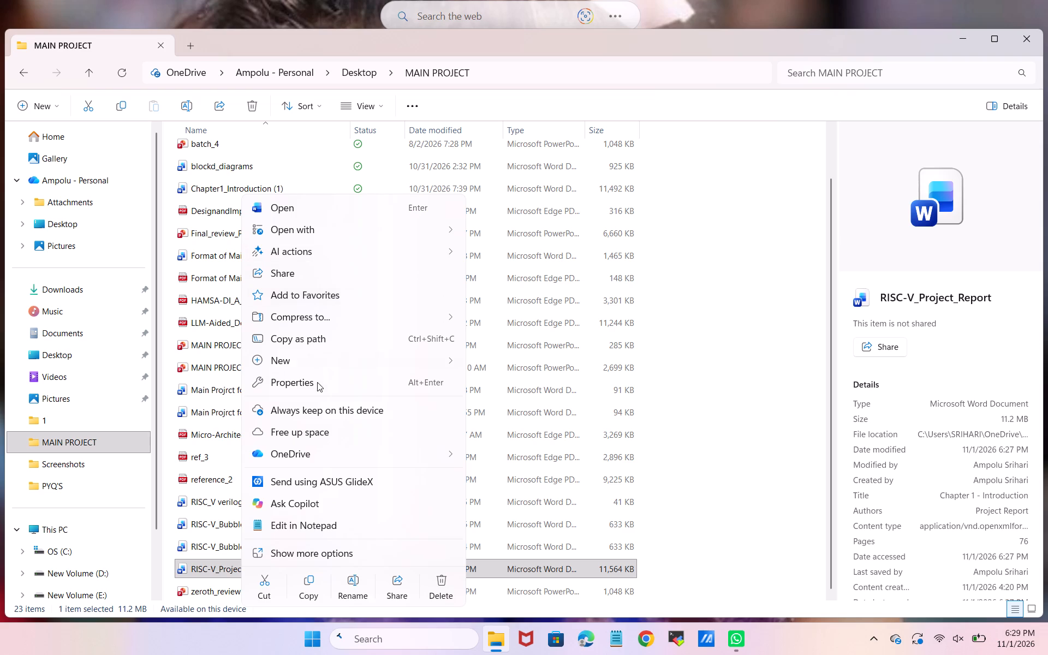
click(311, 591)
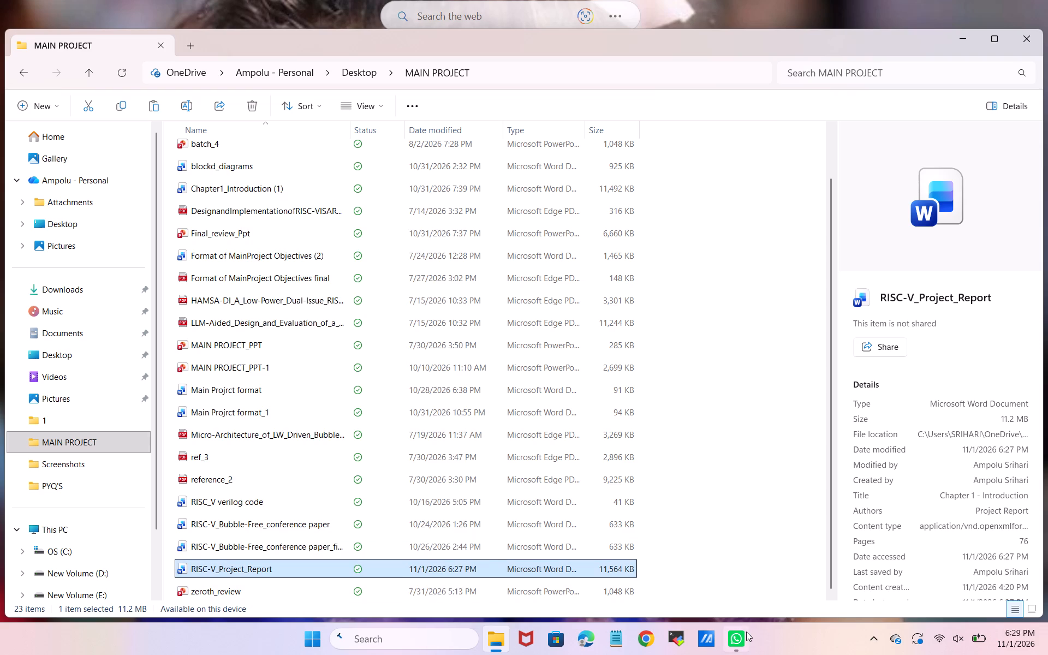
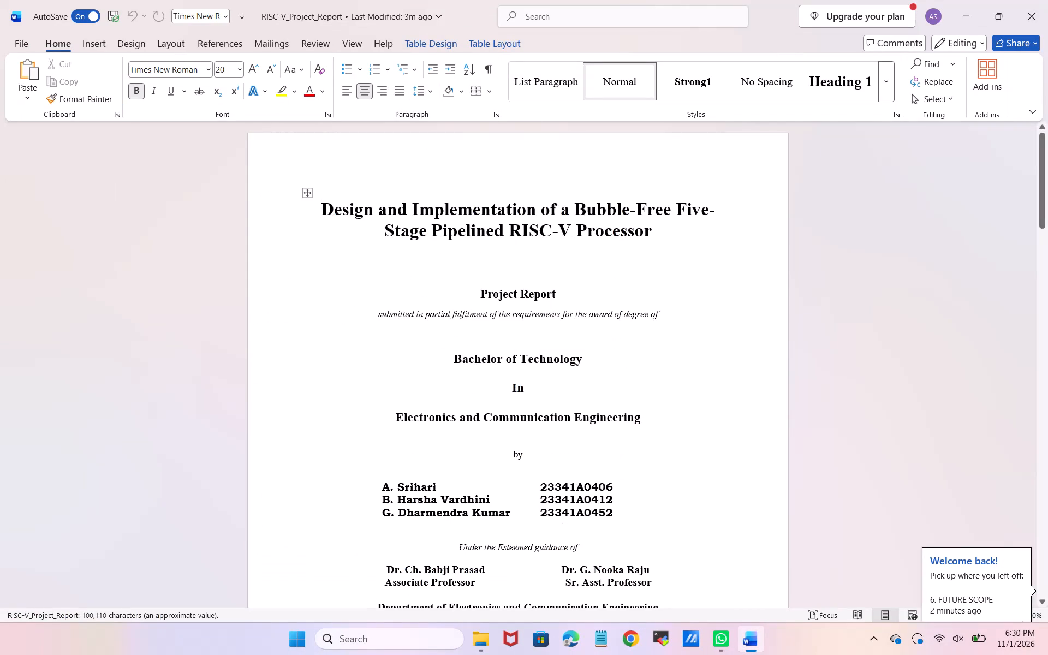
Review the reopened report's opening pages, from the title page and certificate through the abstract and keywords.
scroll(397, 564, down, 1)
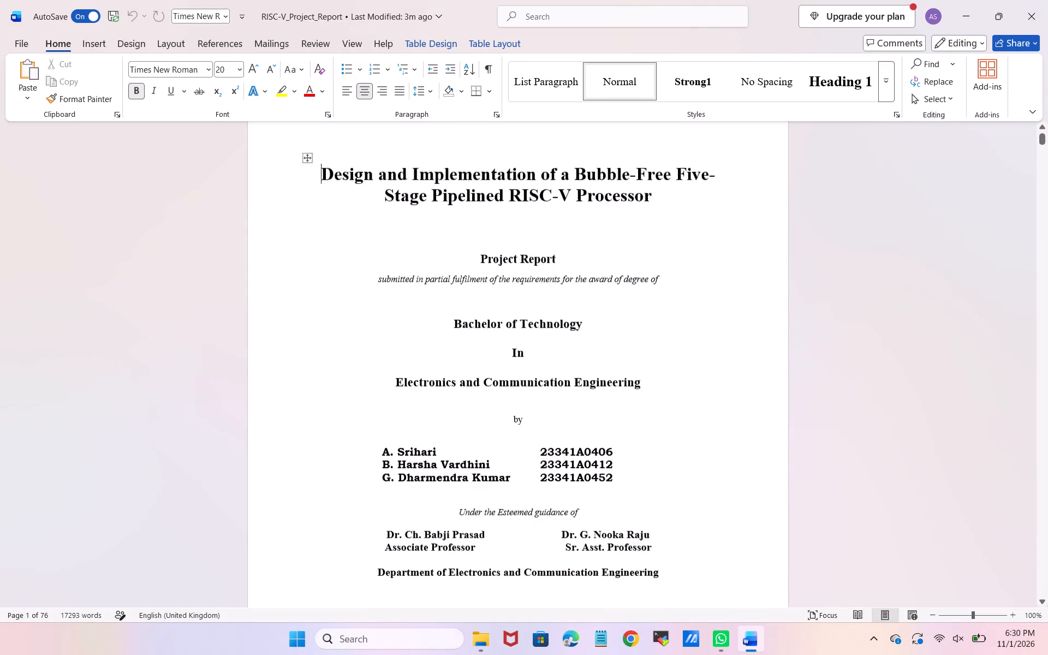
scroll(397, 564, down, 6)
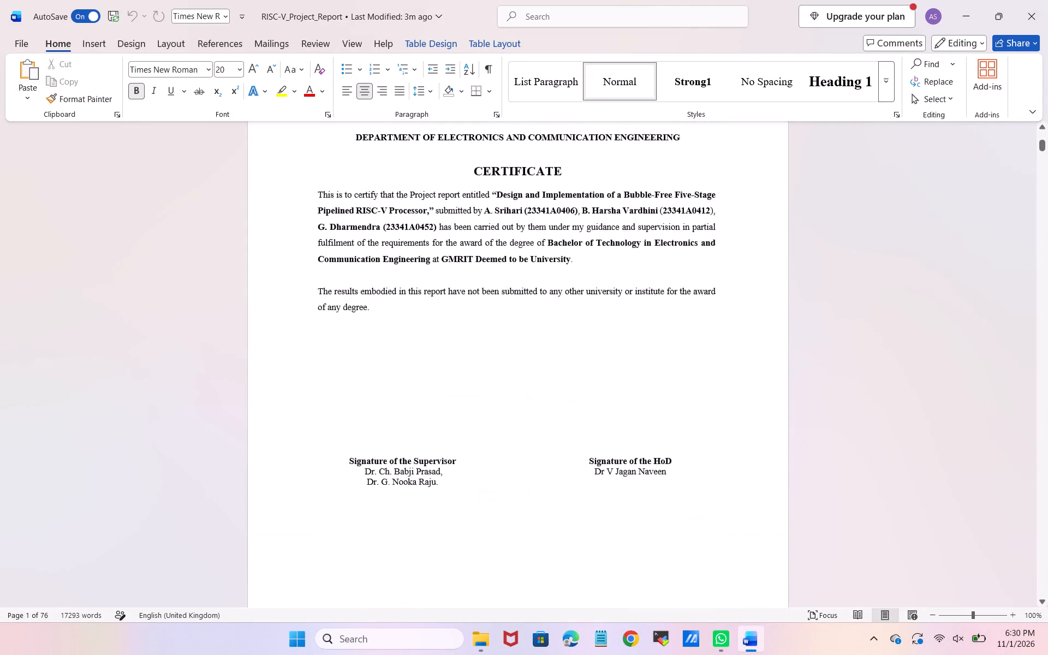
scroll(397, 564, down, 6)
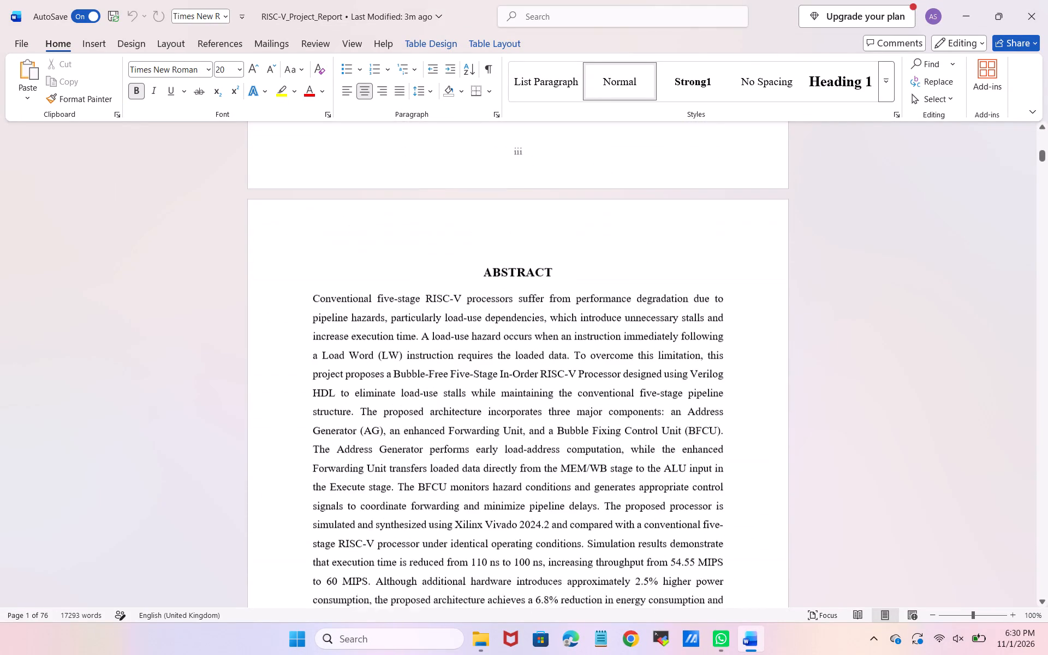
scroll(397, 564, down, 4)
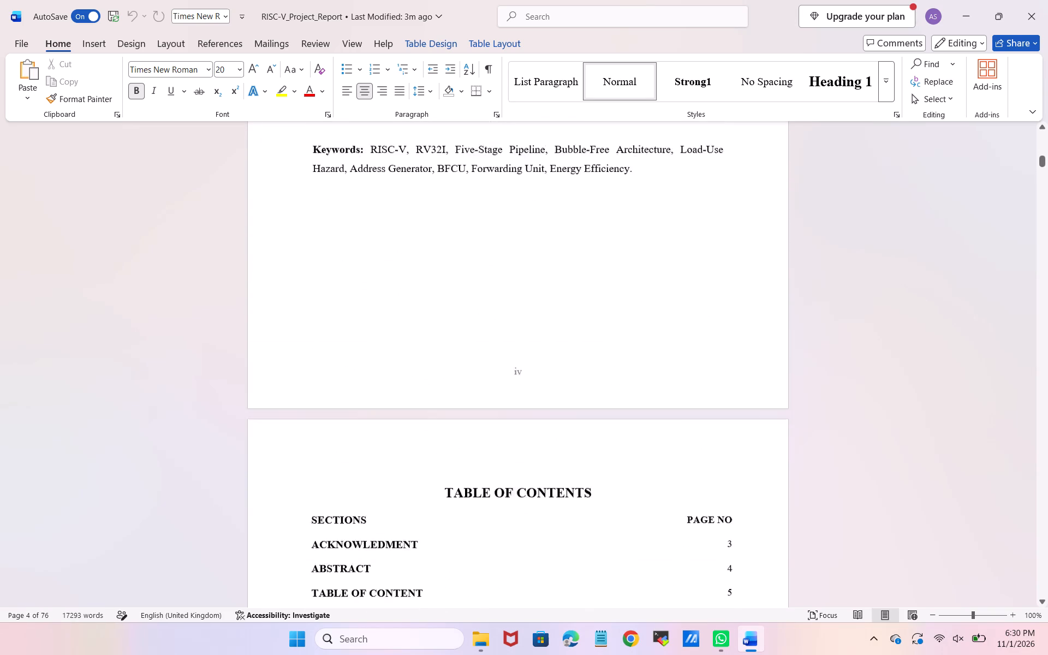
Check the section titles and page numbers in the table of contents, then the list of tables and list of figures.
scroll(397, 564, down, 4)
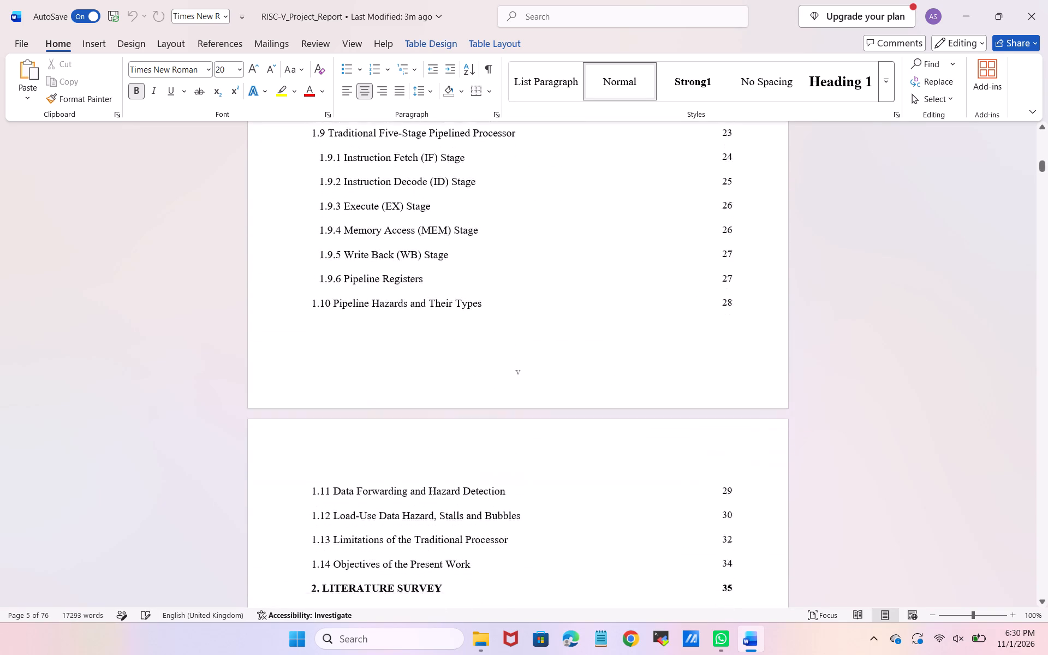
scroll(397, 564, down, 4)
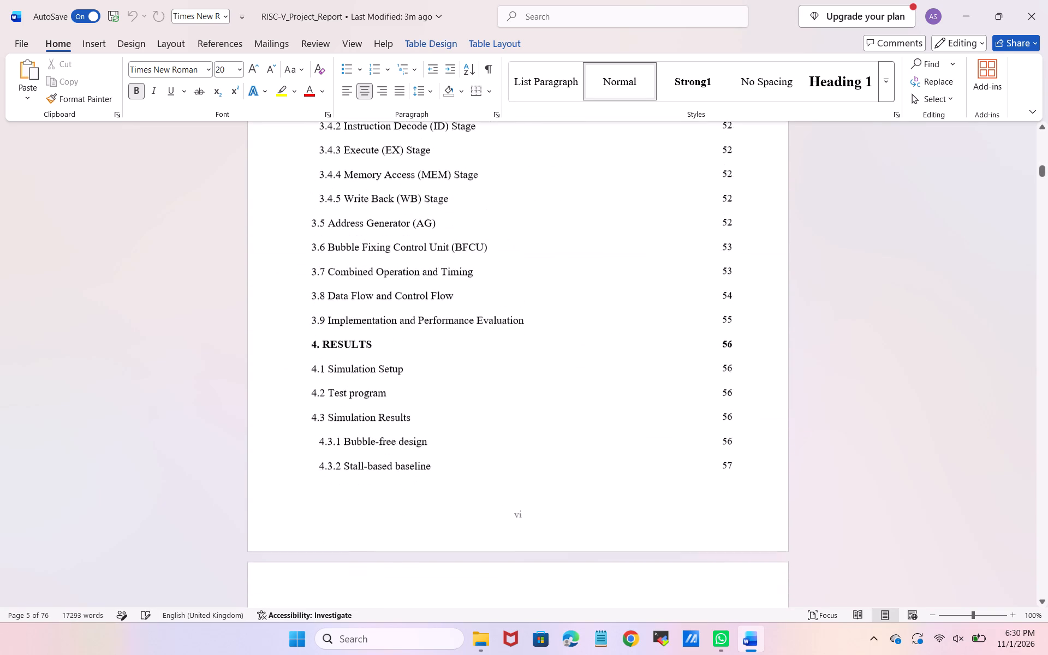
scroll(397, 564, down, 3)
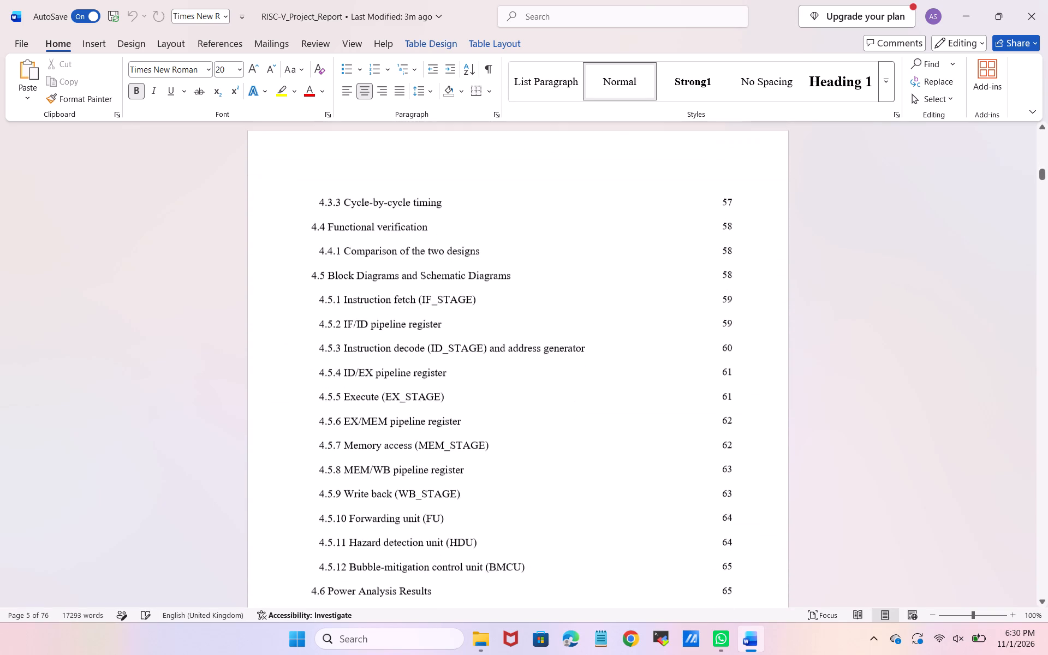
scroll(397, 564, down, 3)
scroll(397, 564, up, 2)
scroll(397, 564, down, 1)
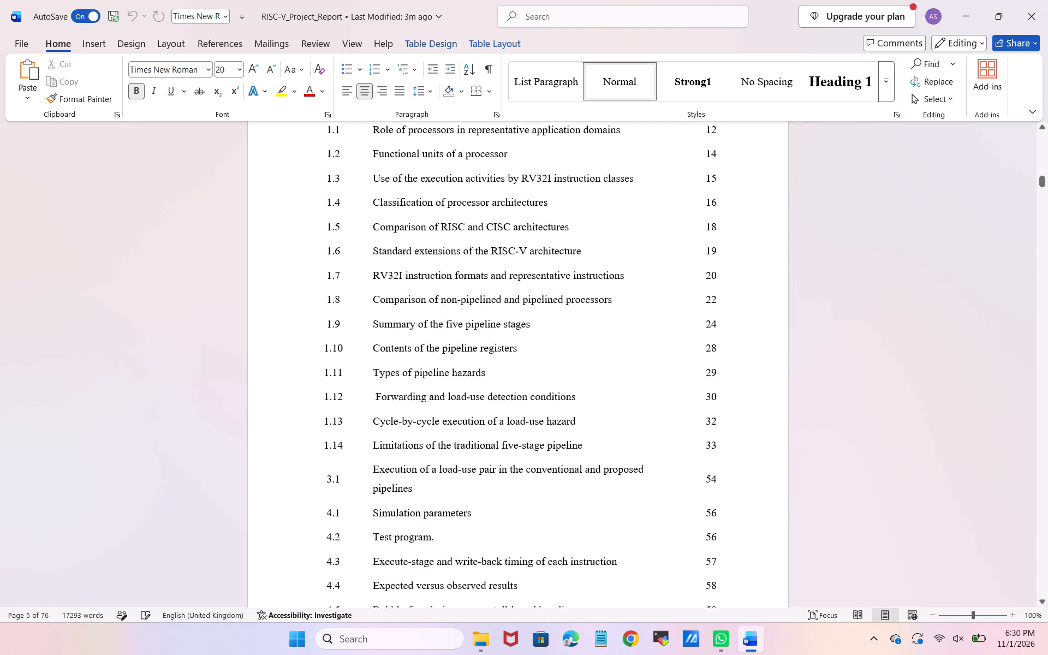
scroll(397, 564, down, 4)
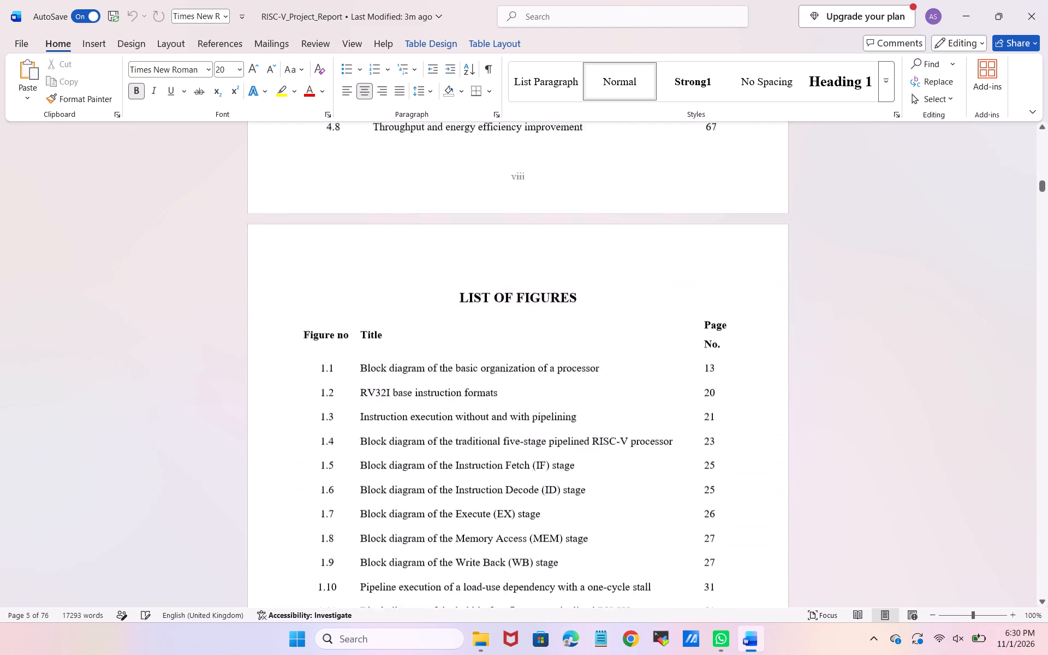
In the List of Figures, ignore once the grammar flags on the titles of figures 4.4 and 4.8.
scroll(397, 564, down, 4)
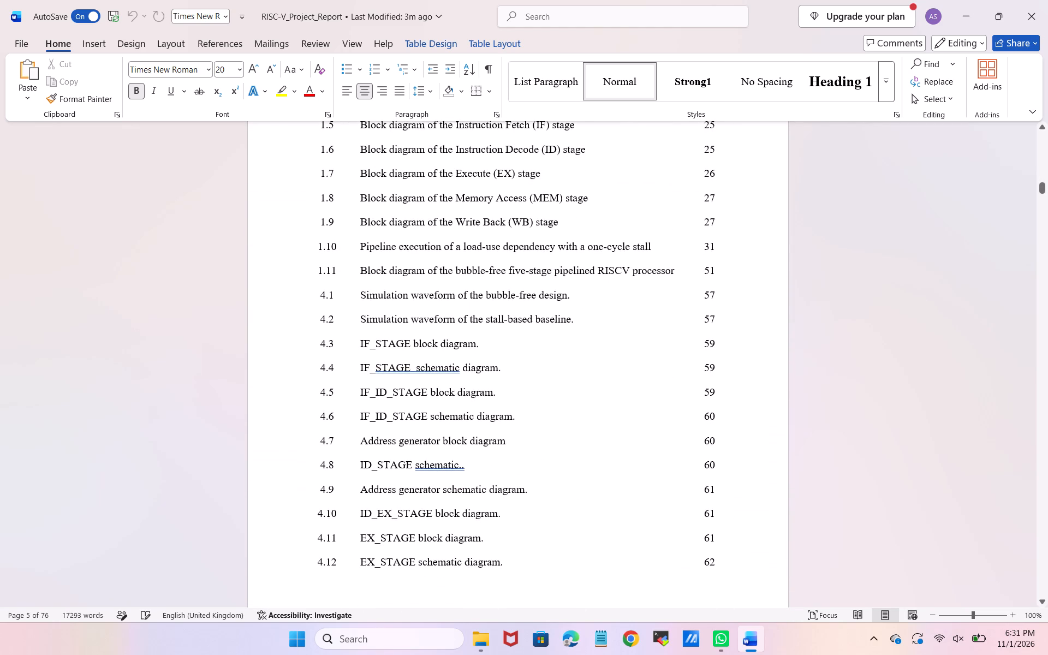
click(411, 365)
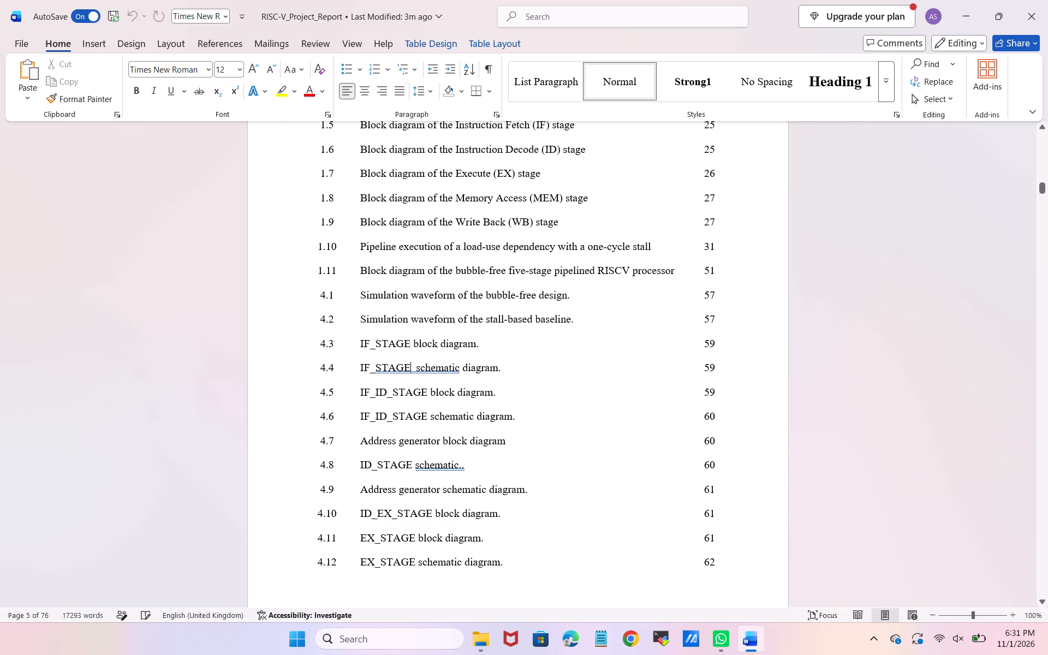
right_click(411, 365)
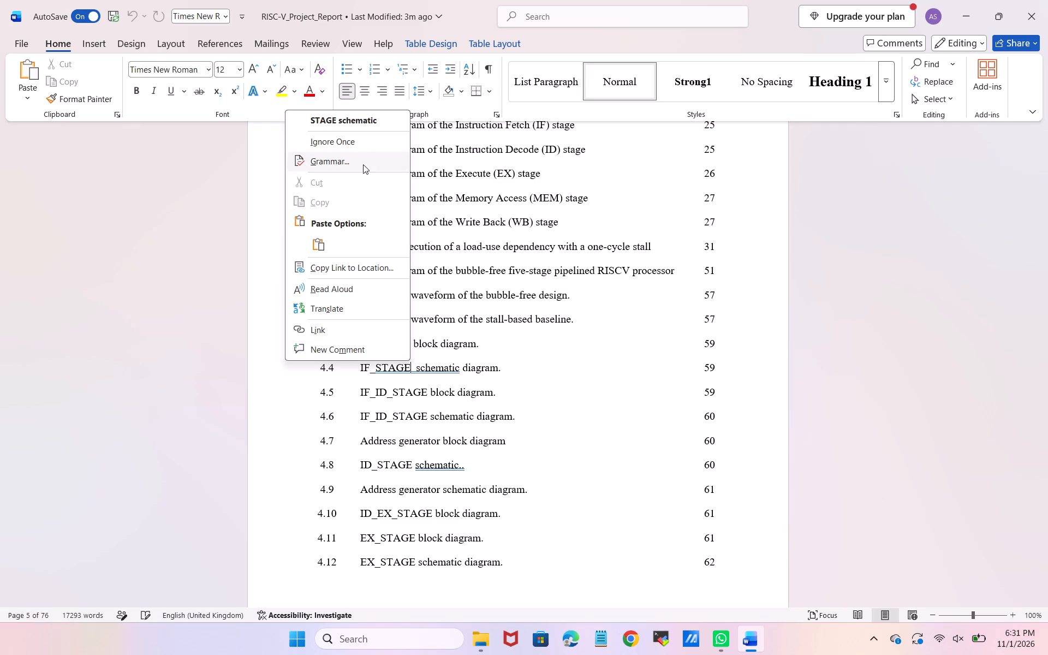
click(361, 143)
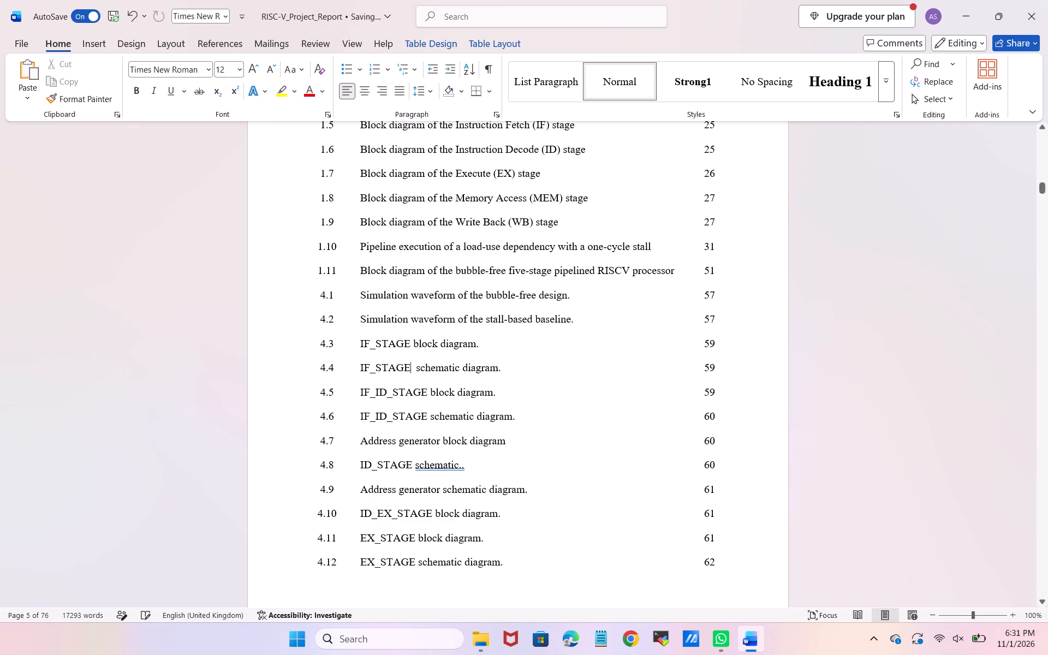
click(445, 466)
right_click(445, 466)
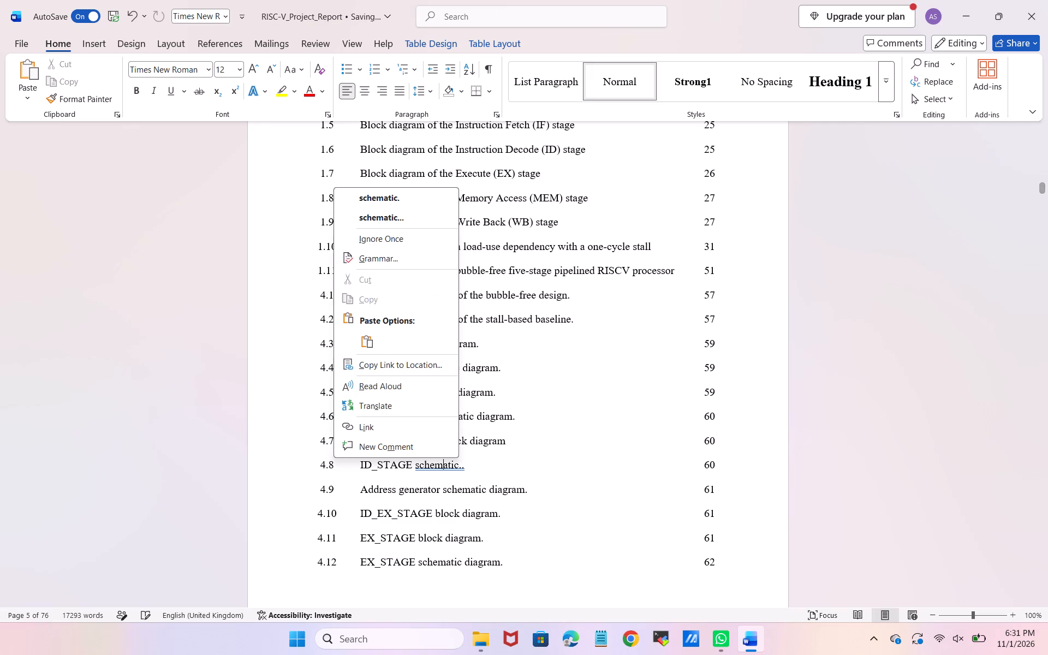
click(398, 242)
Review the front matter backwards from the List of Figures through the List of Tables to the start of the Table of Contents.
scroll(398, 242, up, 2)
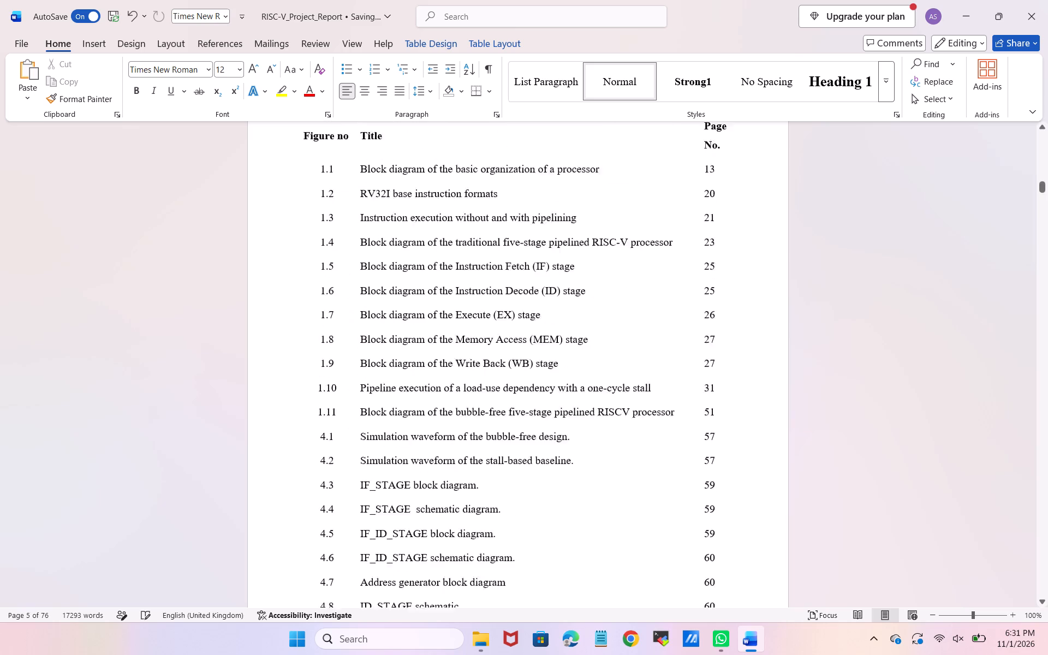
scroll(398, 242, up, 1)
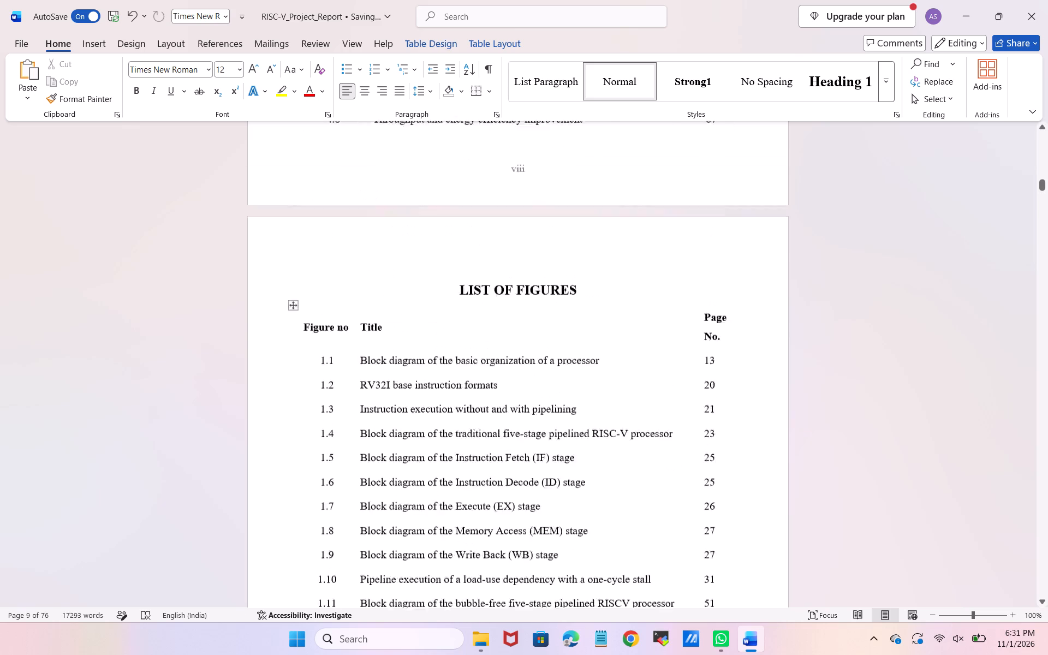
scroll(398, 242, up, 3)
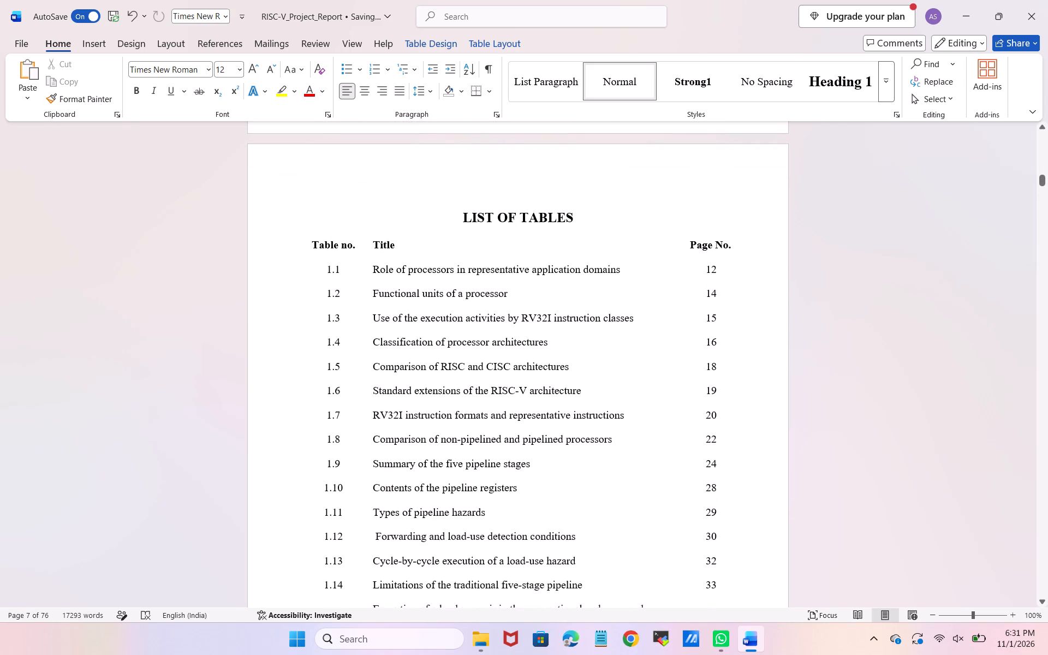
scroll(398, 242, up, 2)
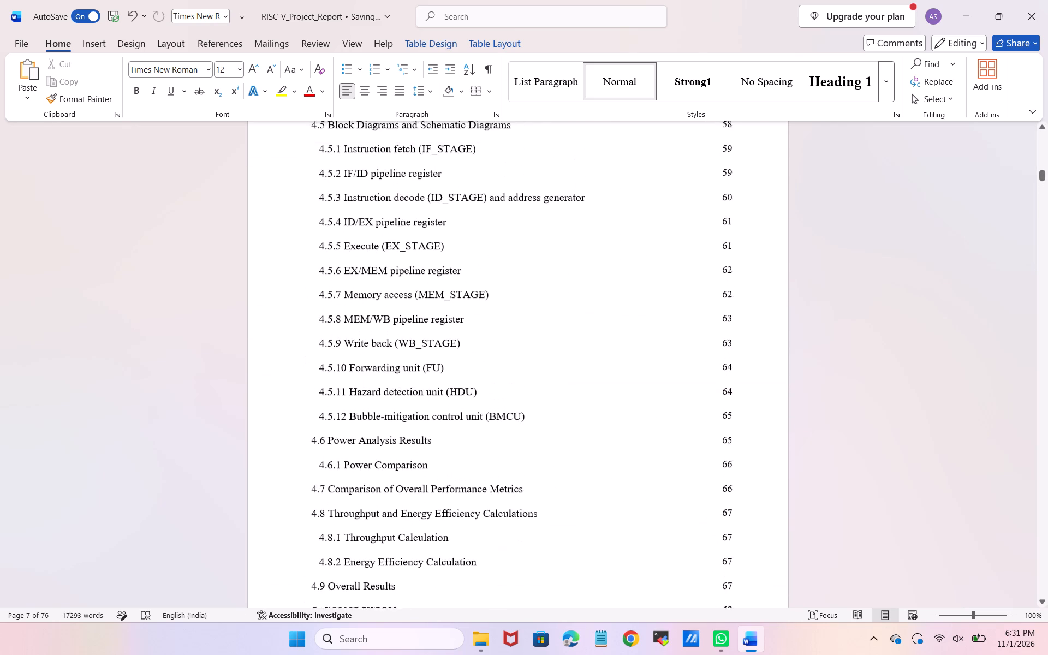
scroll(398, 242, up, 2)
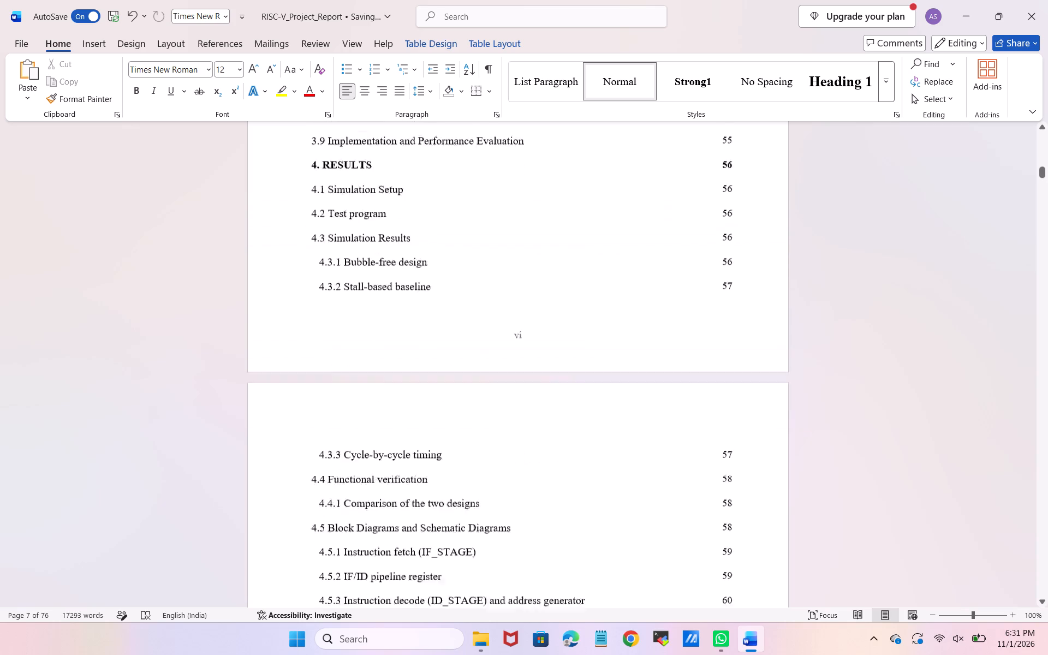
scroll(398, 242, up, 3)
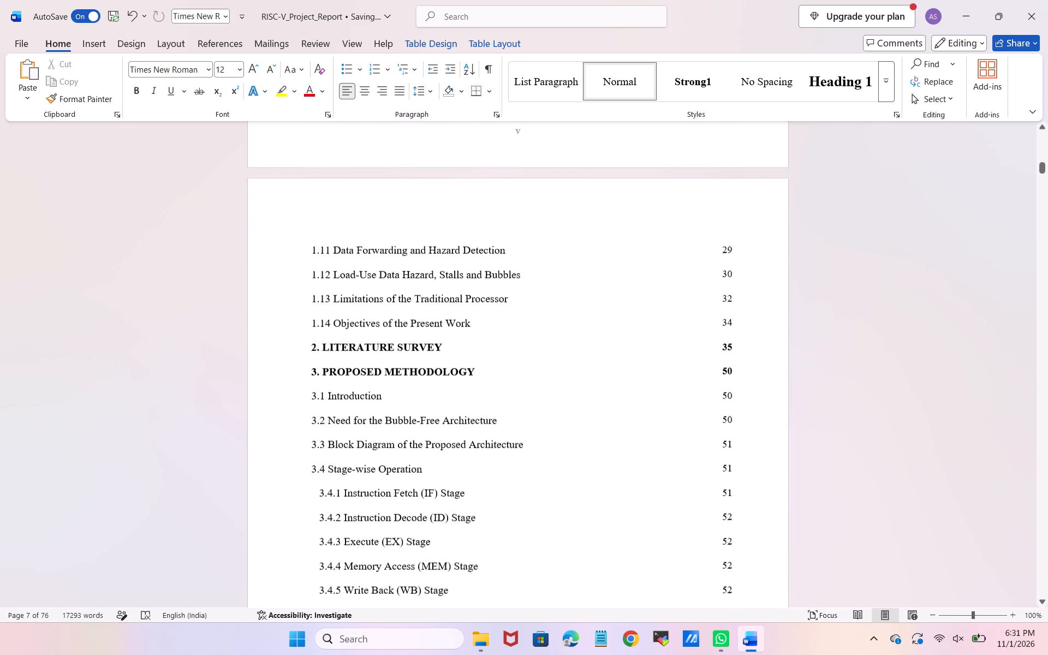
scroll(398, 242, up, 3)
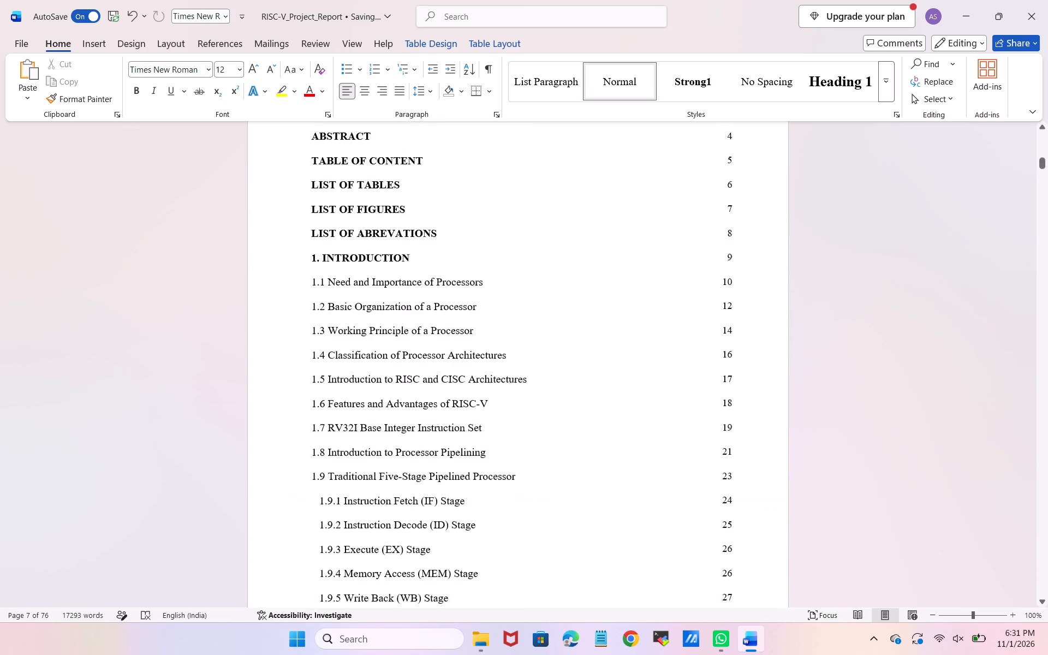
scroll(398, 242, up, 2)
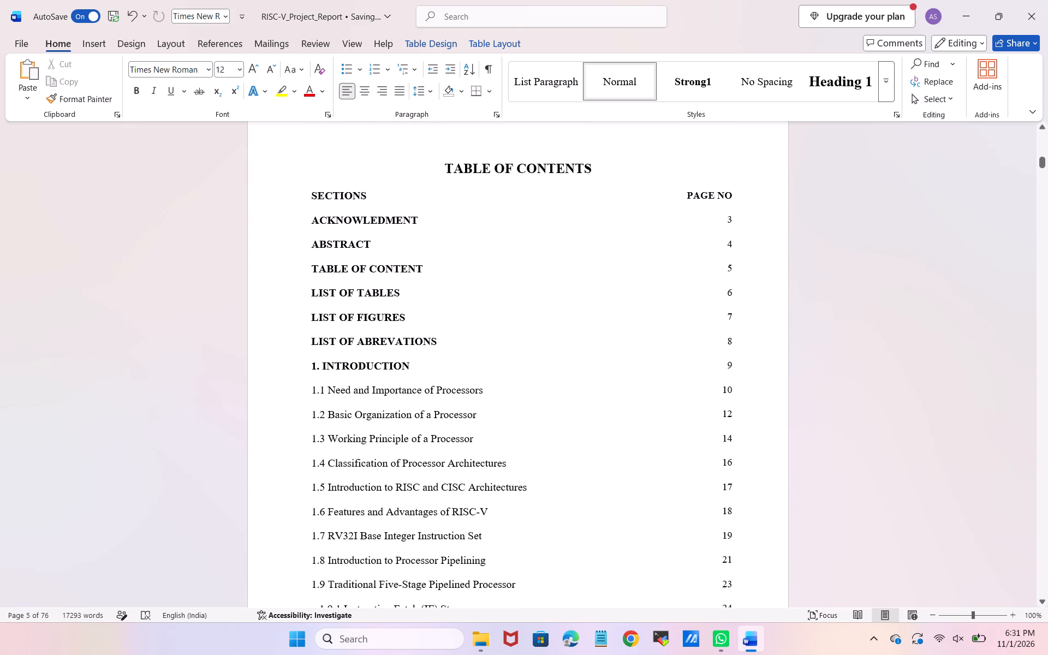
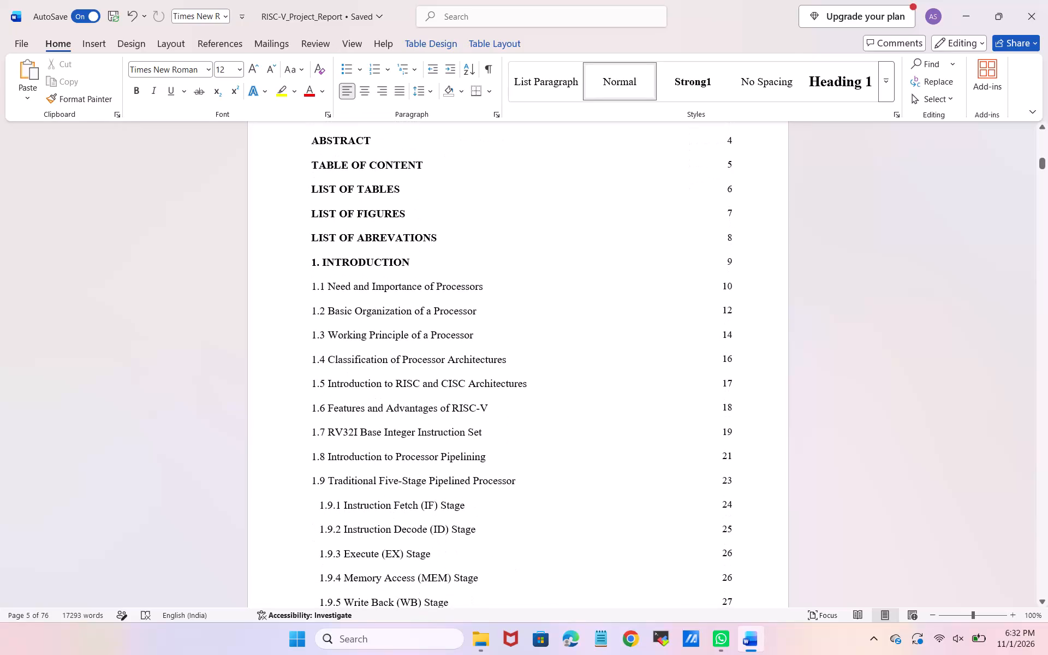
In the Table of Contents, change the ACKNOWLEDMENT row's page number to lowercase iii.
scroll(398, 242, down, 2)
scroll(398, 242, up, 3)
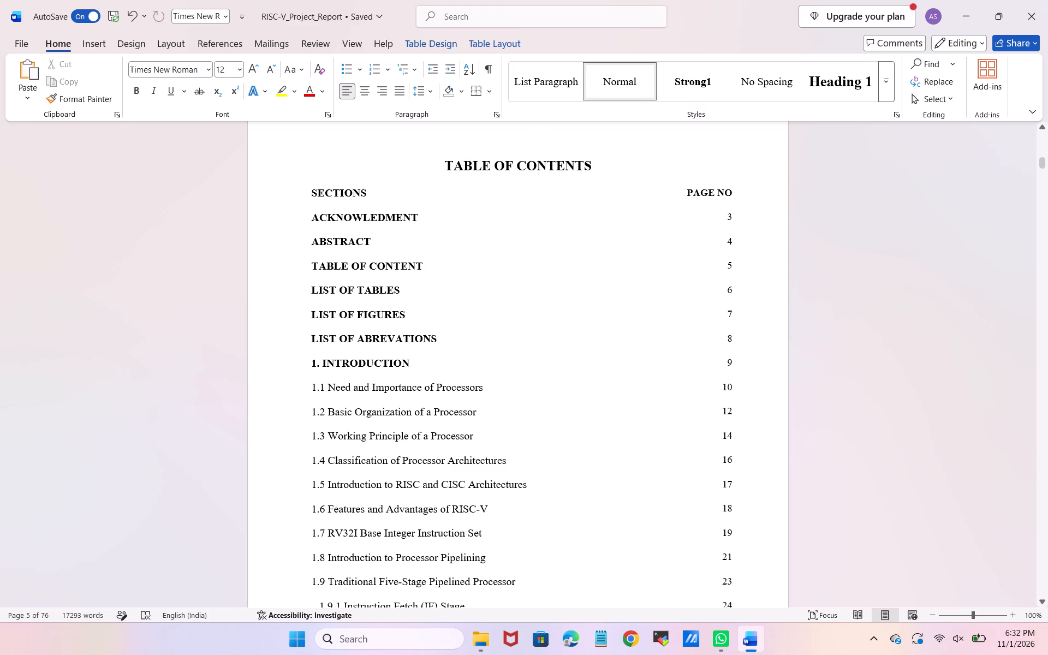
click(731, 216)
key(BackSpace)
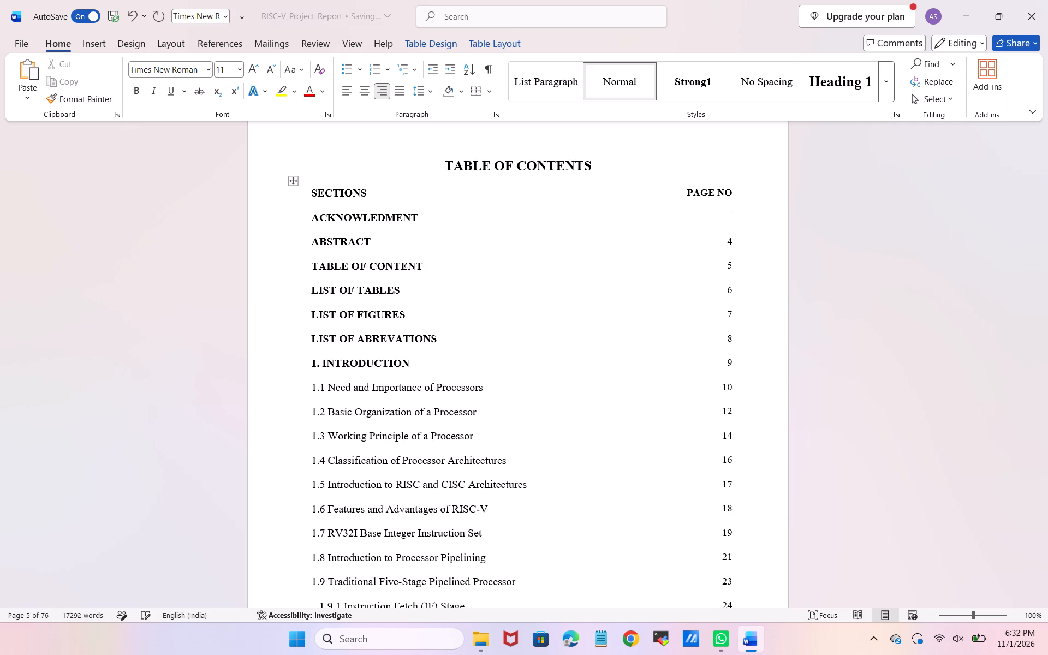
text(ii)
key(Down)
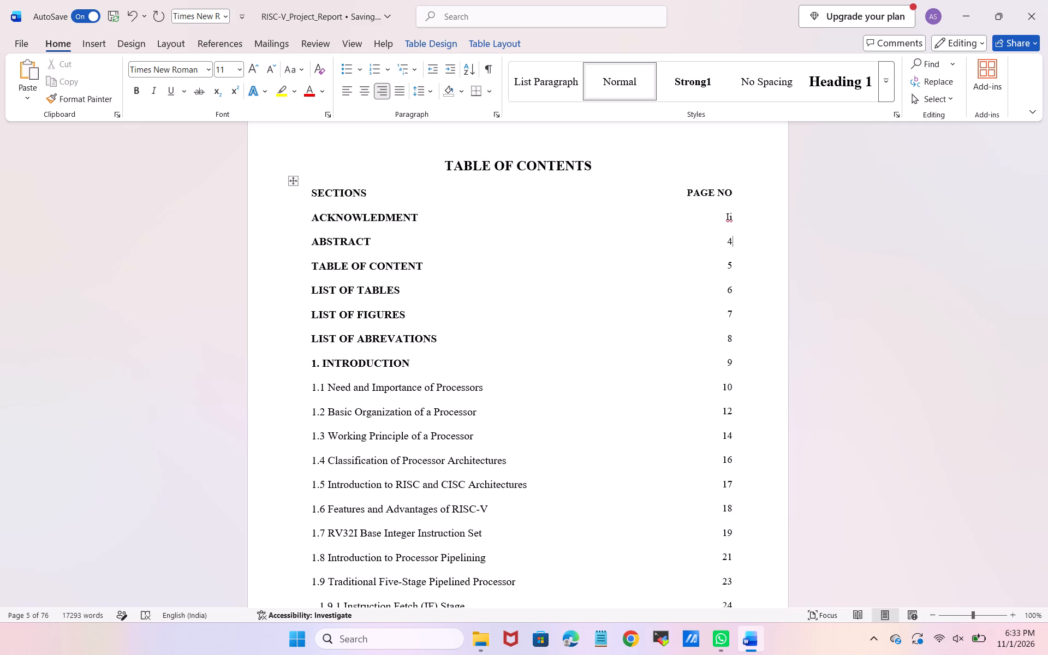
key(Up)
key(BackSpace)
key(BackSpace)
text(iii)
key(Down)
key(Up)
key(BackSpace)
key(BackSpace)
key(BackSpace)
text(iii)
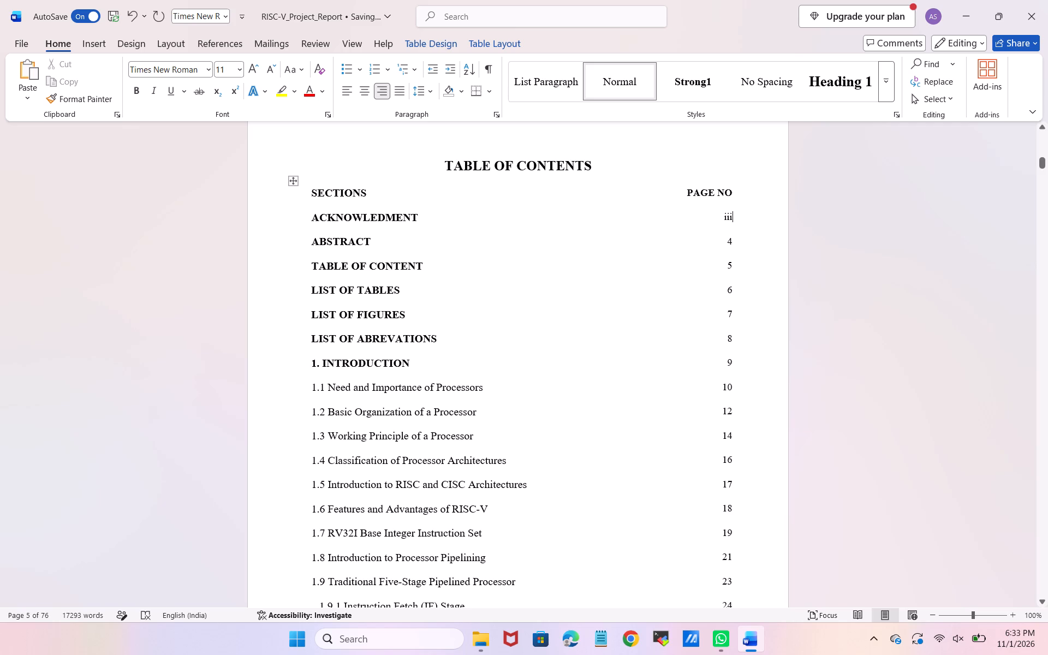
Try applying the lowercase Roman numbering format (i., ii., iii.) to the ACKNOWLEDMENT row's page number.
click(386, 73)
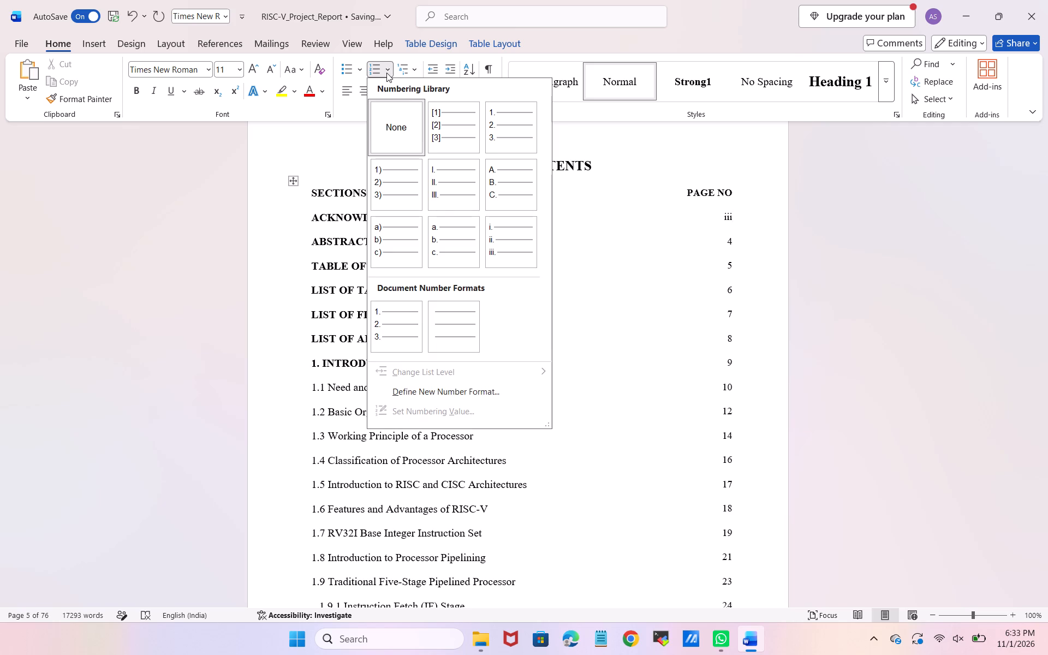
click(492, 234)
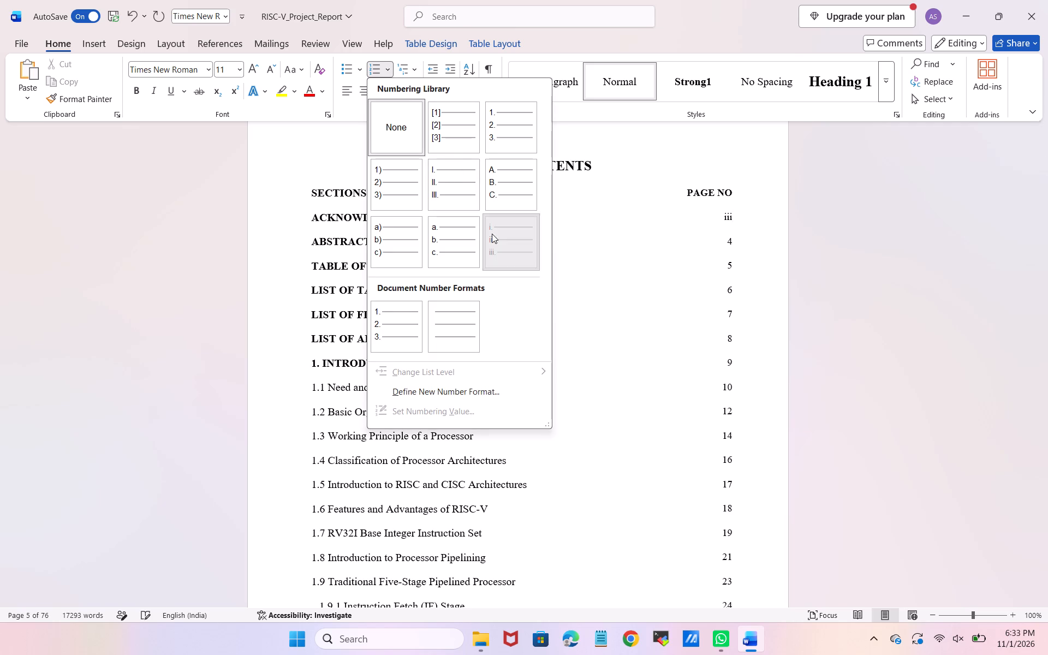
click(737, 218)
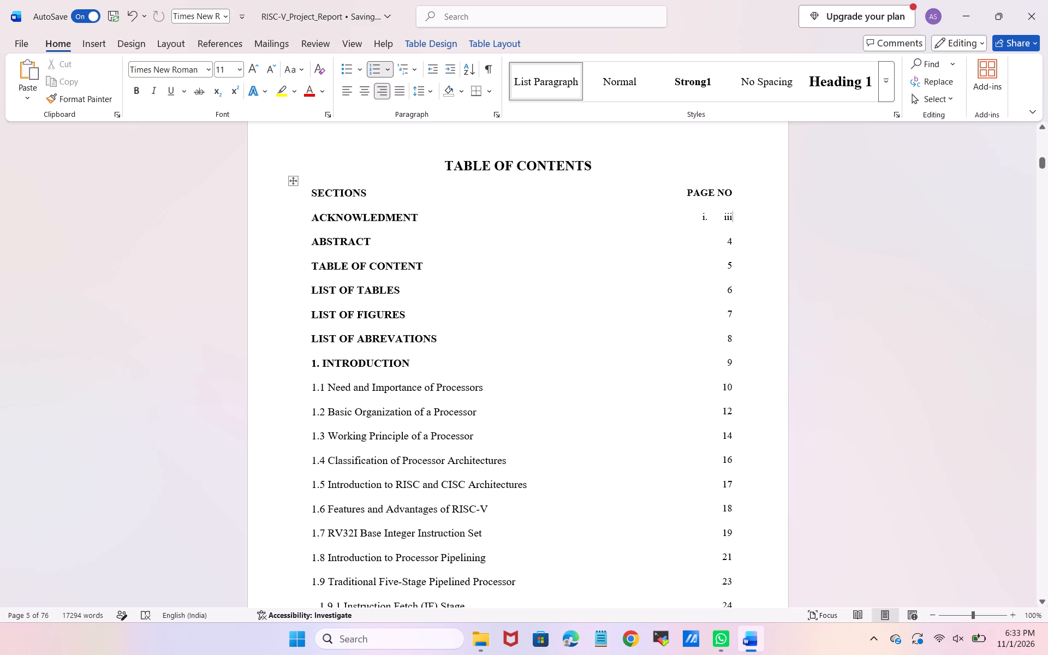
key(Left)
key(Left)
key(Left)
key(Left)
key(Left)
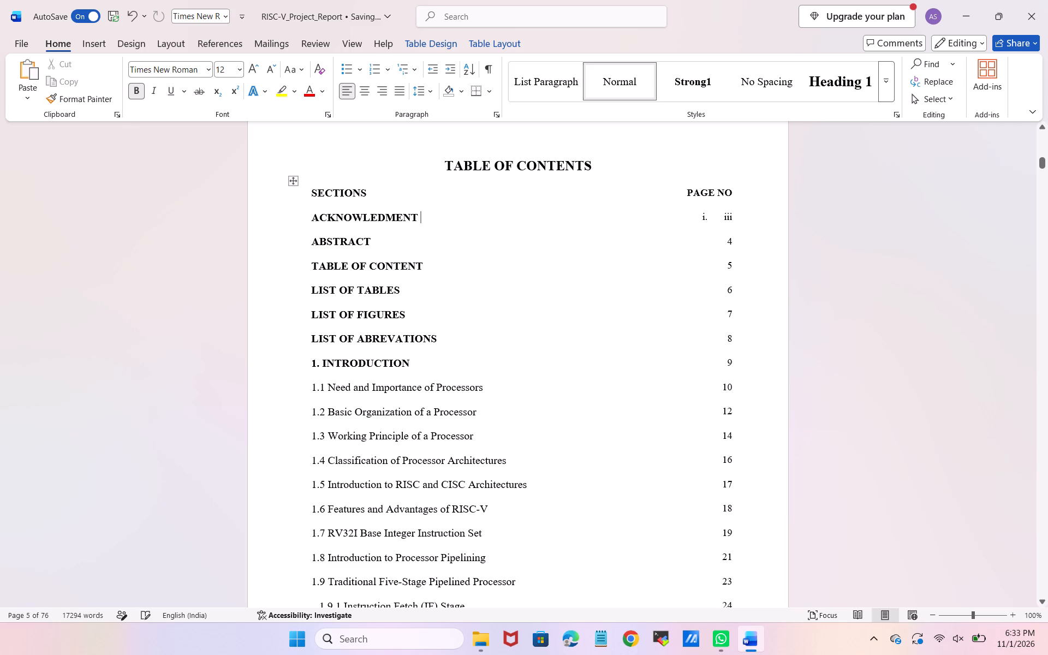
Clear the ACKNOWLEDMENT row's page number along with its list numbering, and re-enter it as plain iii.
click(706, 218)
key(ctrl+c)
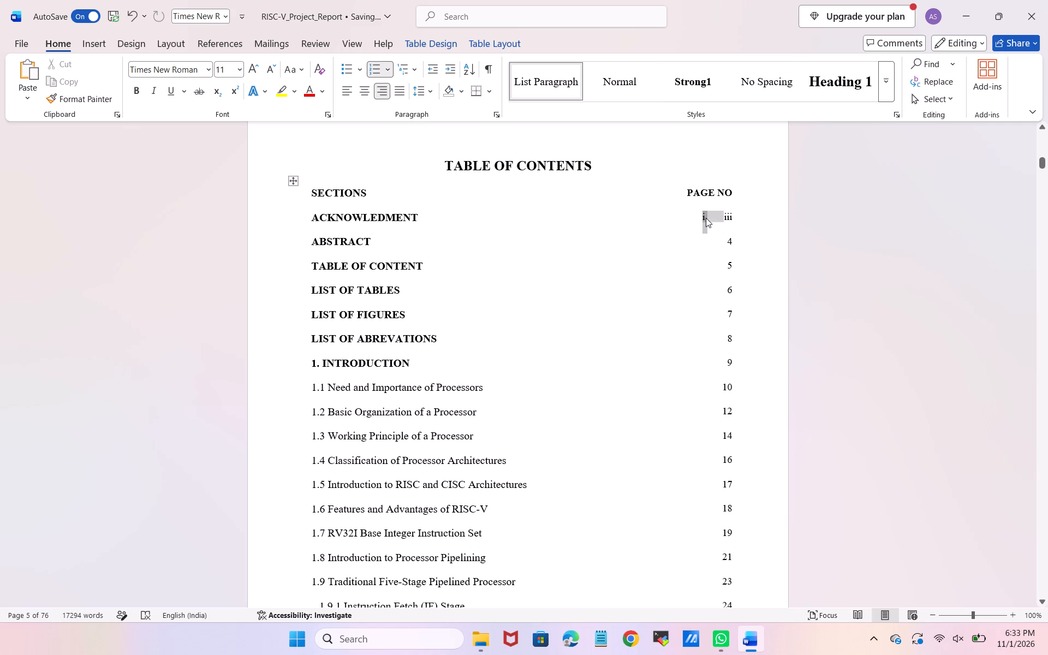
click(735, 216)
key(BackSpace)
key(BackSpace)
key(BackSpace)
key(BackSpace)
key(BackSpace)
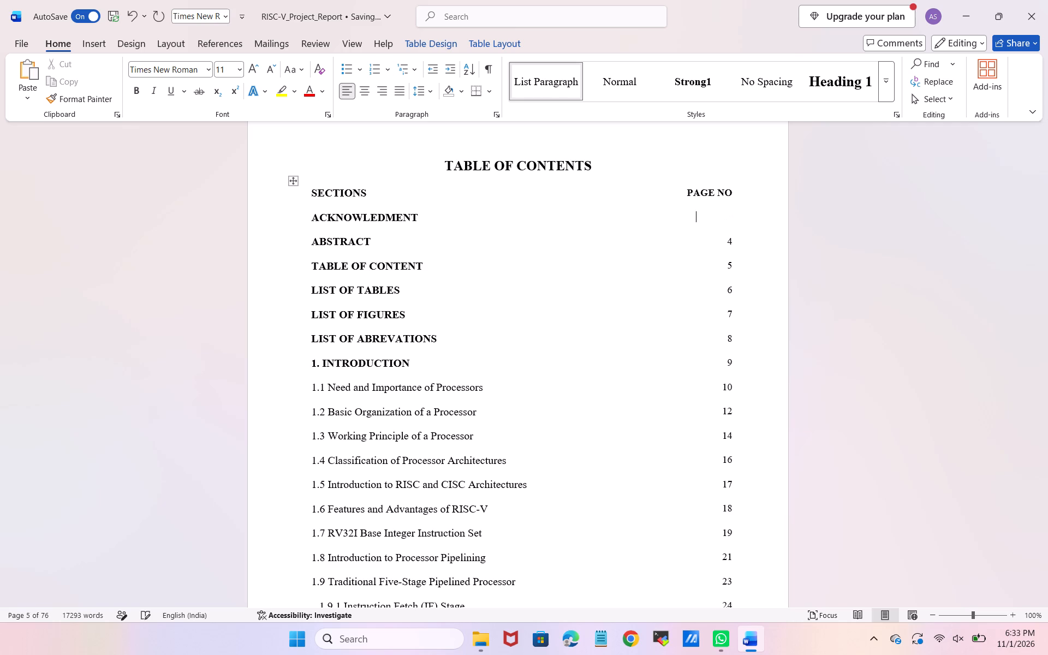
key(ctrl+v)
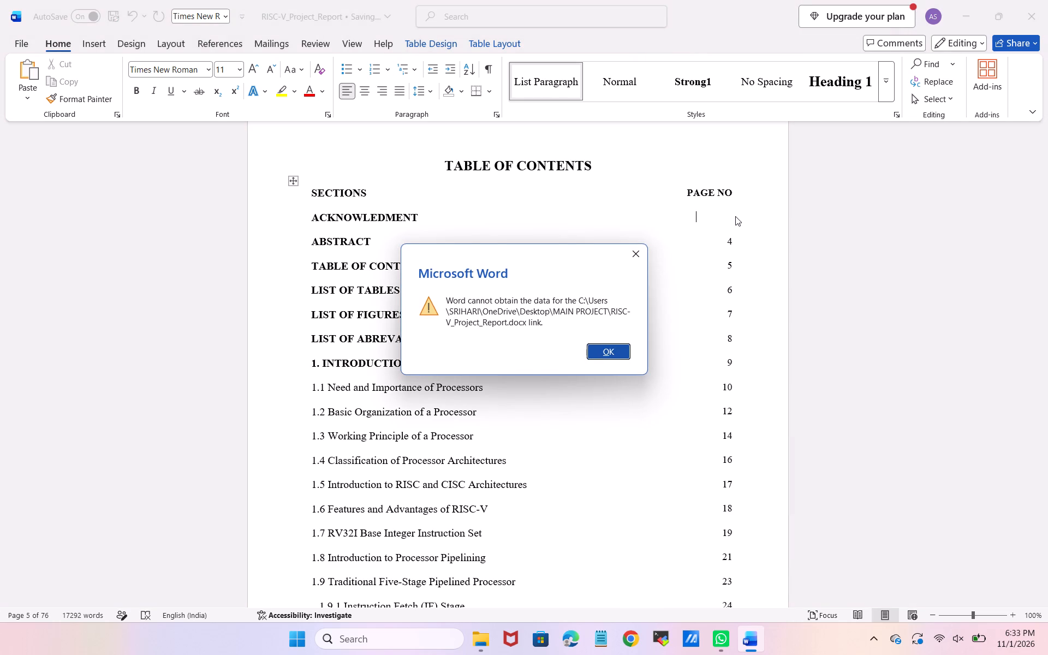
click(635, 251)
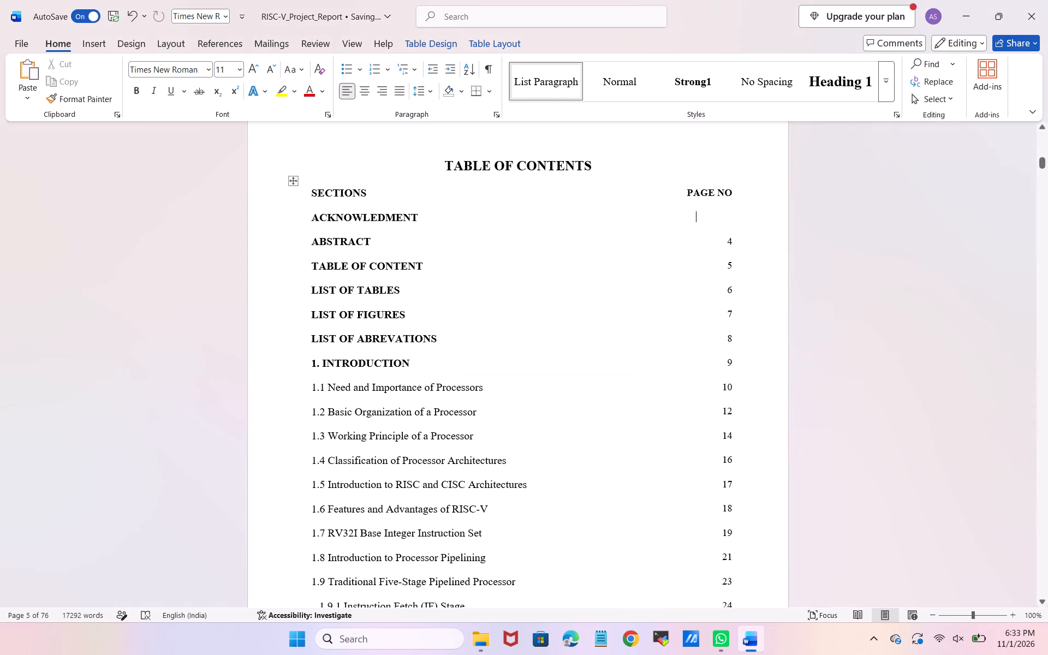
click(708, 213)
text(iii)
Change the ABSTRACT row's page number to iv.
click(731, 242)
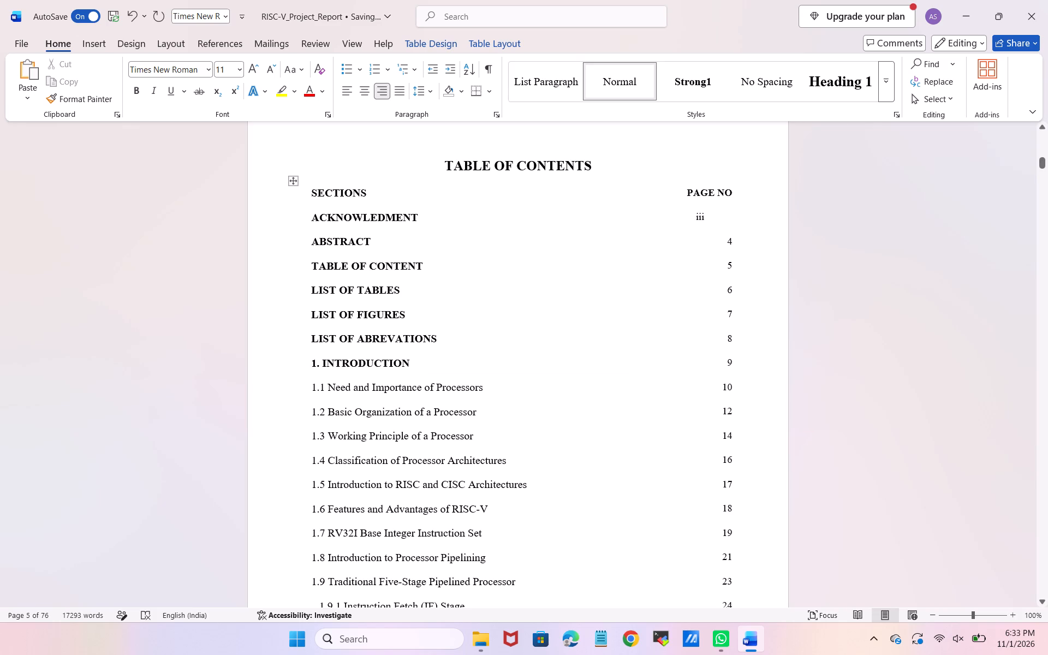
key(BackSpace)
text(iv)
key(Down)
Indent the ACKNOWLEDMENT row's page number with three leading spaces.
click(694, 216)
key(space)
key(space)
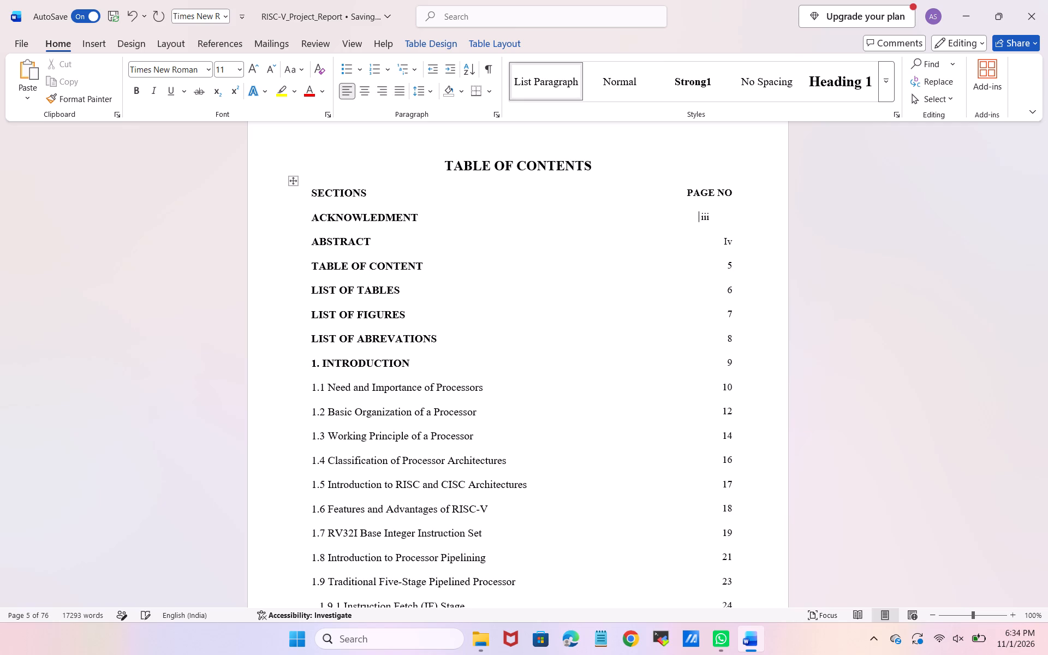
key(space)
Correct the first letter of the ABSTRACT row's page number to lowercase so it reads iv.
click(727, 243)
key(BackSpace)
key(i)
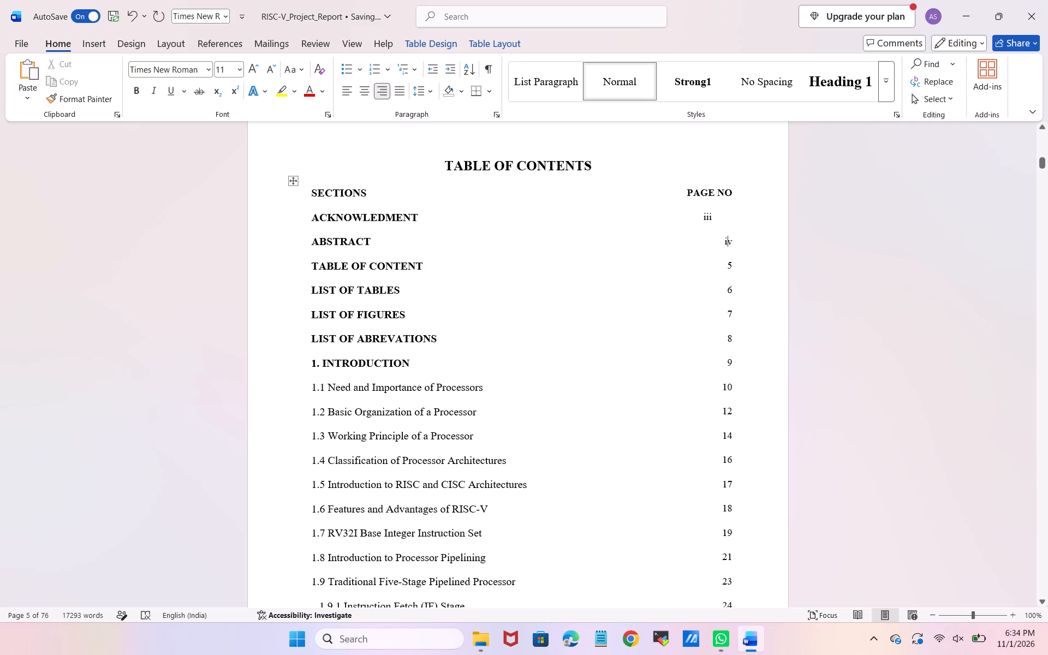
Centre the ABSTRACT row's page number and shift it with eight leading spaces to line up under iii.
click(723, 242)
key(BackSpace)
key(space)
key(space)
key(space)
key(space)
key(space)
key(space)
key(space)
key(space)
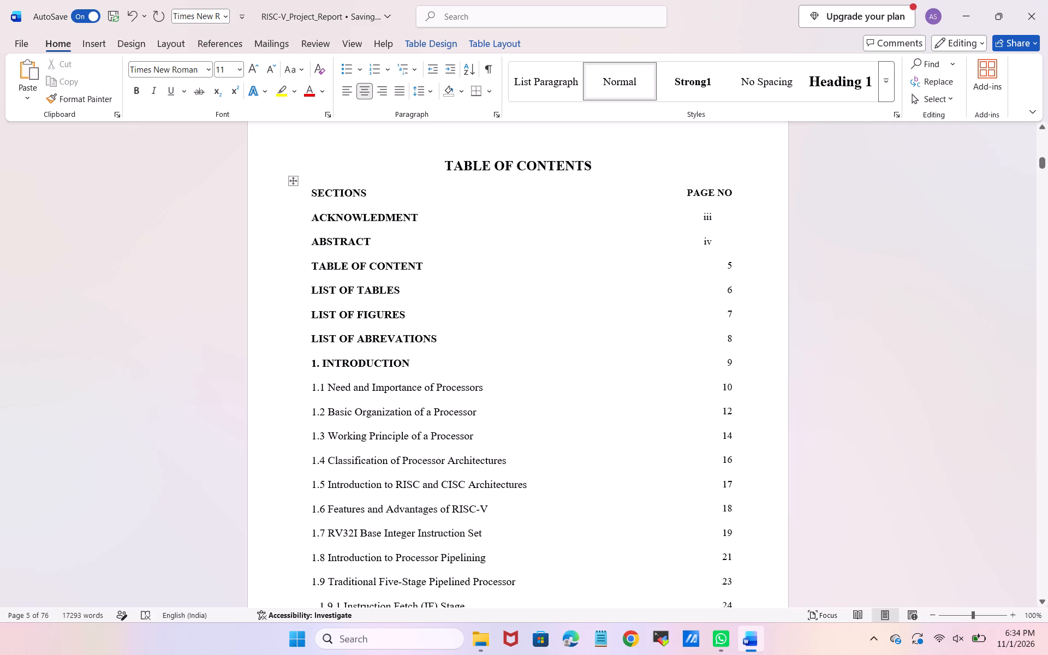
Centre-align the ACKNOWLEDMENT row's page number iii in its cell.
drag(719, 217, 699, 216)
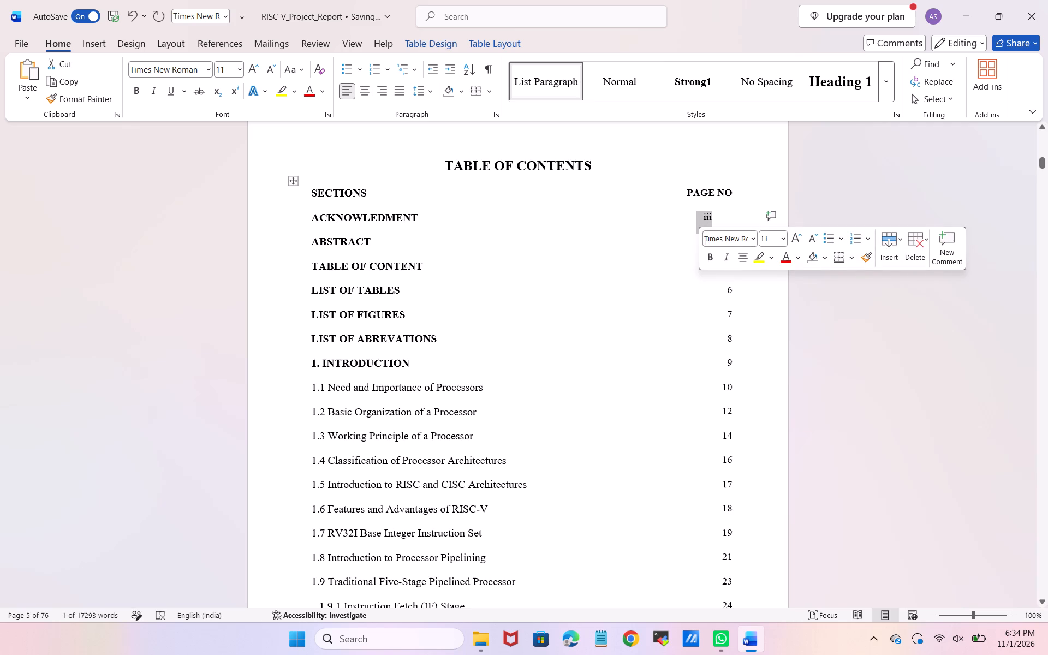
click(739, 255)
click(682, 284)
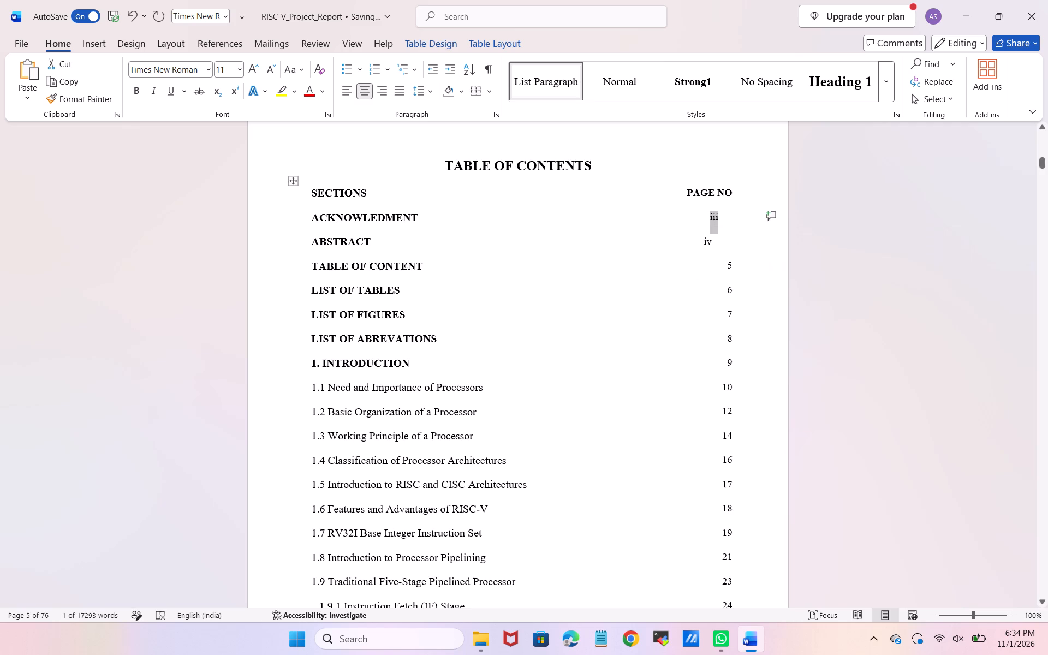
Toggle off centre alignment for the ABSTRACT row's page number iv.
drag(714, 244, 703, 245)
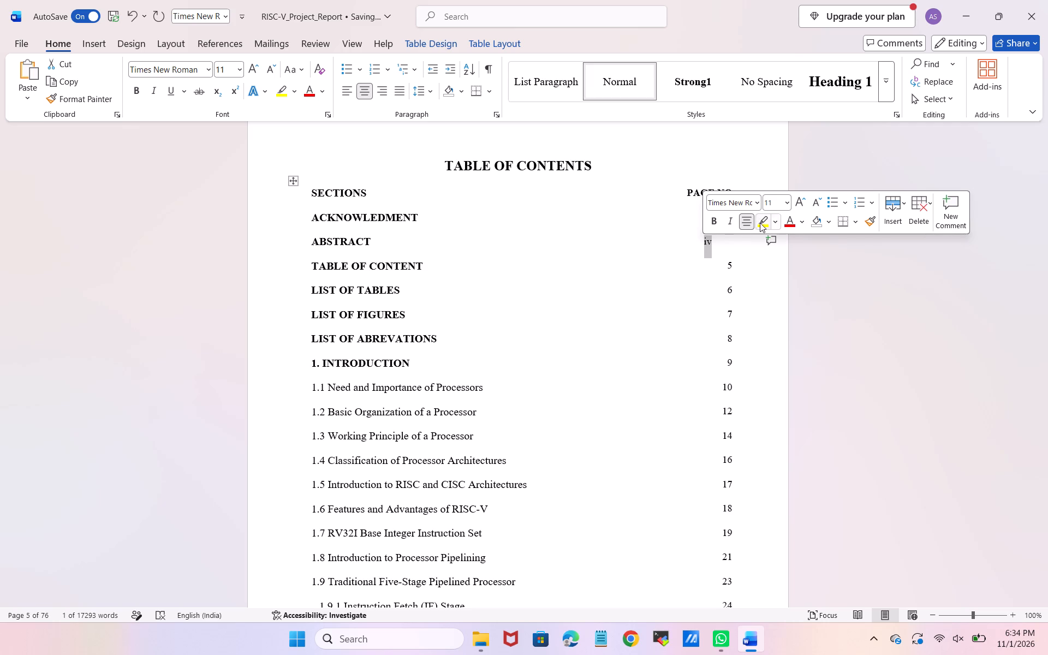
click(747, 223)
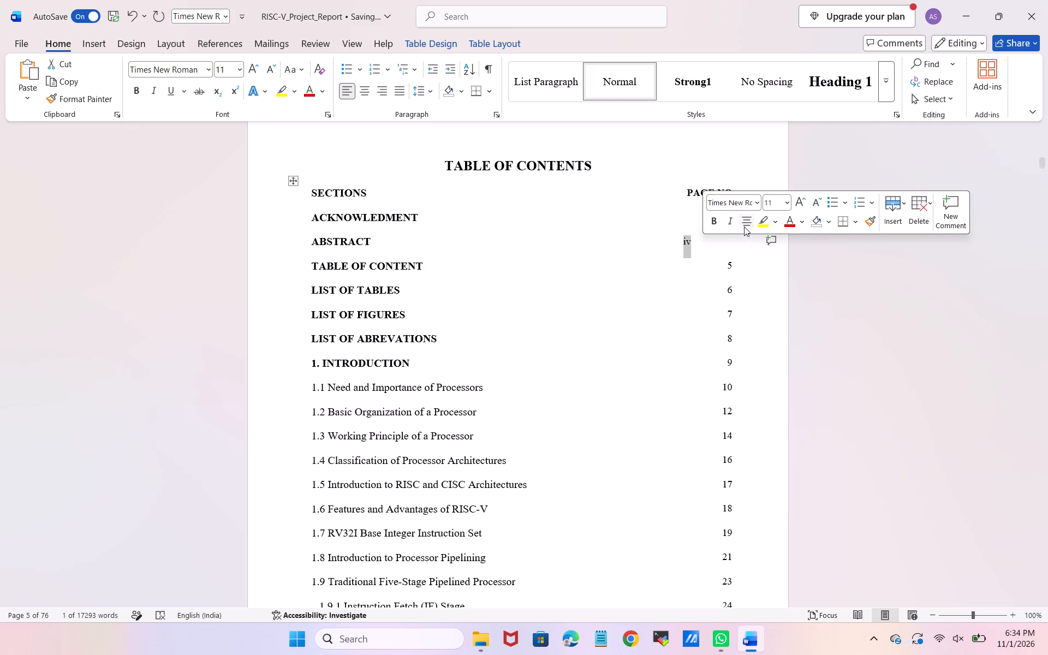
Centre-align the ABSTRACT row's page number iv in its cell again.
click(744, 223)
click(744, 223)
click(744, 223)
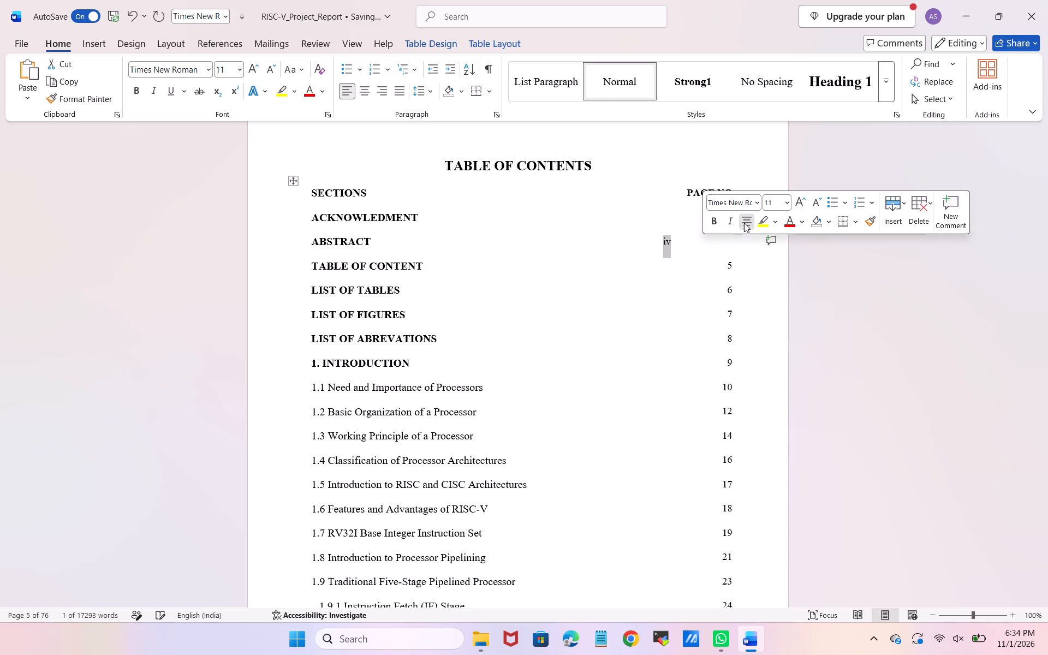
click(700, 281)
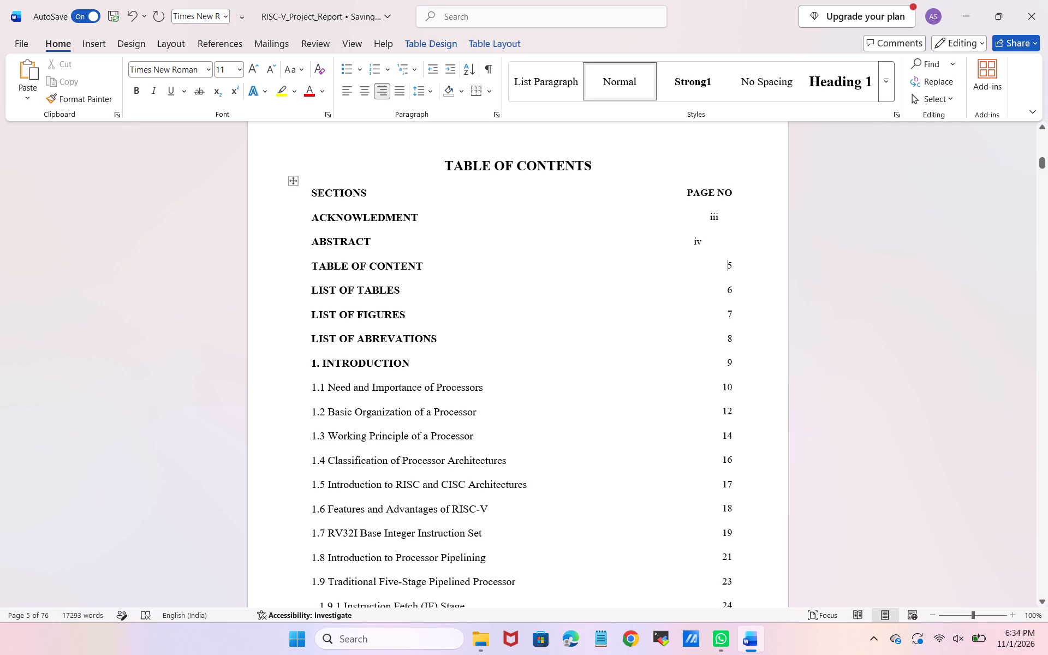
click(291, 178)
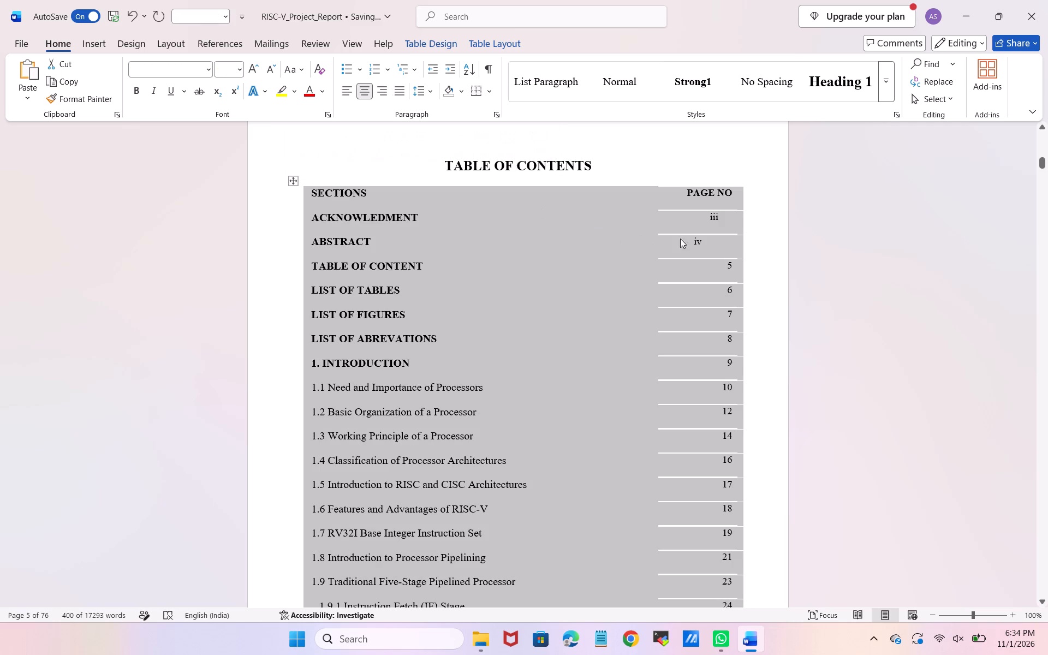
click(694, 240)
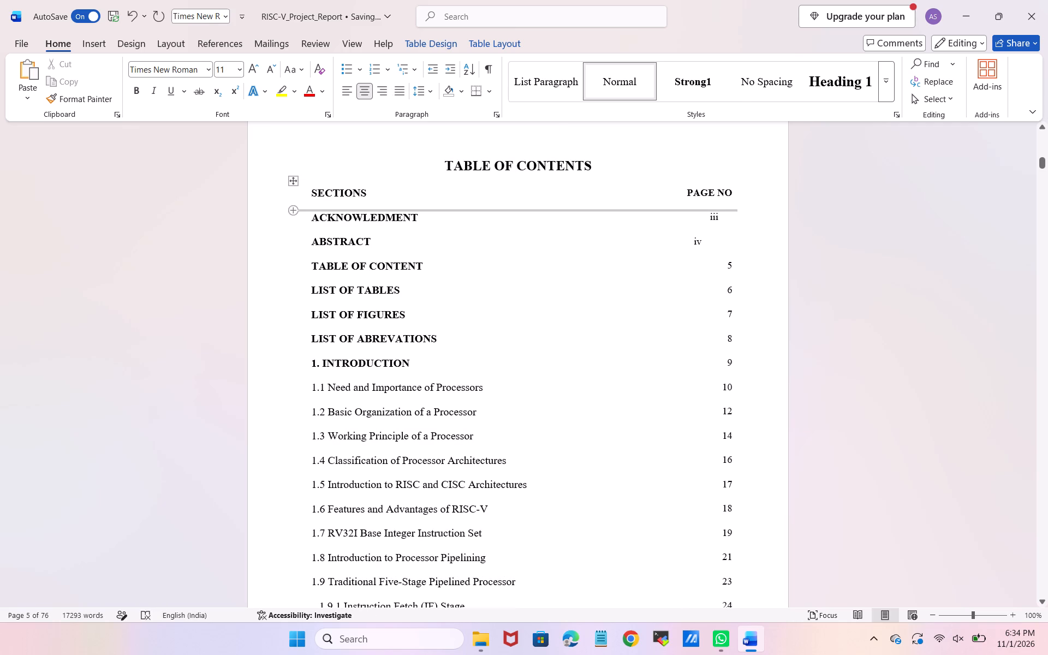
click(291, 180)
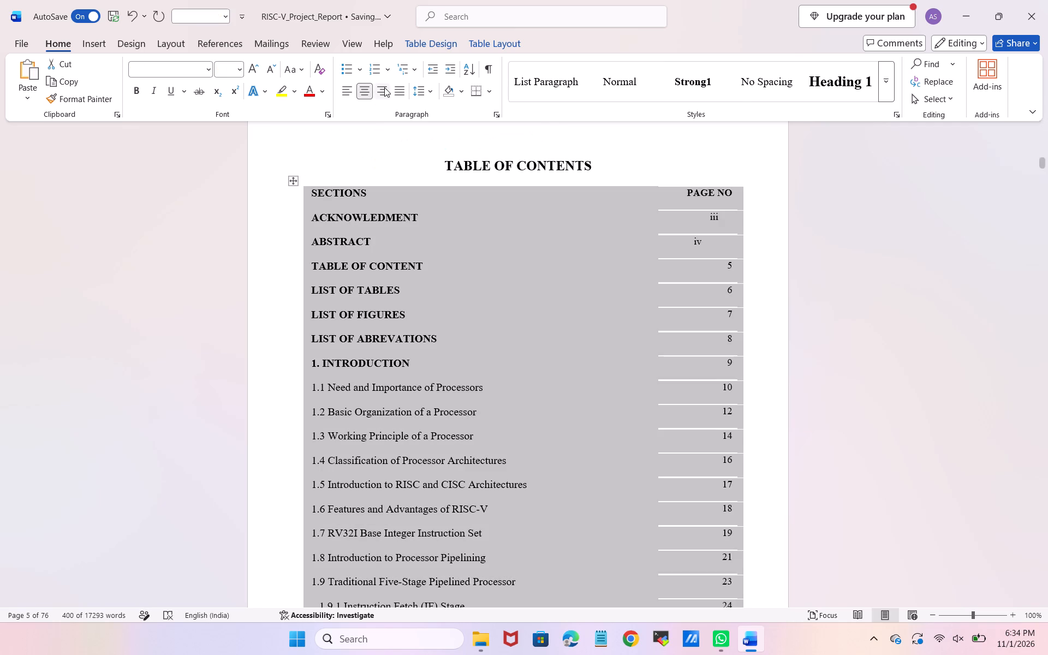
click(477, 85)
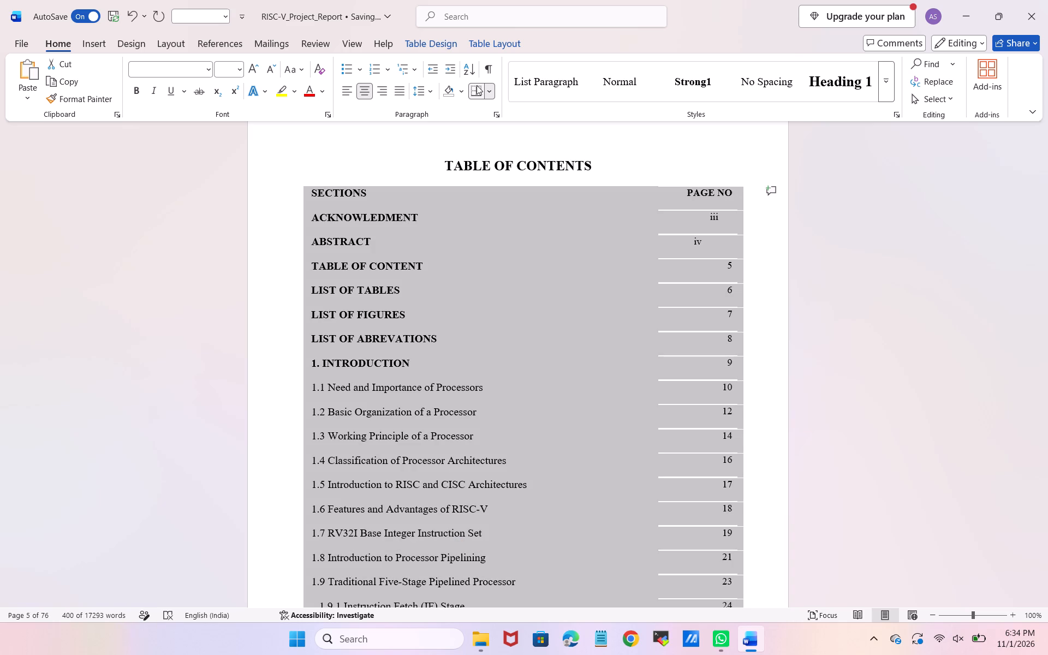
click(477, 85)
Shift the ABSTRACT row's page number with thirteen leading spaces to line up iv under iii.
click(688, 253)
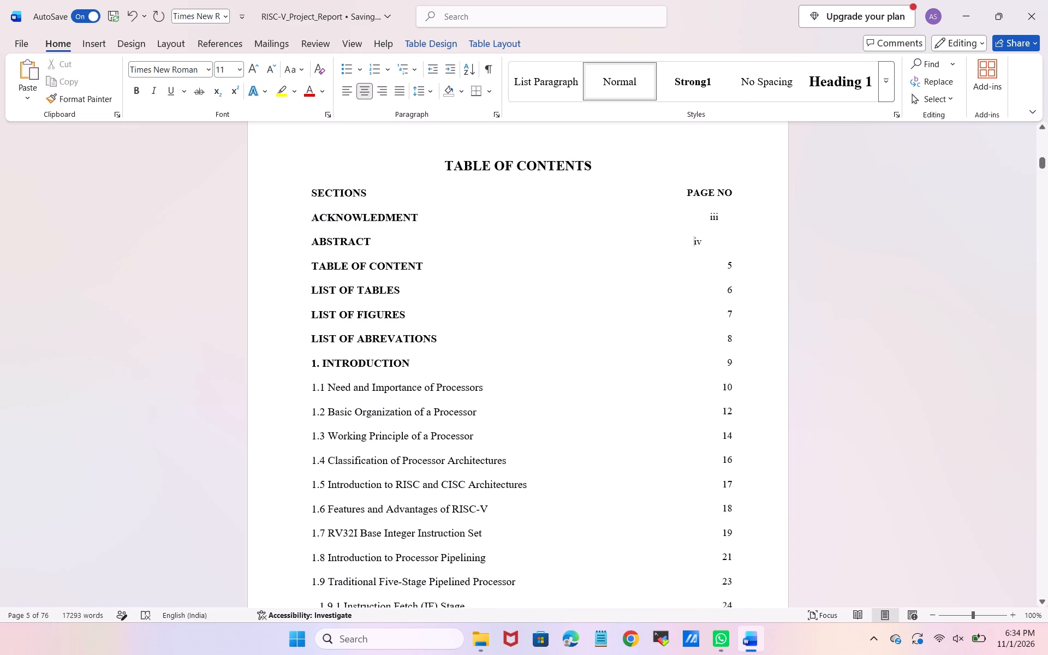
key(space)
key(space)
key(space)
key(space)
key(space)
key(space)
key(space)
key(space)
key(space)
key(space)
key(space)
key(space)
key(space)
Replace the TABLE OF CONTENT row's page number with the lowercase Roman numeral v.
key(Down)
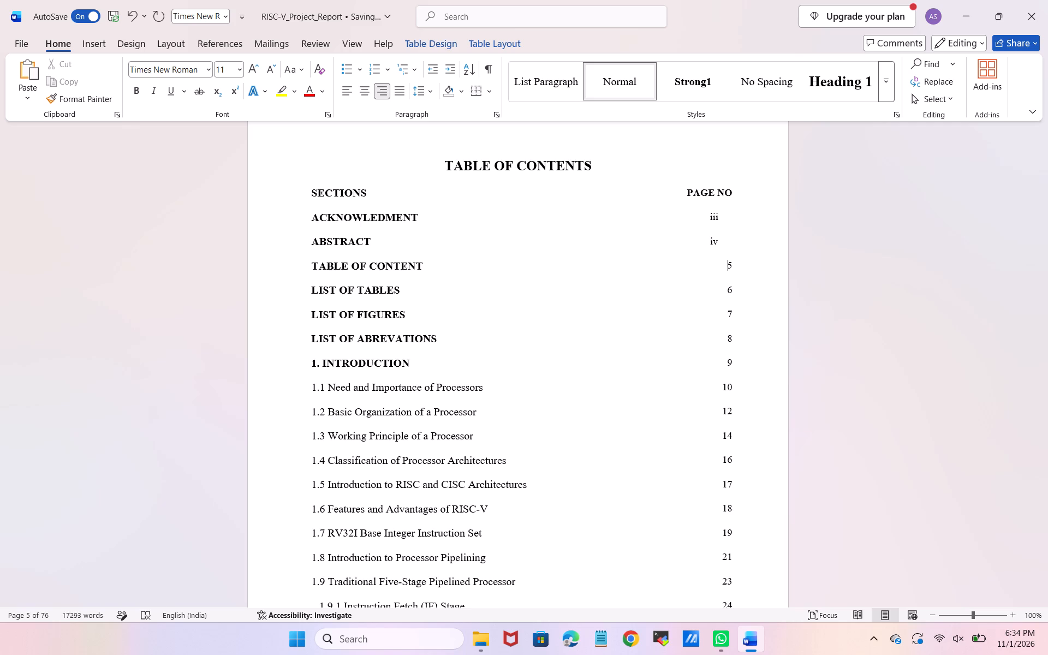
key(Right)
key(BackSpace)
key(v)
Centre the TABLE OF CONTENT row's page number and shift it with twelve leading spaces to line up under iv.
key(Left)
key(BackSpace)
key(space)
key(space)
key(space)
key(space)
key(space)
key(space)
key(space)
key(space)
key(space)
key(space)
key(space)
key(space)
Replace the LIST OF TABLES row's page number with the Roman numeral viii.
scroll(693, 249, down, 2)
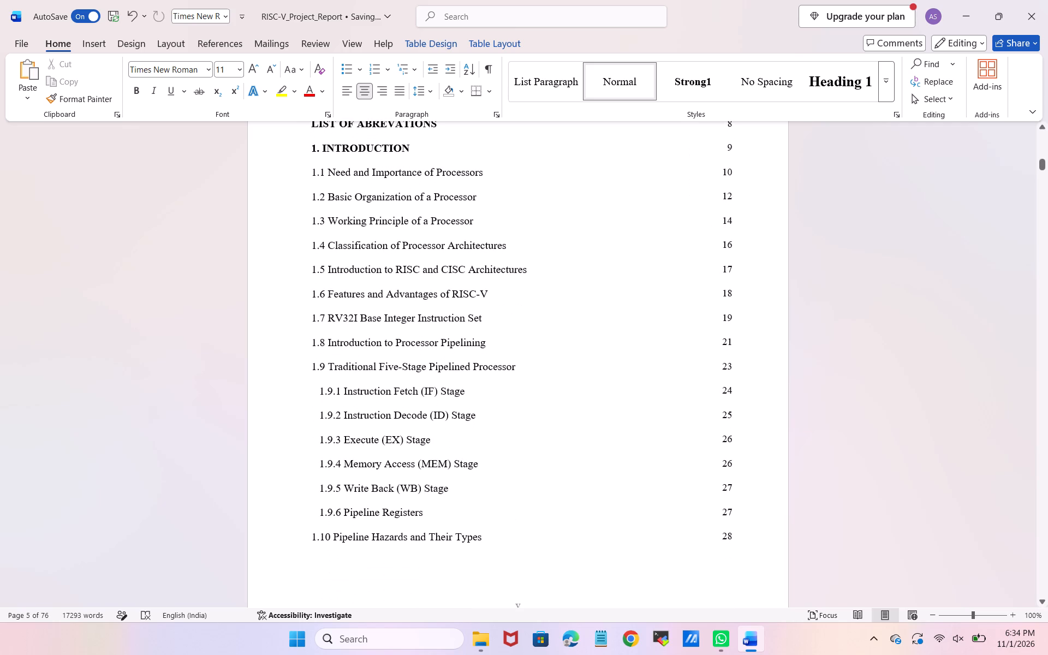
scroll(693, 249, up, 2)
click(693, 249)
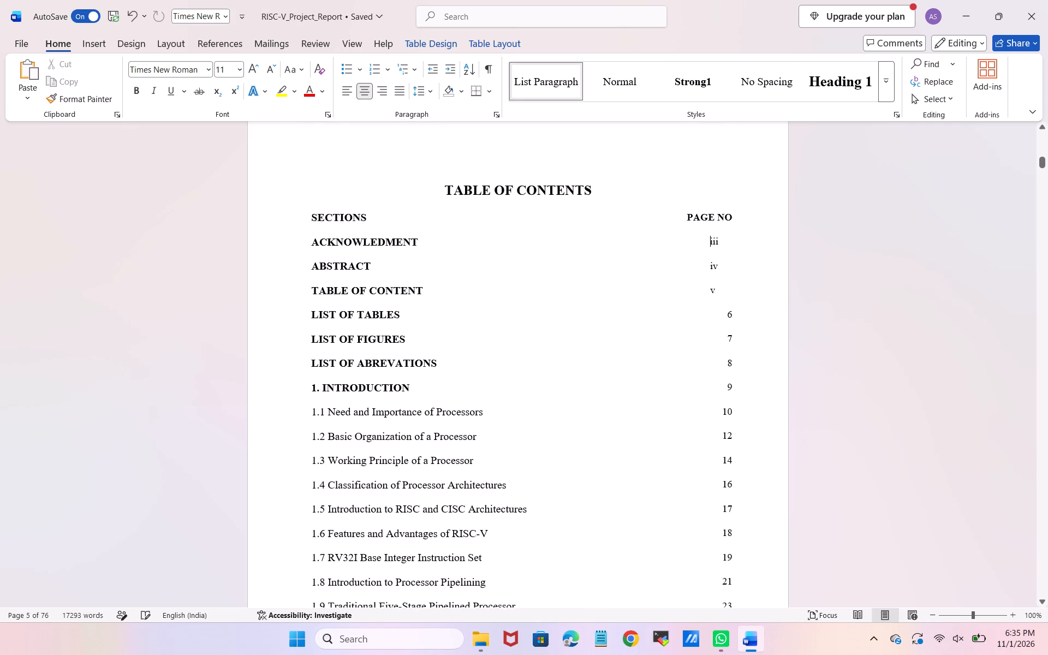
click(736, 317)
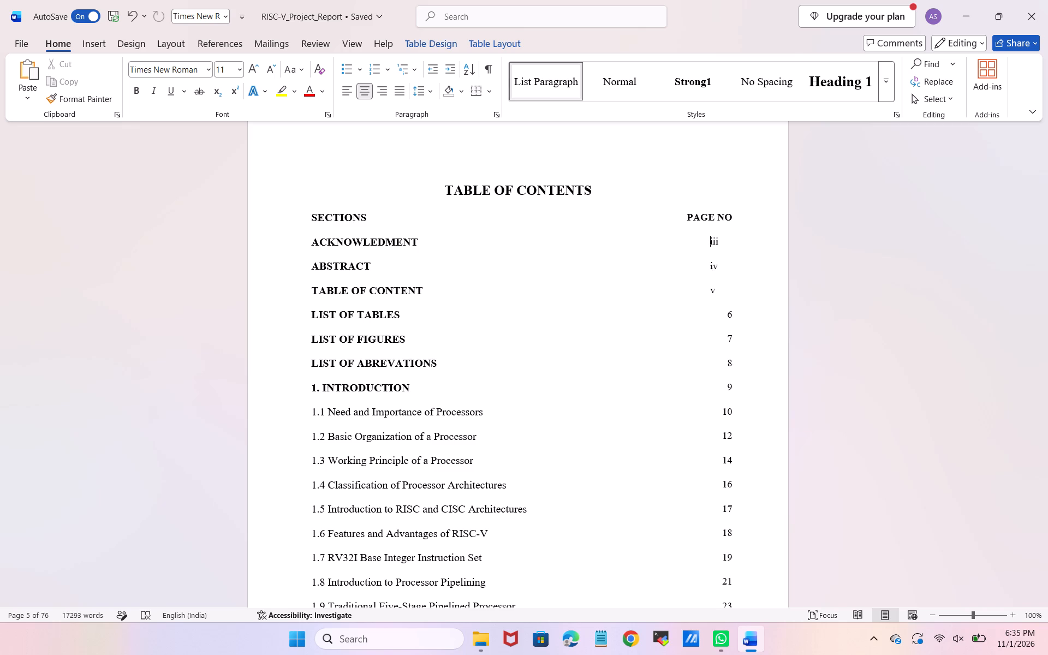
click(734, 317)
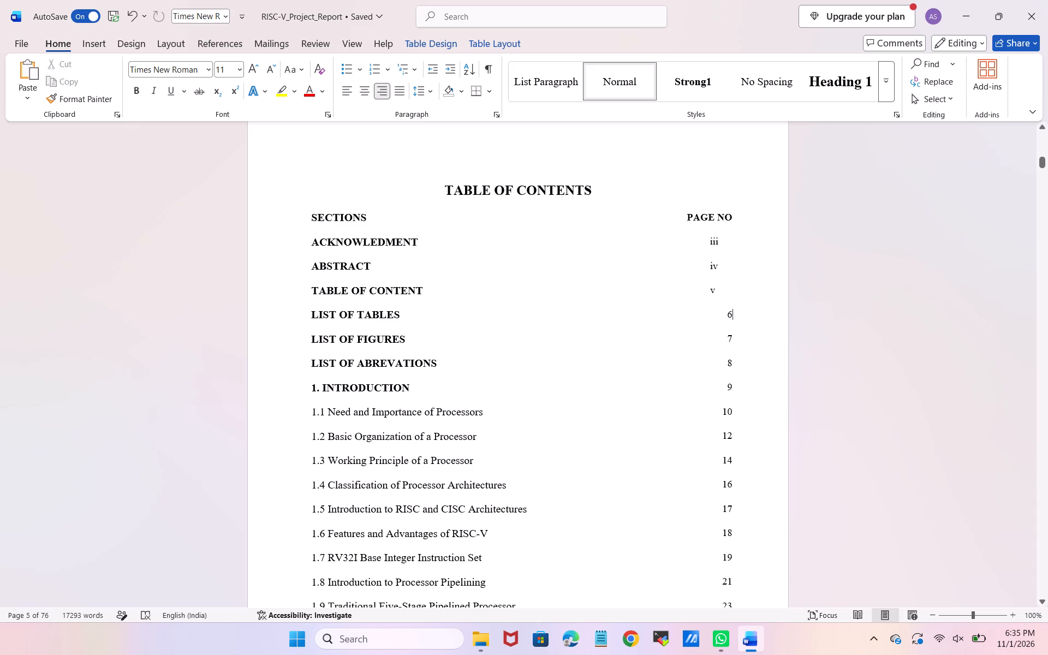
key(BackSpace)
text(viii)
Replace the LIST OF FIGURES row's page number with ix, keeping its first letter lowercase.
key(Down)
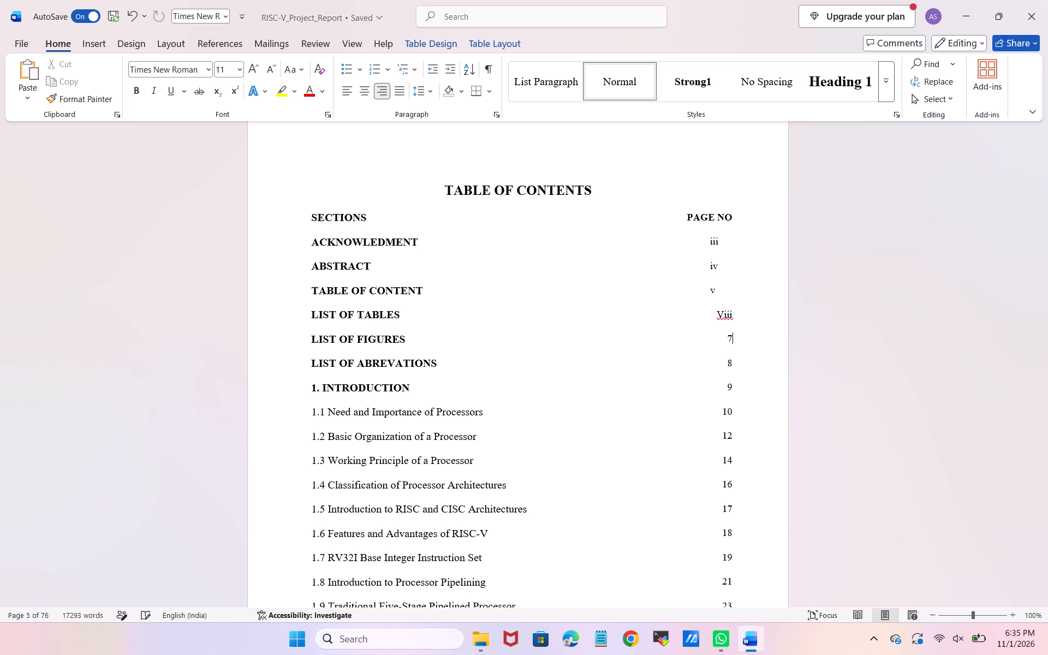
key(BackSpace)
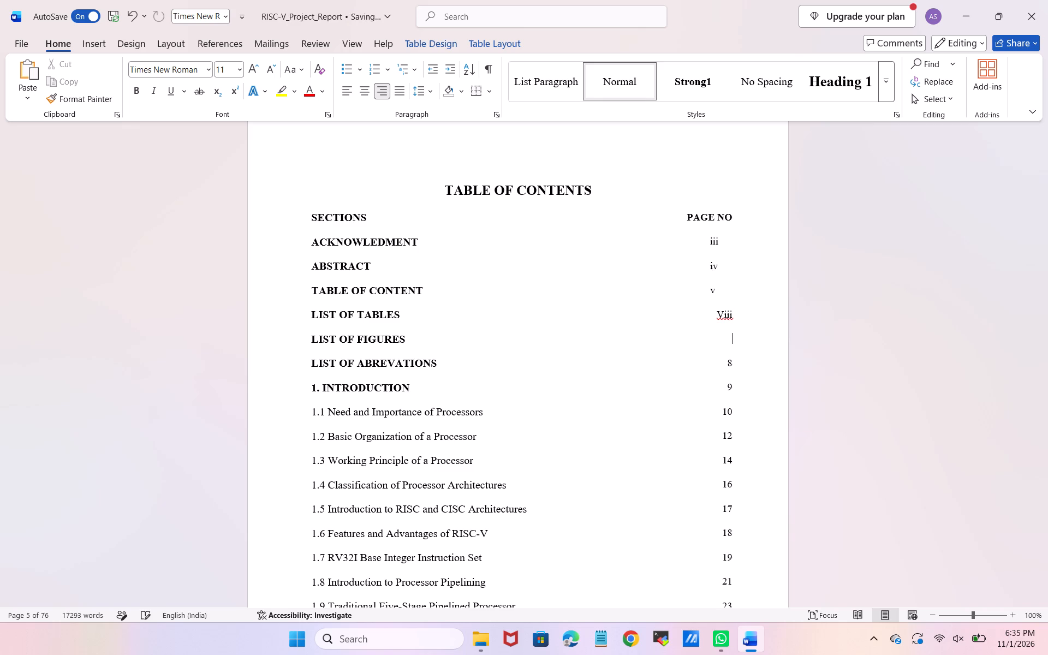
text(ix)
key(Down)
key(Up)
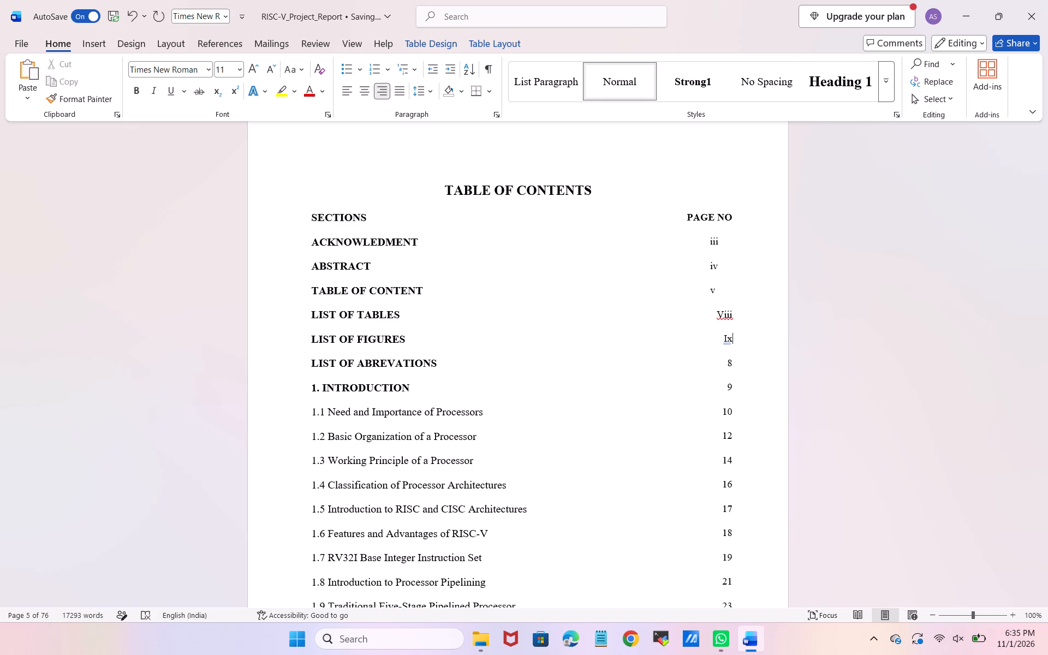
key(Left)
key(BackSpace)
key(i)
Replace the LIST OF ABREVATIONS row's page number with a lowercase x.
key(Down)
key(Right)
key(BackSpace)
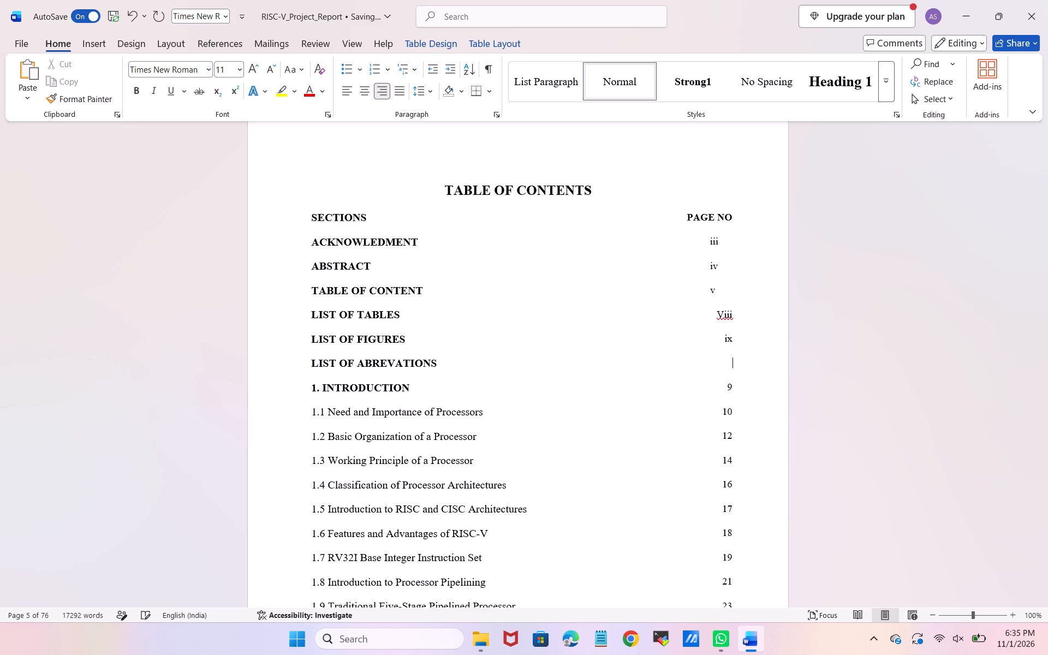
key(x)
key(Down)
key(Up)
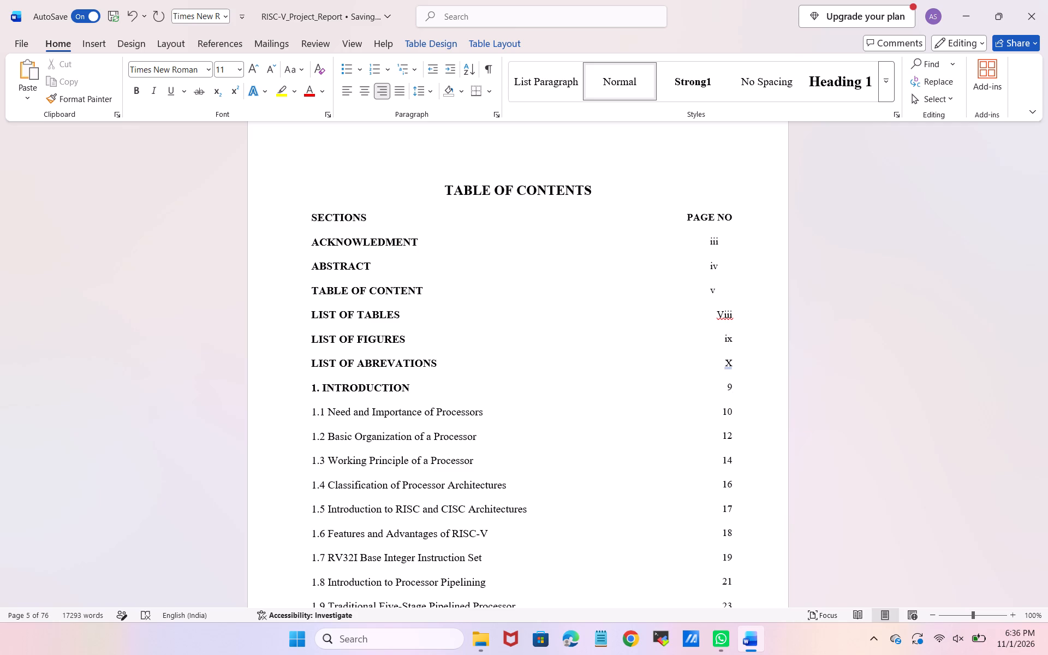
key(BackSpace)
key(x)
key(Down)
Correct the first letter of the LIST OF TABLES row's page number to lowercase so it reads viii.
key(Up)
key(Up)
key(Up)
key(Left)
key(Left)
key(Left)
key(BackSpace)
key(v)
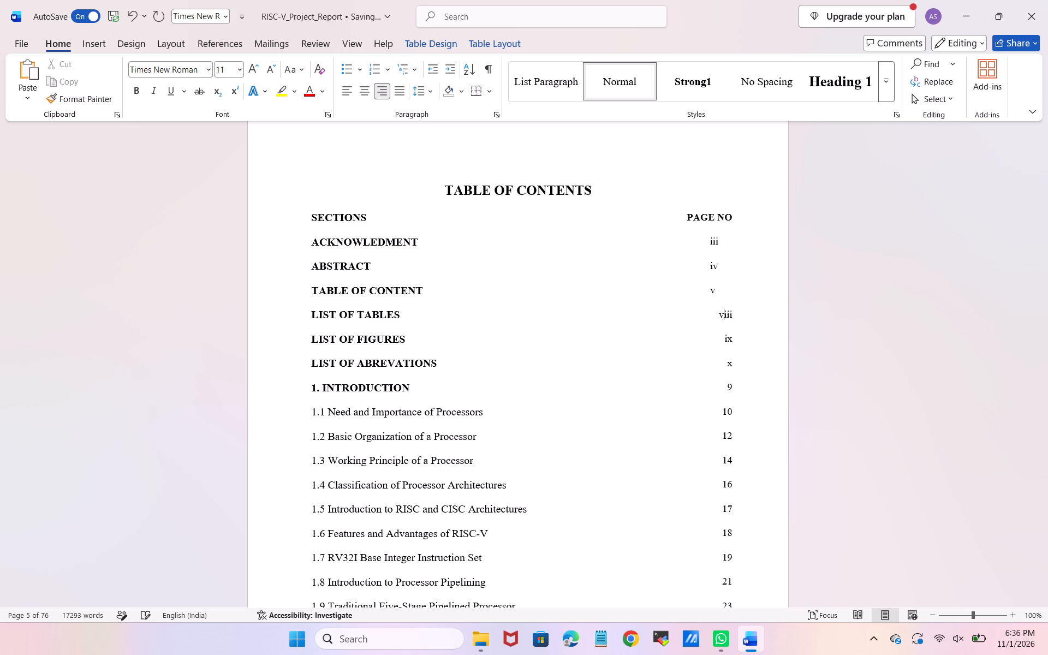
Centre-align the page numbers from the ACKNOWLEDMENT row through the LIST OF ABREVATIONS row together.
drag(707, 239, 712, 249)
drag(712, 249, 743, 362)
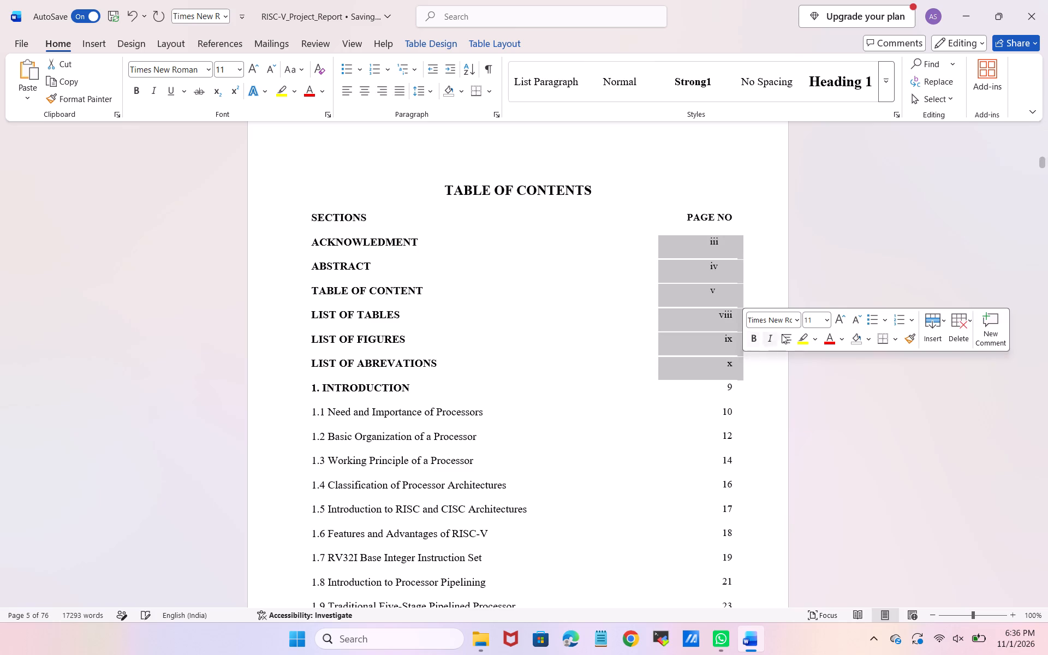
click(788, 335)
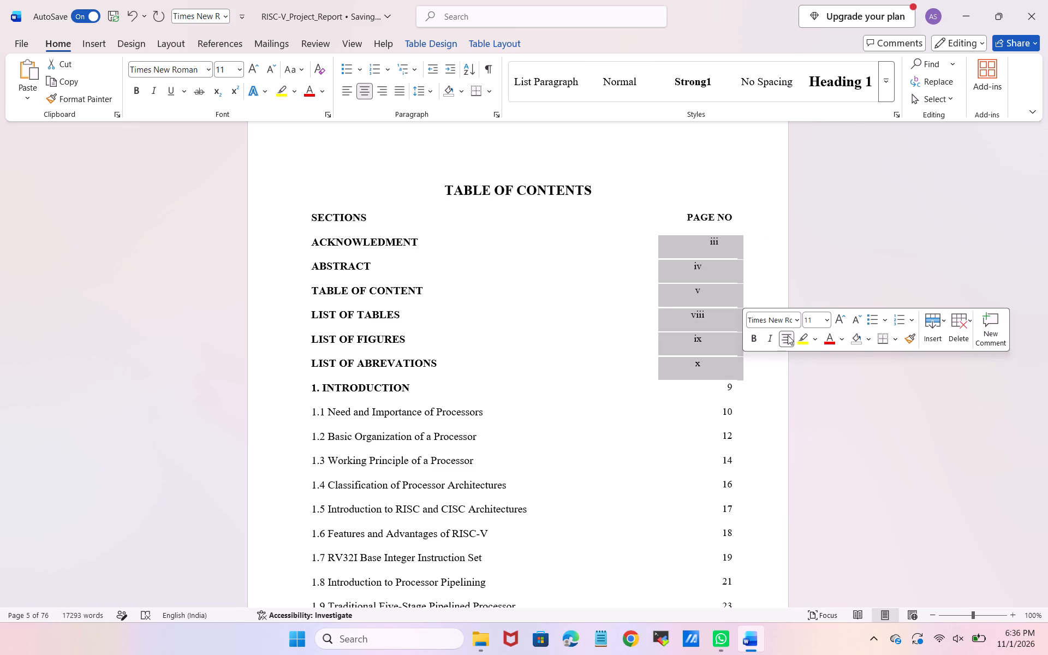
click(788, 335)
click(788, 335)
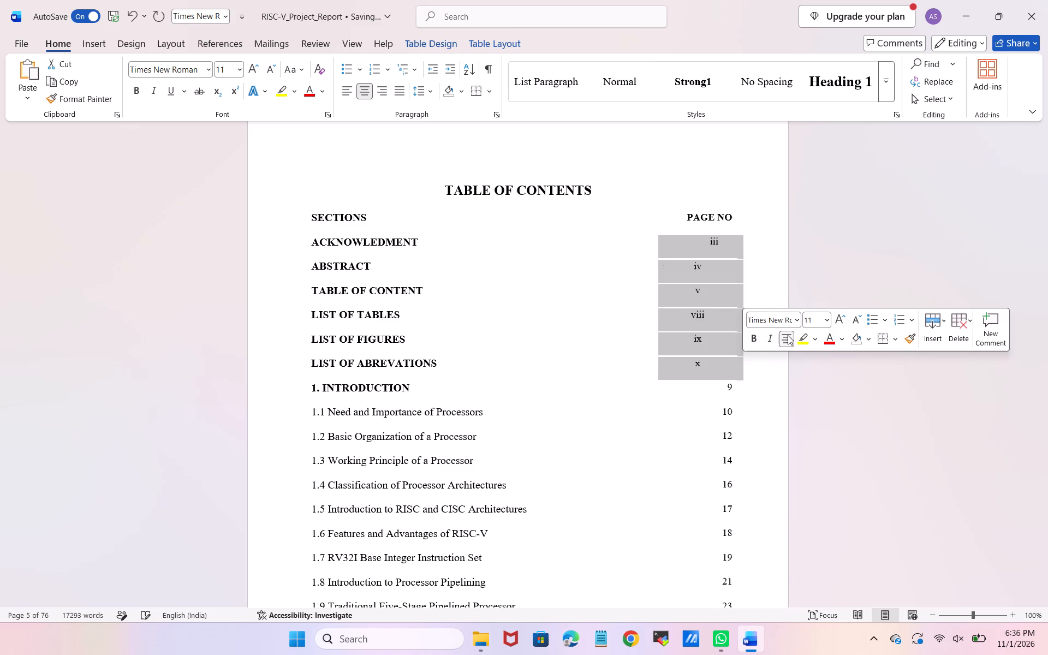
click(781, 331)
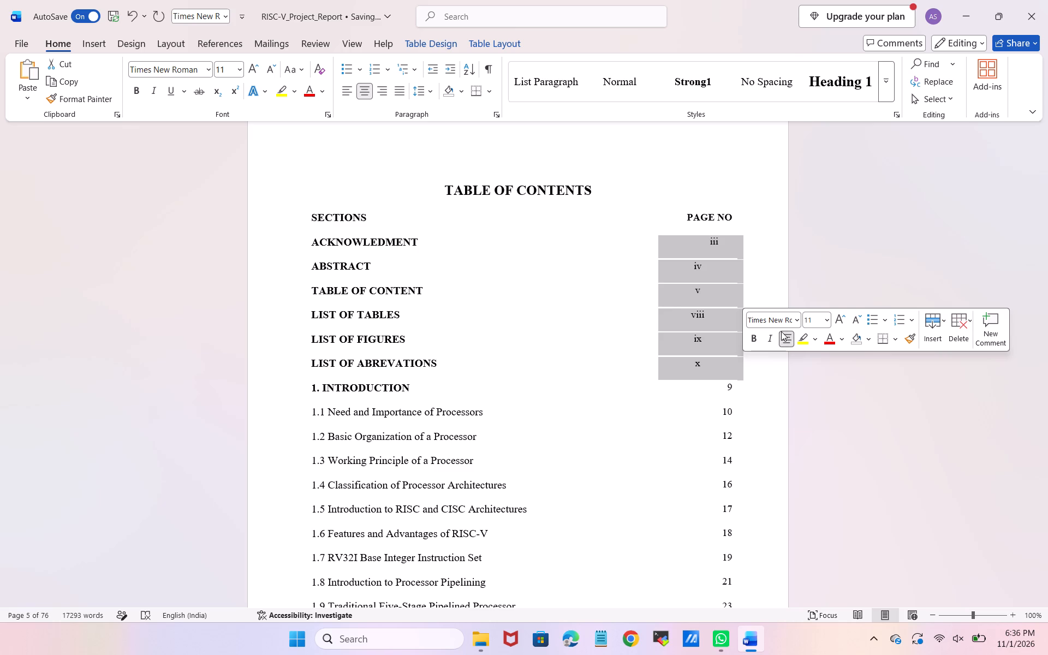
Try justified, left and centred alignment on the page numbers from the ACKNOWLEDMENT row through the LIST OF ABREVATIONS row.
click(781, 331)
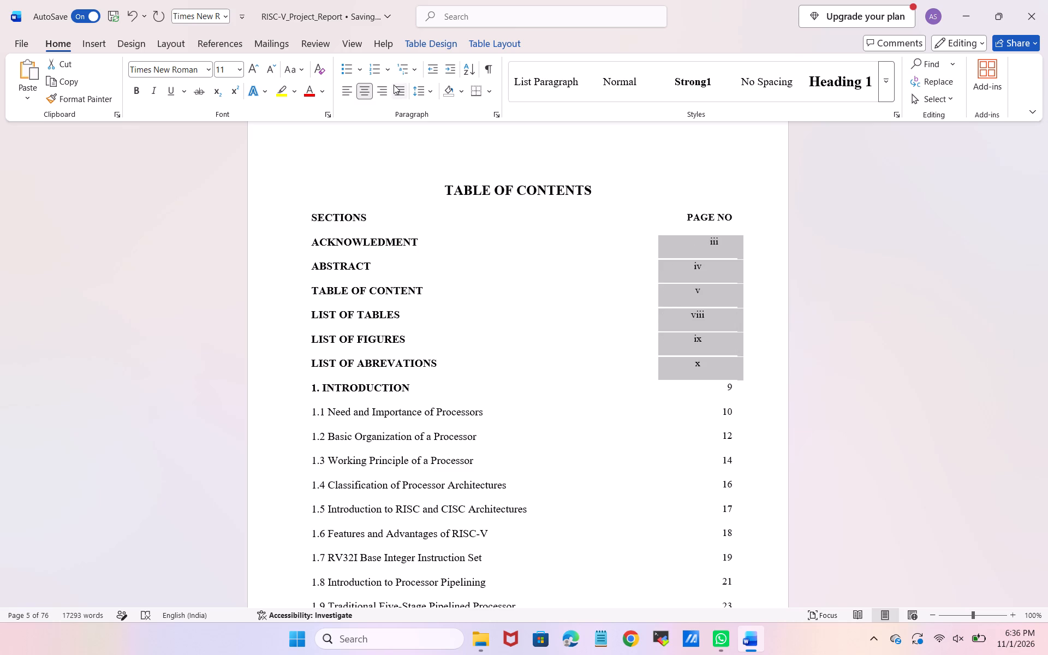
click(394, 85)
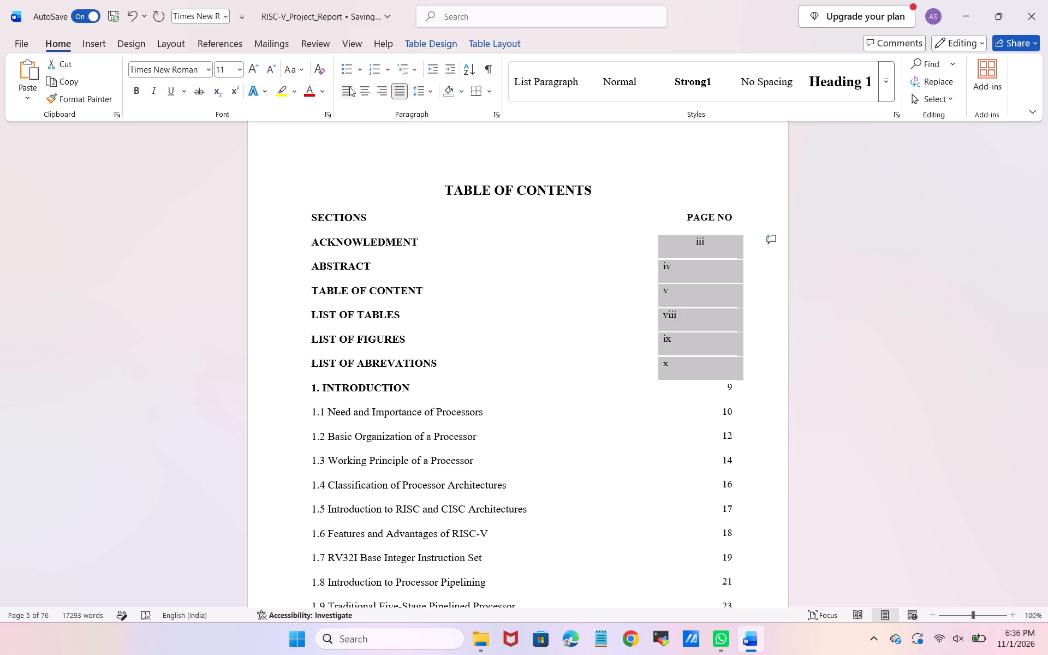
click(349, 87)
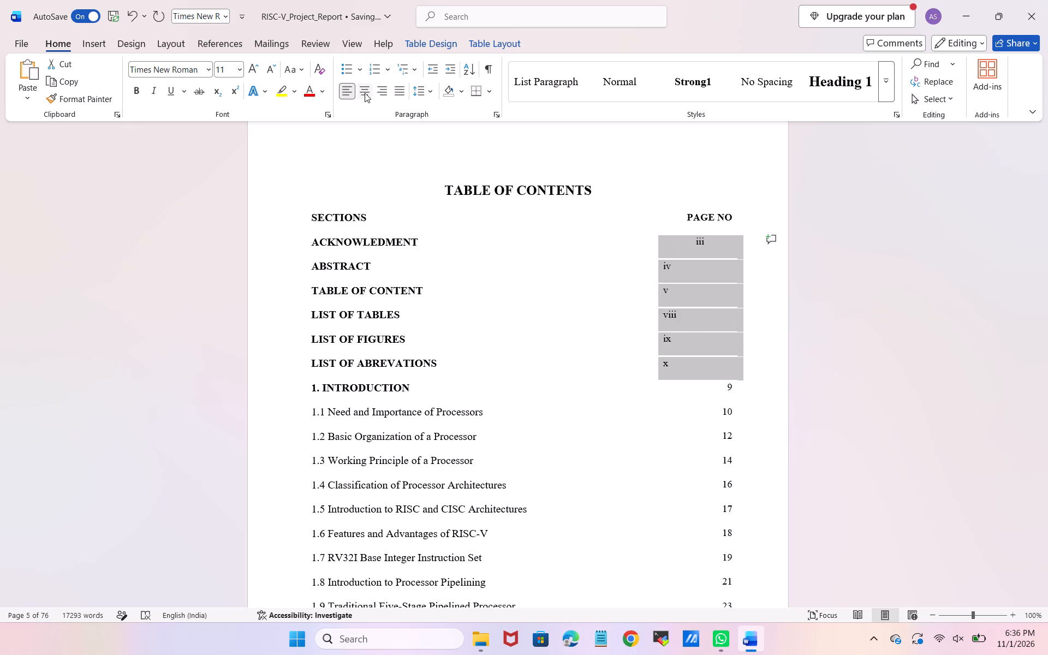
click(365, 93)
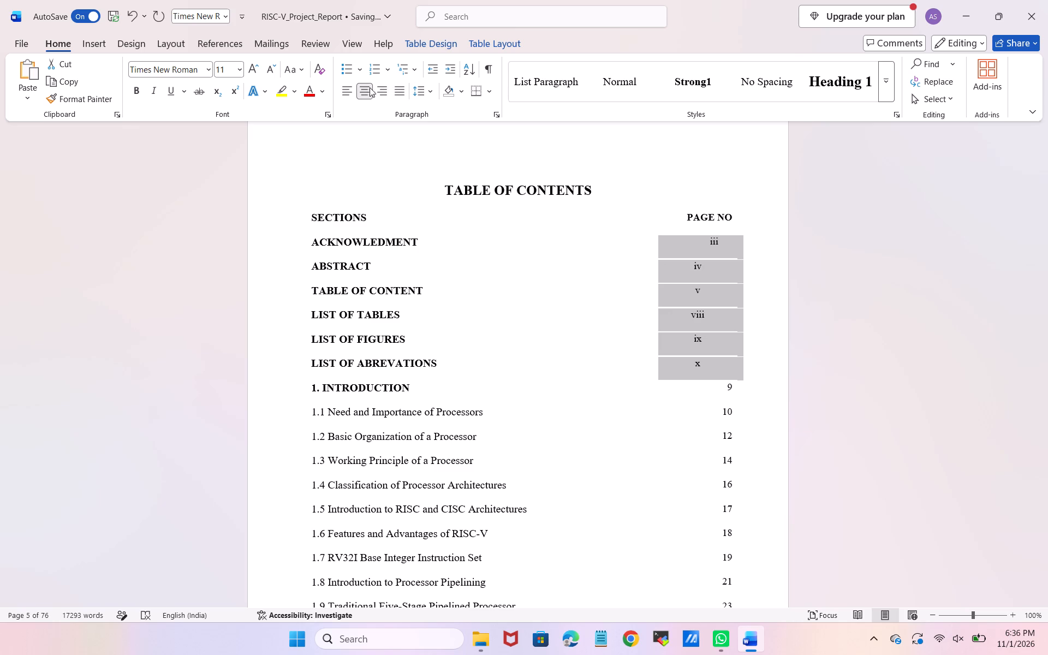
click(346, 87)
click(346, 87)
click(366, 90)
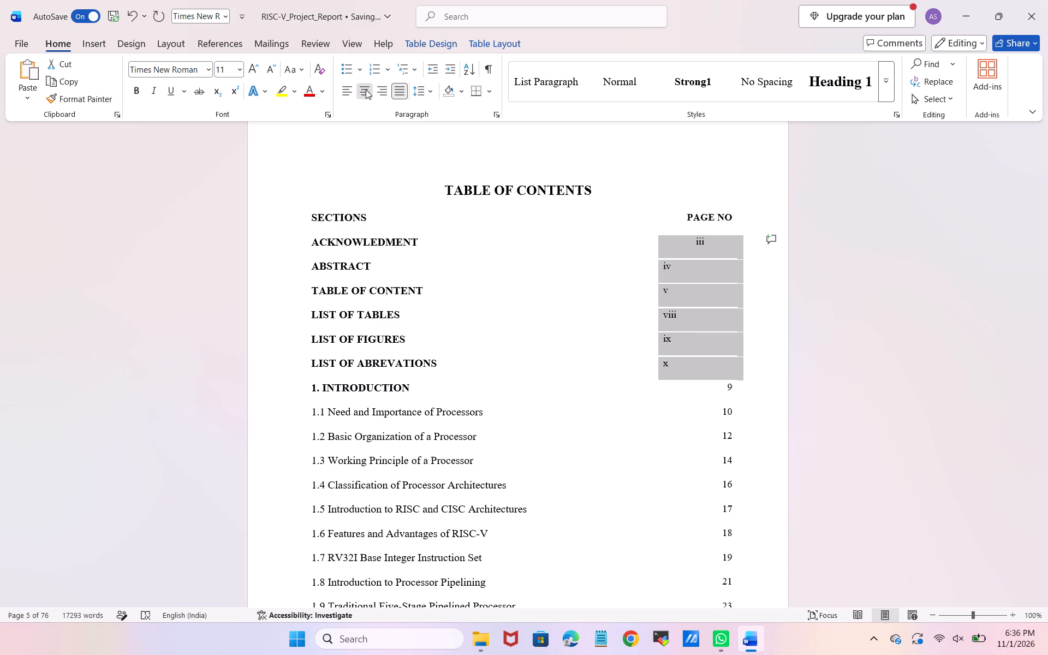
Right-align the page numbers from the ACKNOWLEDMENT row through the LIST OF ABREVATIONS row and clear the selection.
click(384, 93)
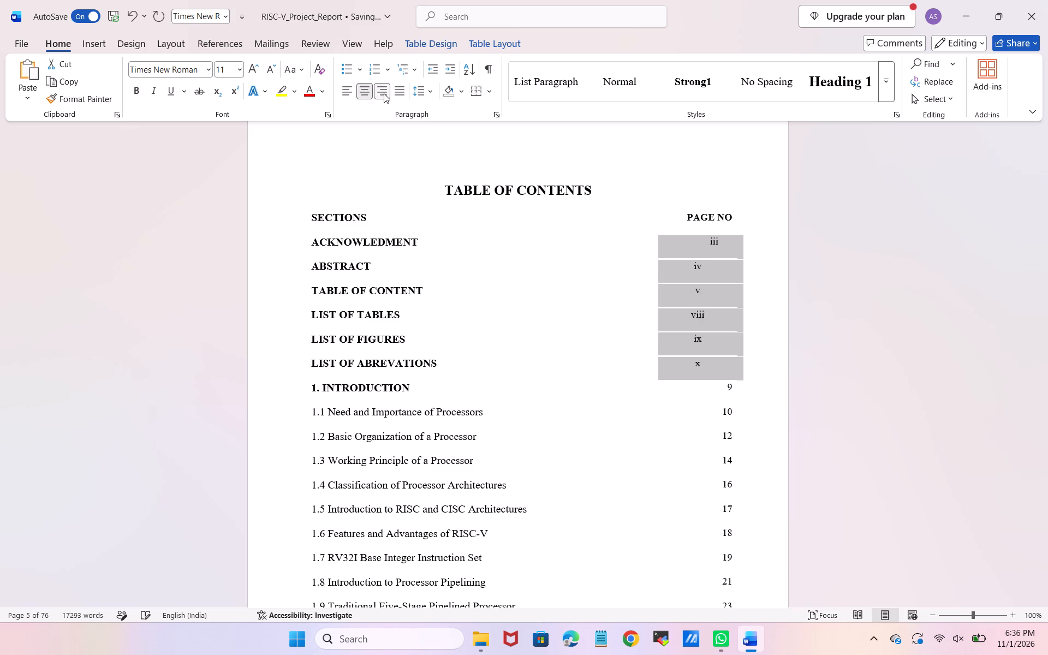
click(781, 340)
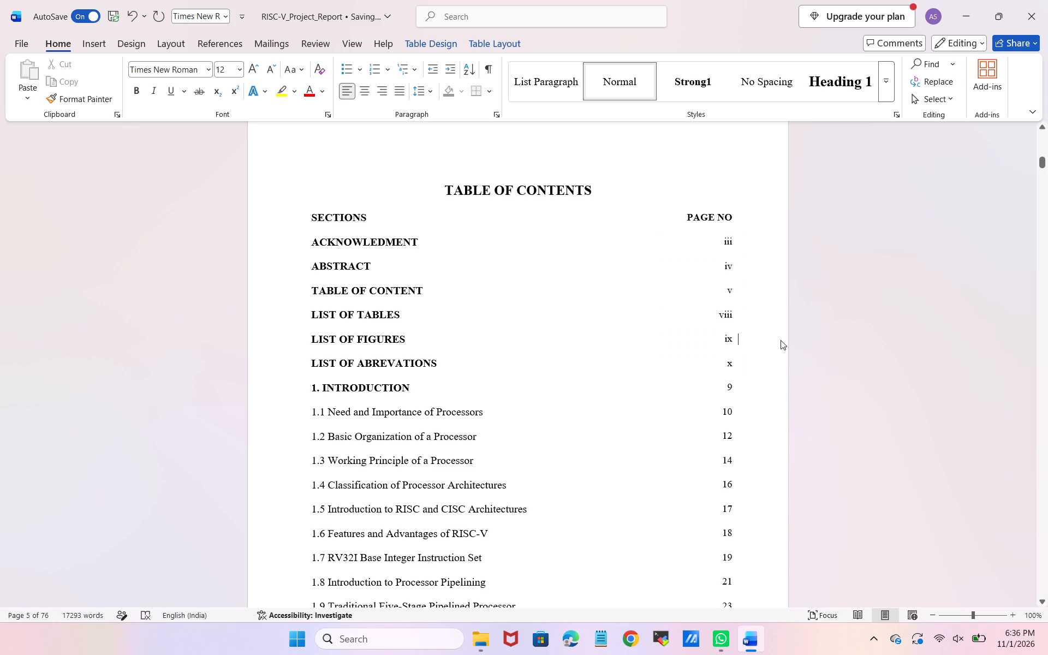
Change the LIST OF ABREVATIONS row's page number to xi, keeping both letters lowercase.
click(731, 368)
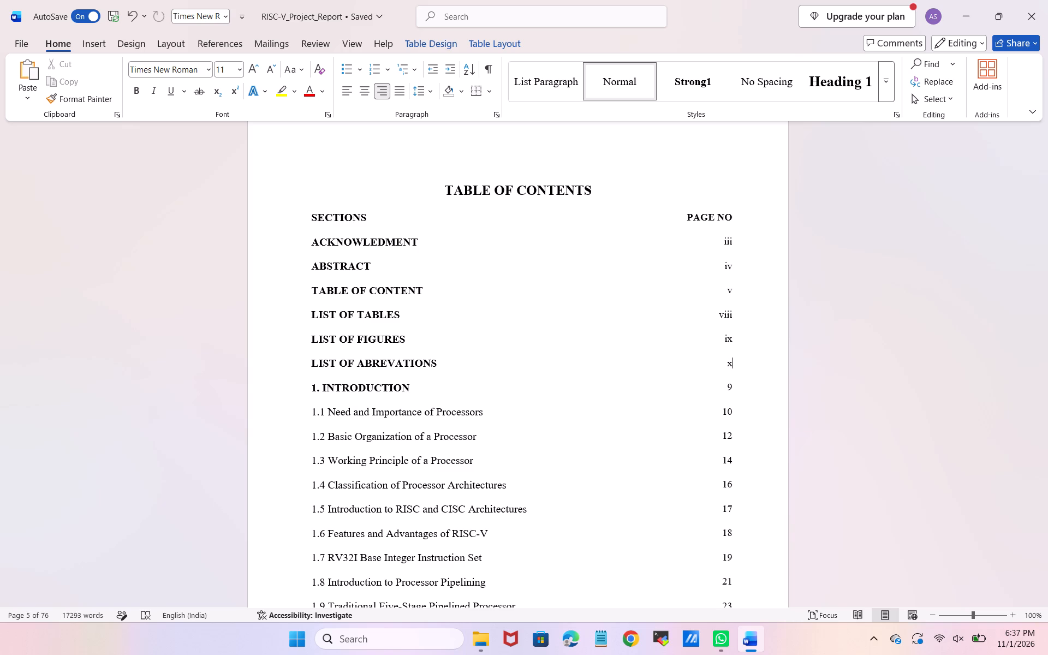
key(i)
key(Down)
key(Up)
key(Left)
key(BackSpace)
key(x)
Set the page numbers of the 1. INTRODUCTION and 1.1 Need and Importance of Processors rows to 1.
key(Down)
key(Right)
key(BackSpace)
key(1)
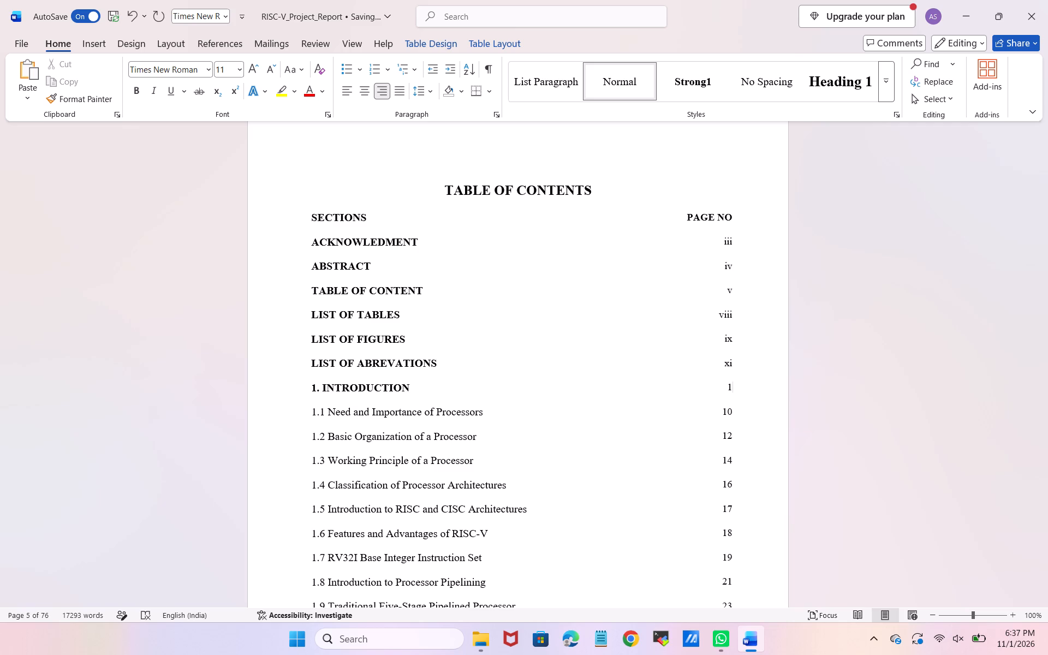
key(Down)
key(BackSpace)
key(1)
key(BackSpace)
key(Down)
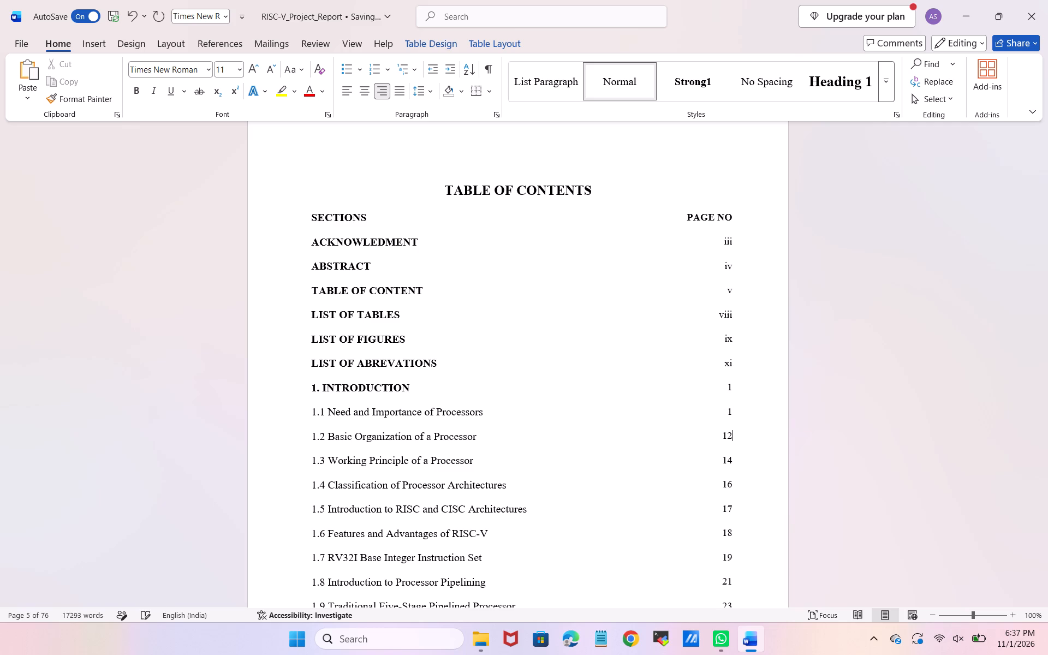
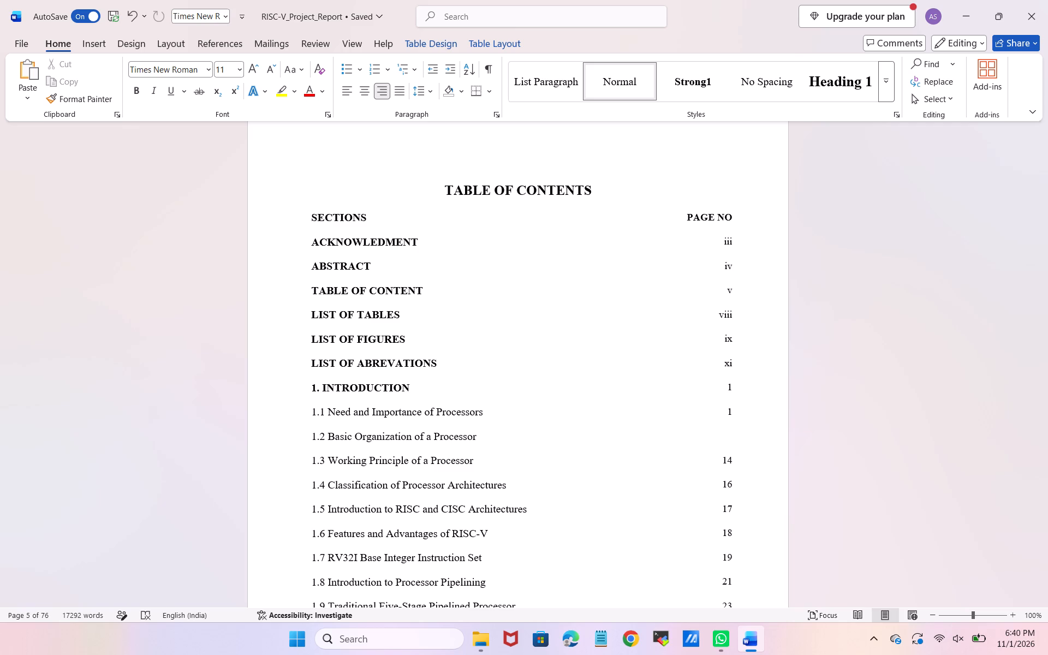
Set the page numbers of the 1.2, 1.3 and 1.4 rows in the table of contents to 3, 5 and 7 respectively.
key(3)
key(Down)
key(BackSpace)
key(BackSpace)
key(5)
key(Down)
key(BackSpace)
key(BackSpace)
key(7)
Set the page numbers of the 1.5, 1.6 and 1.7 rows to 8, 9 and 10 respectively.
key(Down)
key(BackSpace)
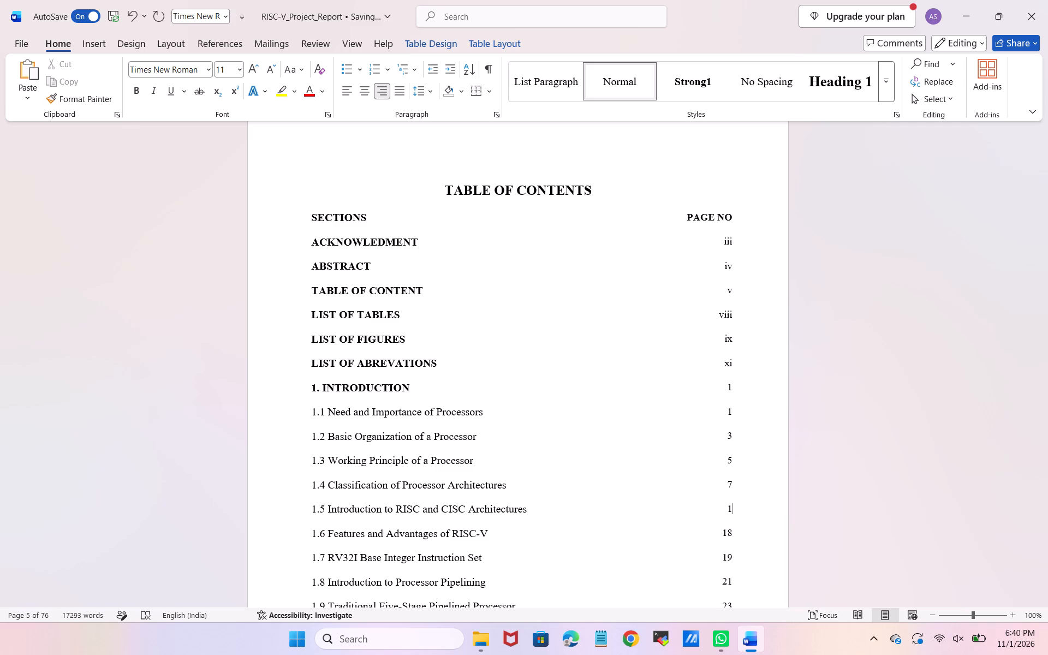
key(BackSpace)
key(8)
key(Down)
key(BackSpace)
key(BackSpace)
key(9)
key(Down)
key(BackSpace)
key(BackSpace)
text(10)
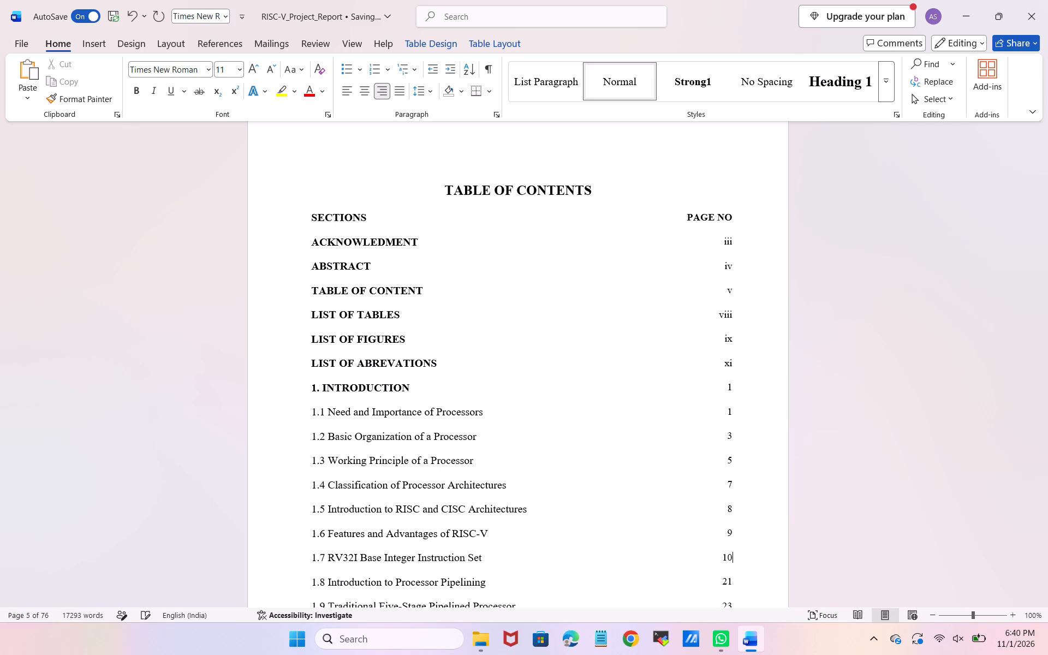
Set the page numbers to 12 for 1.8 Introduction to Processor Pipelining and 14 for 1.9 Traditional Five-Stage Pipelined Processor.
key(Down)
key(Left)
key(BackSpace)
key(Right)
key(1)
key(BackSpace)
key(2)
key(Down)
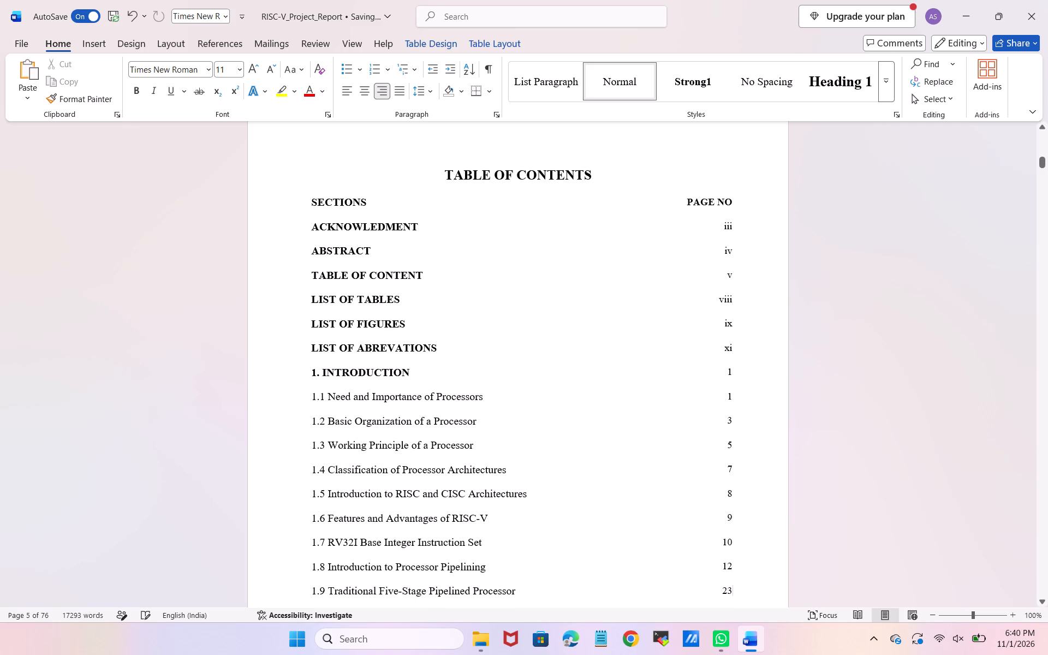
key(Left)
key(BackSpace)
key(1)
key(Right)
key(BackSpace)
key(4)
Set the page numbers to 15 for 1.9.1 Instruction Fetch (IF) Stage and 16 for 1.9.2 Instruction Decode (ID) Stage.
scroll(731, 368, down, 3)
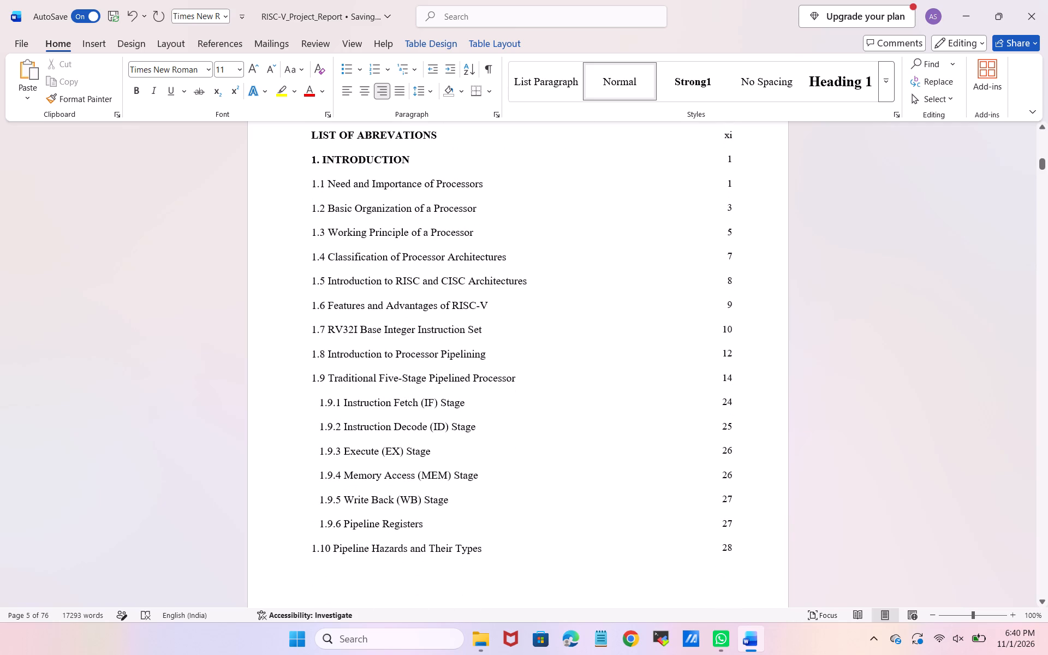
key(Down)
key(BackSpace)
key(BackSpace)
text(15)
key(Down)
key(BackSpace)
text(16)
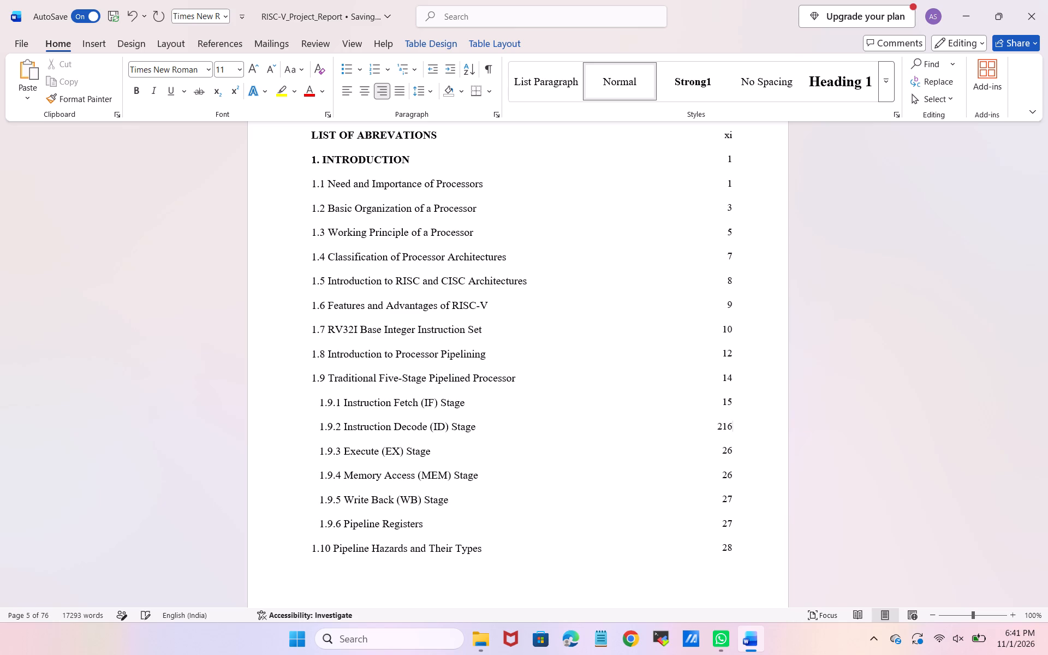
key(Right)
key(Right)
key(Right)
click(724, 428)
key(BackSpace)
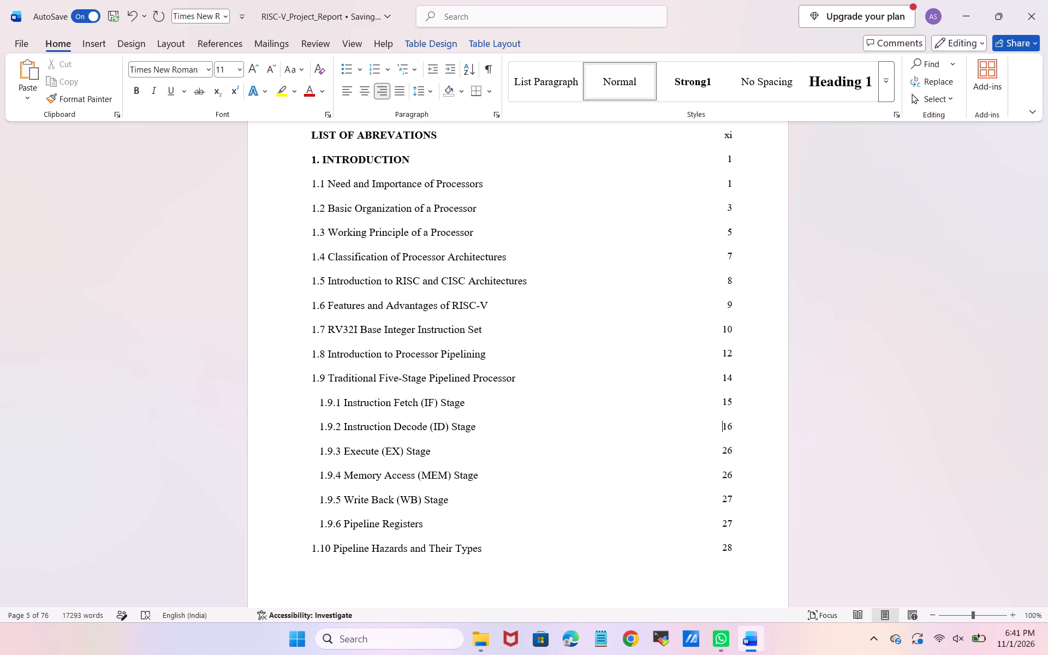
Set the page numbers of the 1.9.3 Execute (EX) Stage and 1.9.4 Memory Access (MEM) Stage rows to 17.
key(Down)
key(Right)
key(Right)
key(BackSpace)
key(BackSpace)
text(17)
key(Down)
key(BackSpace)
key(BackSpace)
text(17)
Set the page number of the 1.9.5 Write Back (WB) Stage row to 18.
key(Down)
key(BackSpace)
key(BackSpace)
text(19)
key(Down)
key(Up)
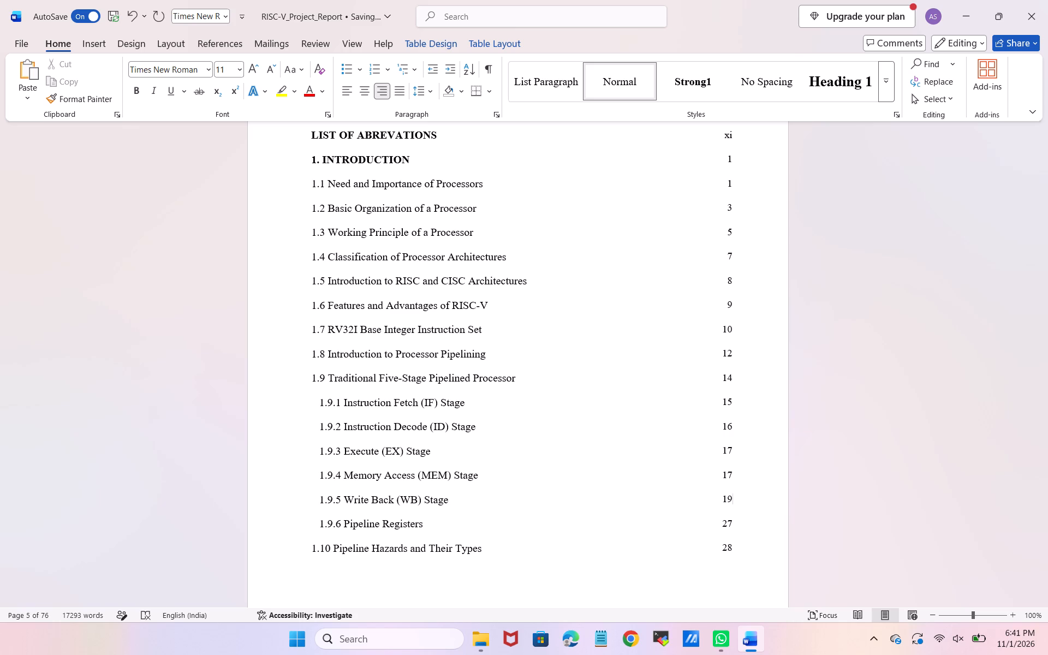
key(BackSpace)
key(8)
key(Down)
Set the page numbers to 18 for 1.9.6 Pipeline Registers and 19 for 1.10 Pipeline Hazards and Their Types.
key(BackSpace)
key(BackSpace)
text(18)
key(Down)
key(BackSpace)
key(BackSpace)
text(19)
Set the page numbers to 20 for 1.11 Data Forwarding and Hazard Detection and 21 for 1.12 Load-Use Data Hazard, Stalls and Bubbles.
key(Down)
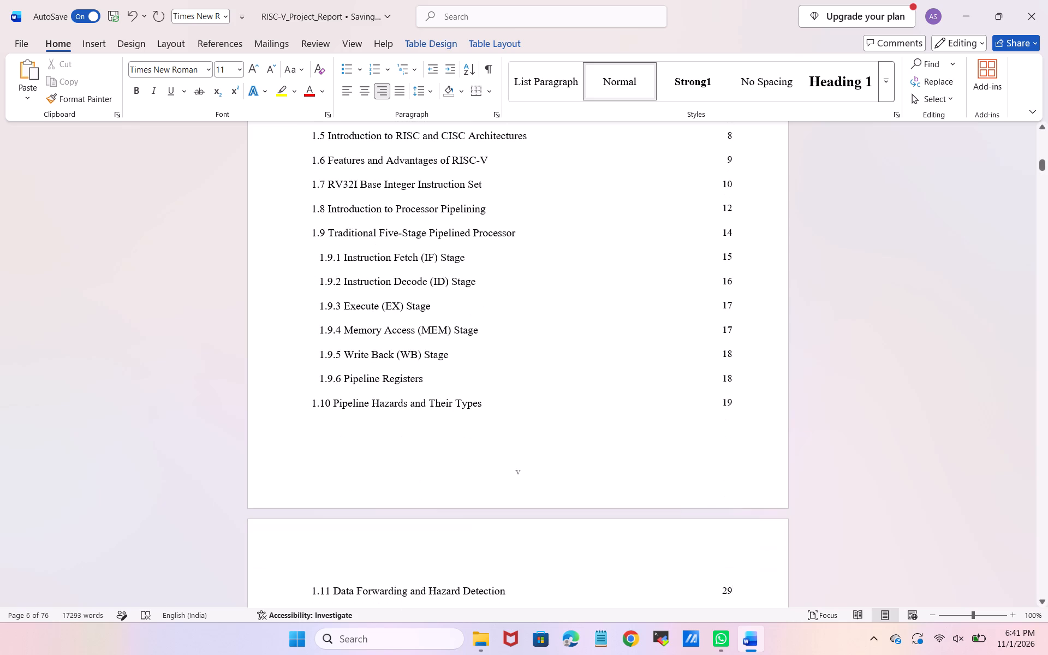
scroll(724, 428, down, 4)
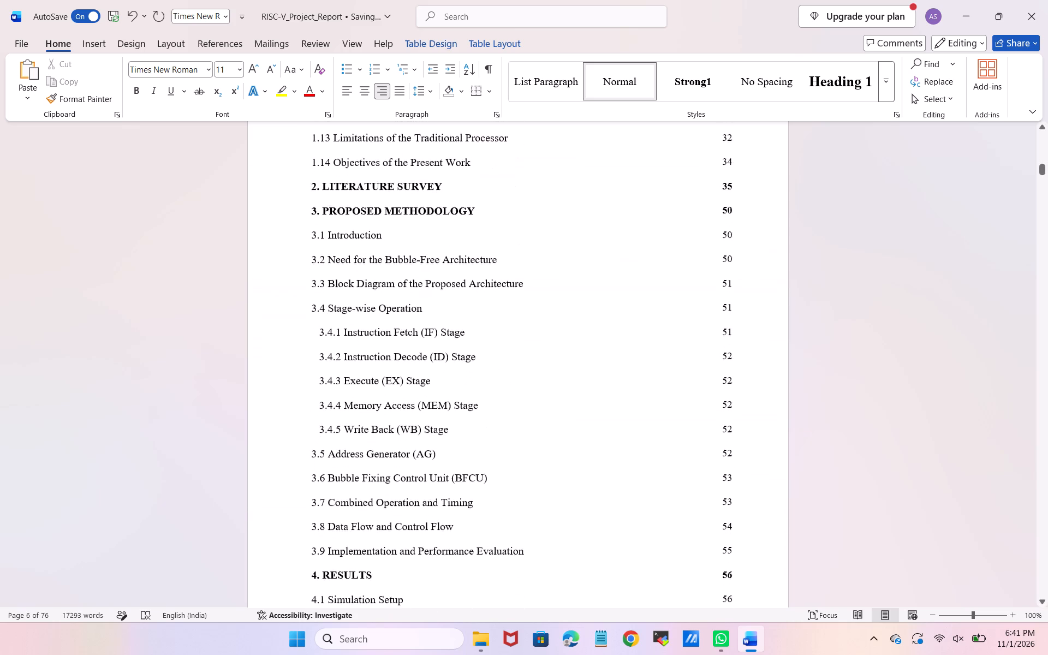
scroll(724, 428, up, 1)
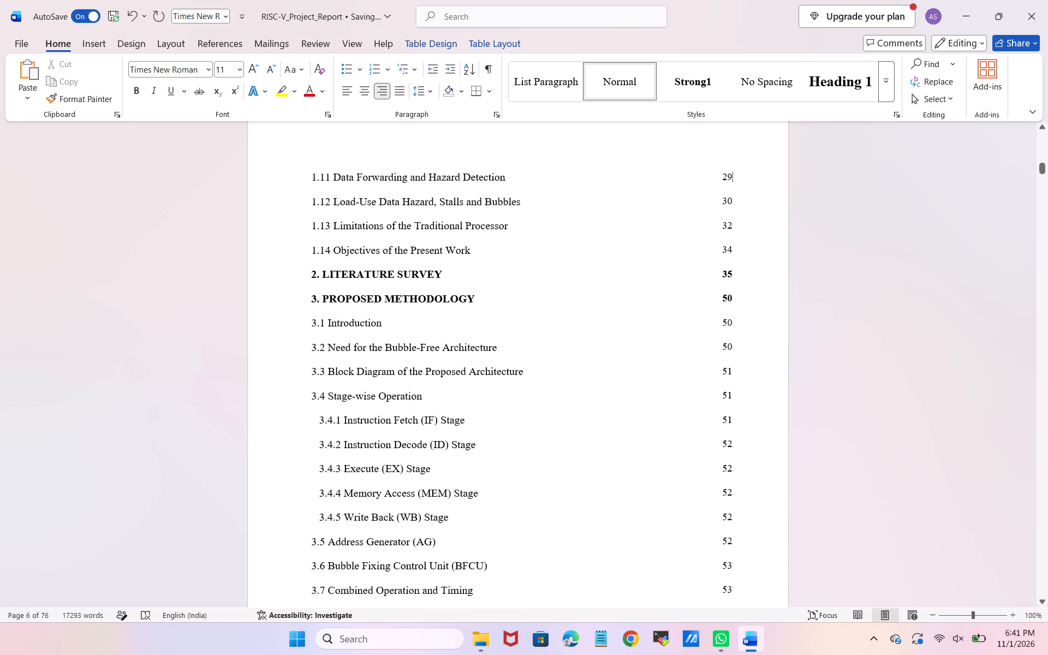
key(BackSpace)
key(BackSpace)
text(20)
key(Down)
key(BackSpace)
key(BackSpace)
text(21)
Set the page numbers to 23 for 1.13 Limitations of the Traditional Processor and 24 for 1.14 Objectives of the Present Work.
key(Down)
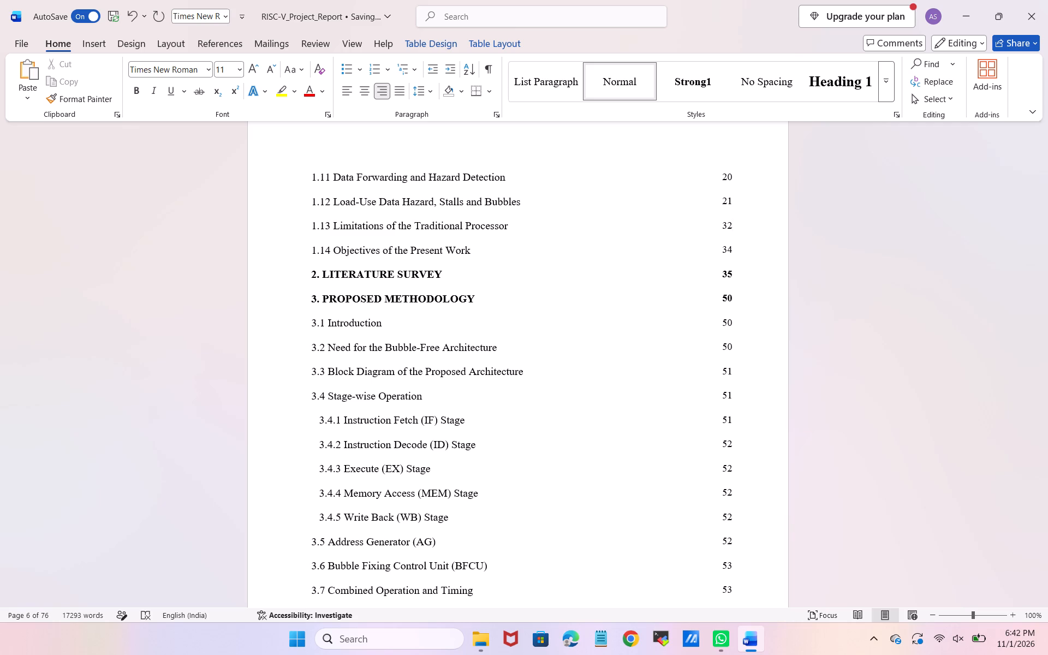
key(BackSpace)
key(BackSpace)
text(23)
key(Down)
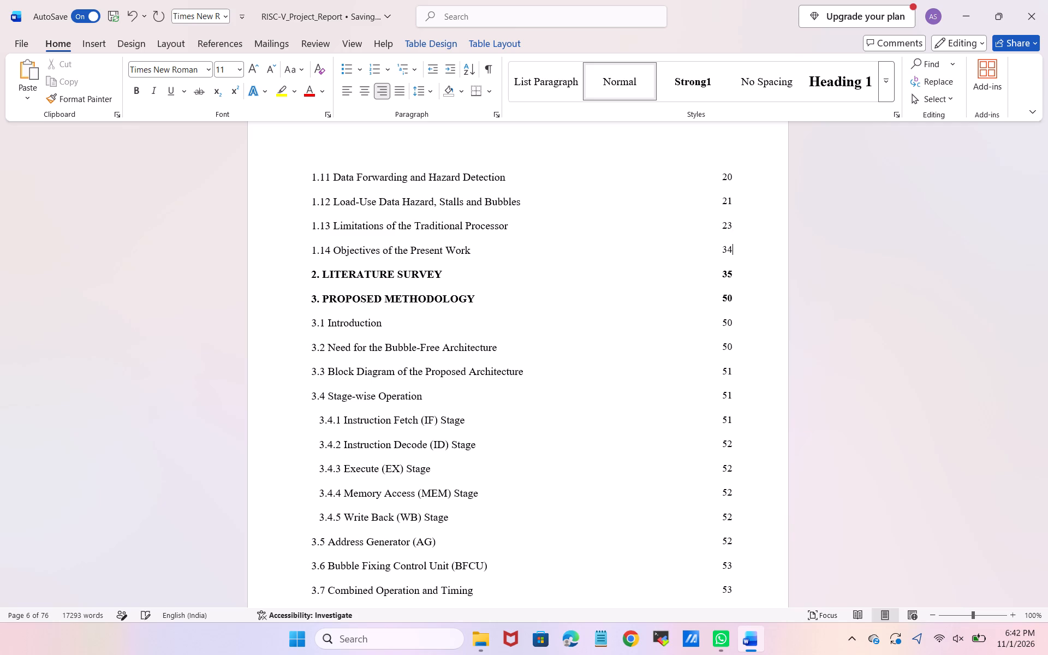
key(BackSpace)
key(BackSpace)
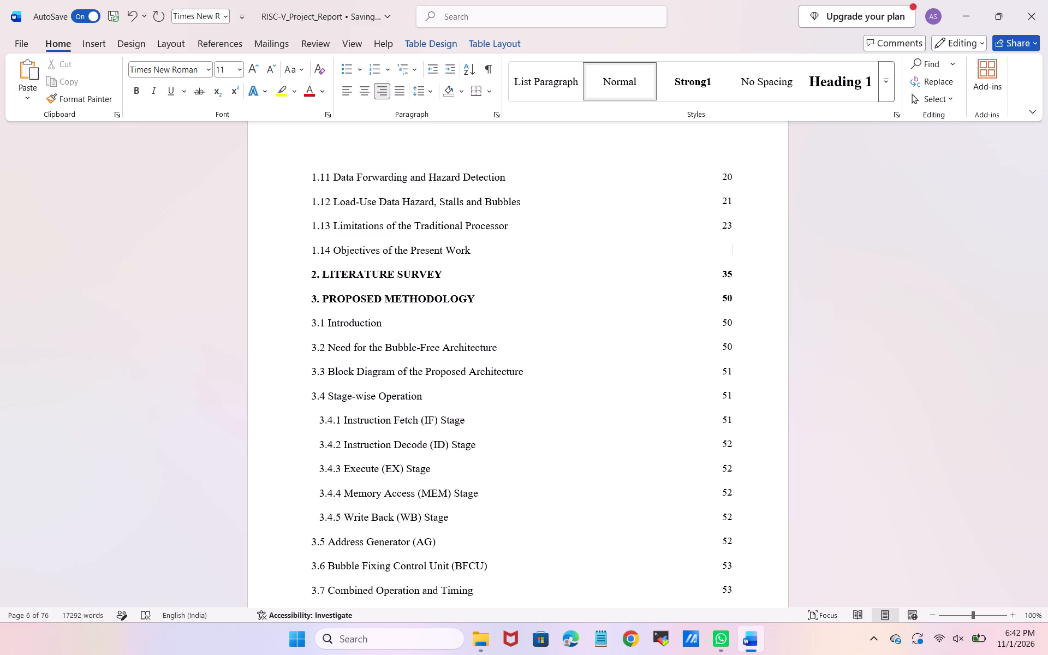
text(24)
Set the page number of the 2. LITERATURE SURVEY row in the table of contents to 26.
key(Down)
key(BackSpace)
key(BackSpace)
text(26)
Set the page numbers of 3. PROPOSED METHODOLOGY, 3.1 Introduction and 3.2 Need for the Bubble-Free Architecture to 41.
key(Down)
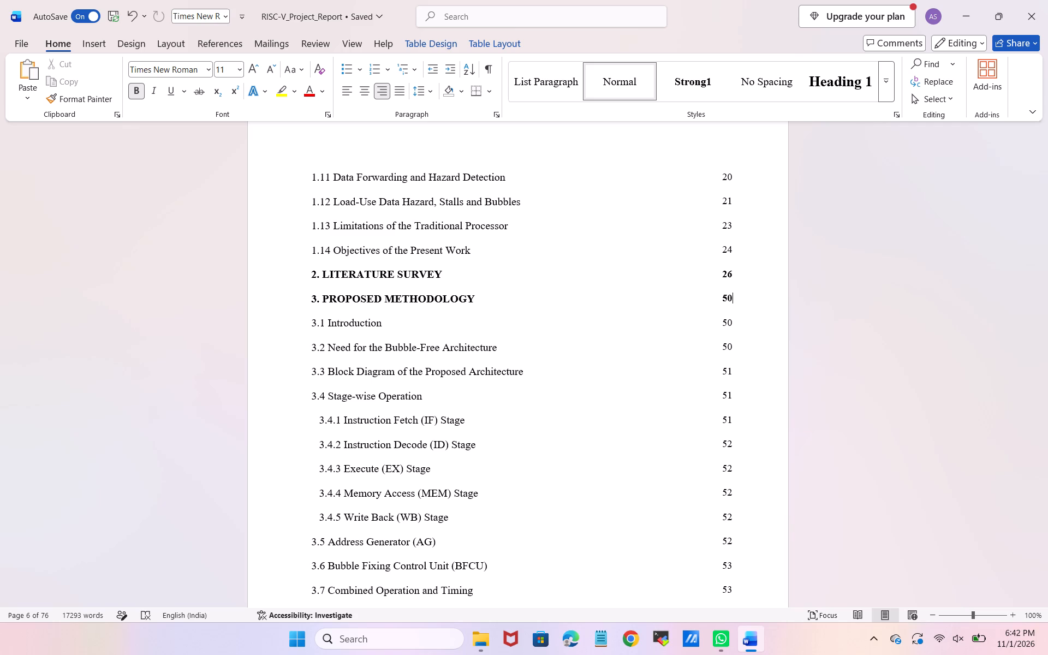
key(BackSpace)
key(BackSpace)
text(41)
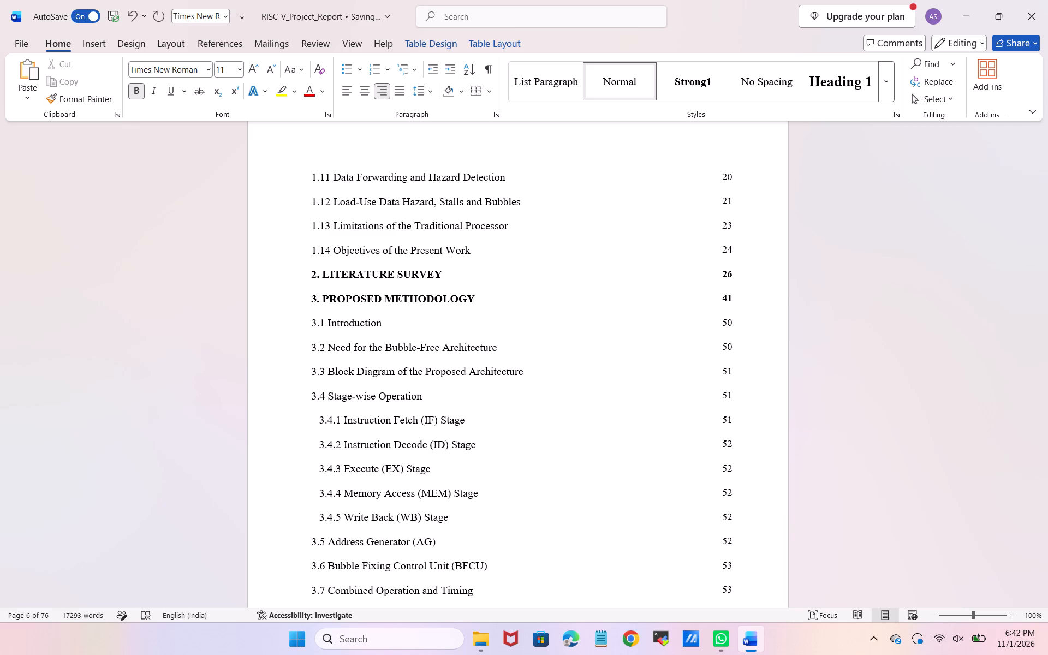
key(Down)
key(BackSpace)
key(BackSpace)
text(41)
key(Down)
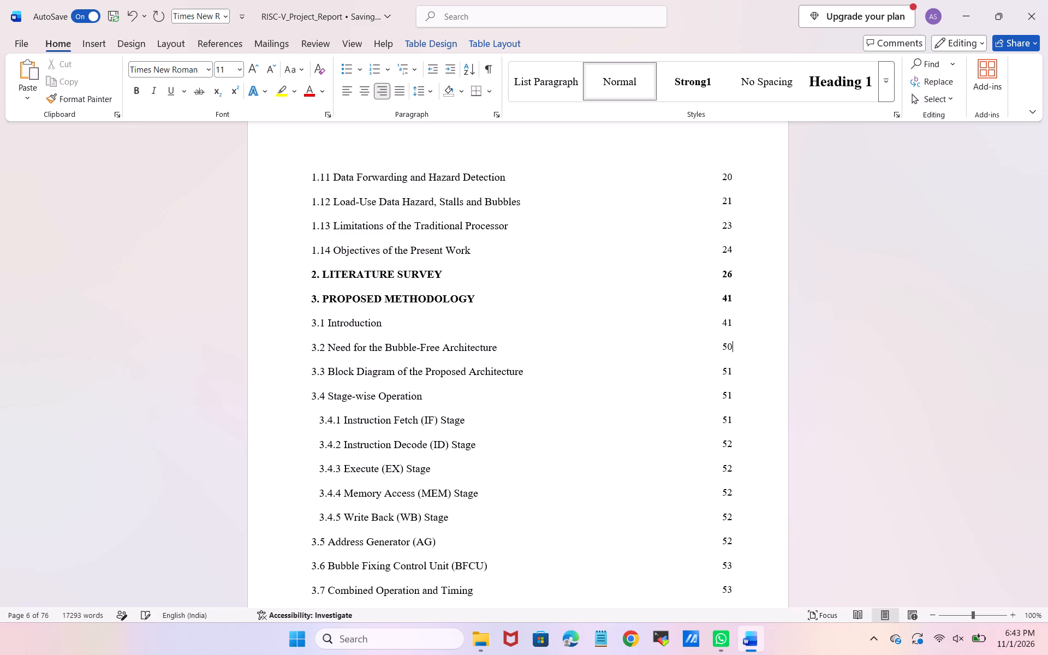
key(BackSpace)
key(BackSpace)
text(41)
Set the page numbers of 3.3 Block Diagram of the Proposed Architecture, 3.4 Stage-wise Operation and 3.4.1 Instruction Fetch (IF) Stage to 42.
key(Down)
key(BackSpace)
key(BackSpace)
key(4)
key(2)
key(Down)
key(BackSpace)
key(BackSpace)
text(42)
key(Down)
key(BackSpace)
key(BackSpace)
text(42)
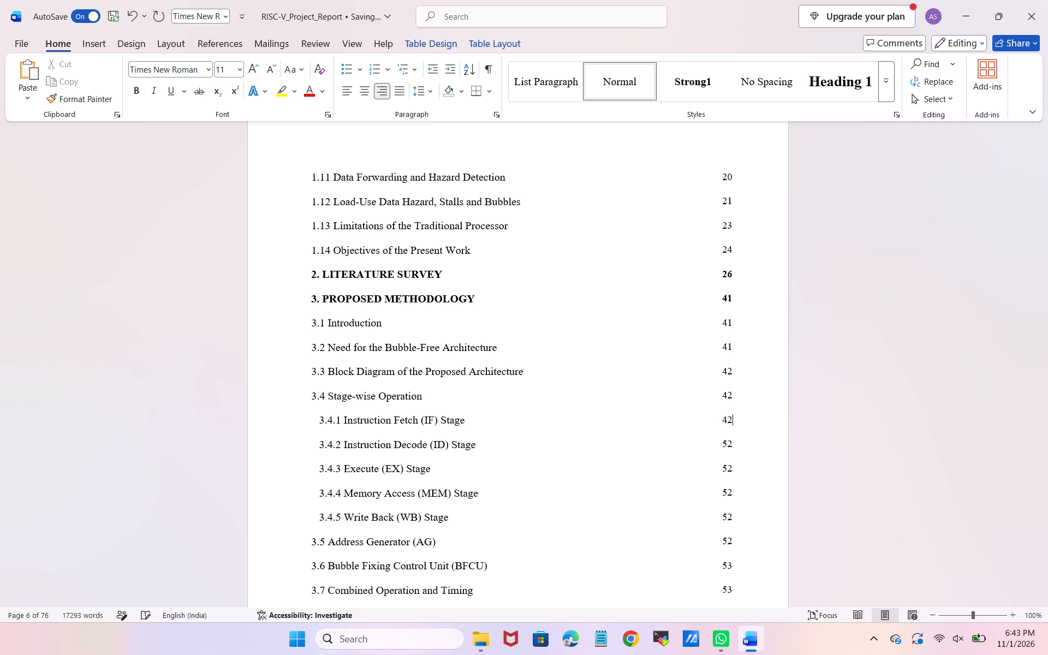
Set the page number of the 3.4.2 Instruction Decode (ID) Stage row to 43.
key(Down)
key(BackSpace)
key(BackSpace)
text(43)
key(Down)
Set the page numbers of 3.4.3 Execute (EX), 3.4.4 Memory Access (MEM) and 3.4.5 Write Back (WB) Stage to 43.
key(BackSpace)
key(BackSpace)
key(4)
key(3)
key(Down)
key(BackSpace)
key(BackSpace)
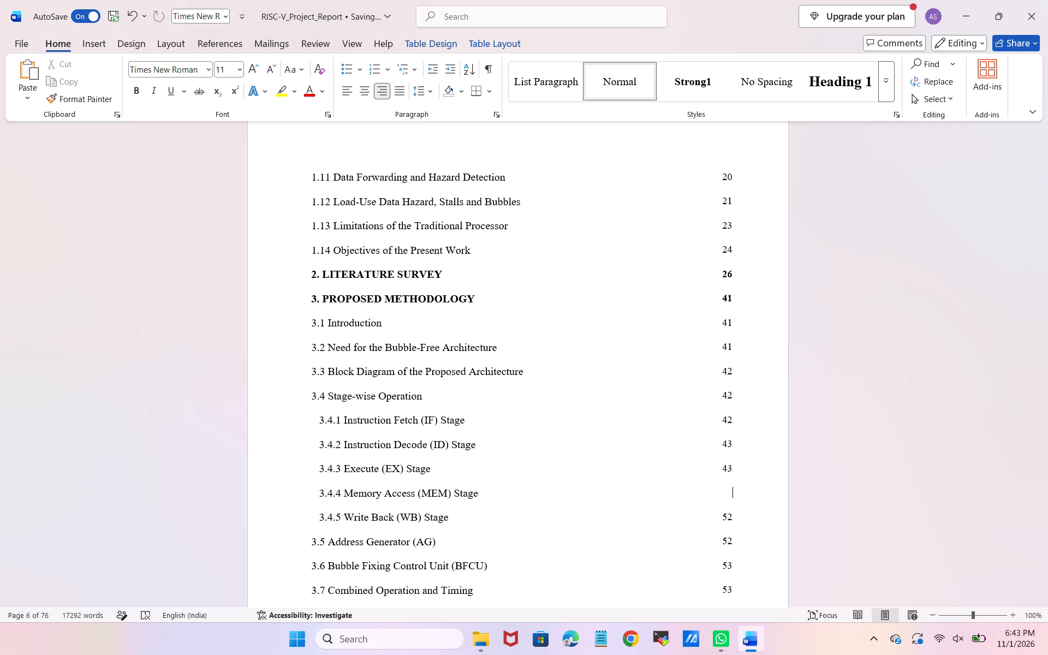
text(43)
key(Down)
key(BackSpace)
key(BackSpace)
text(43)
Set the page number of the 3.5 Address Generator (AG) row in the table of contents to 43.
key(Down)
key(BackSpace)
key(BackSpace)
text(43)
Set the page numbers of 3.6 Bubble Fixing Control Unit (BFCU) and 3.7 Combined Operation and Timing to 44.
key(Down)
key(BackSpace)
key(BackSpace)
text(44)
key(Down)
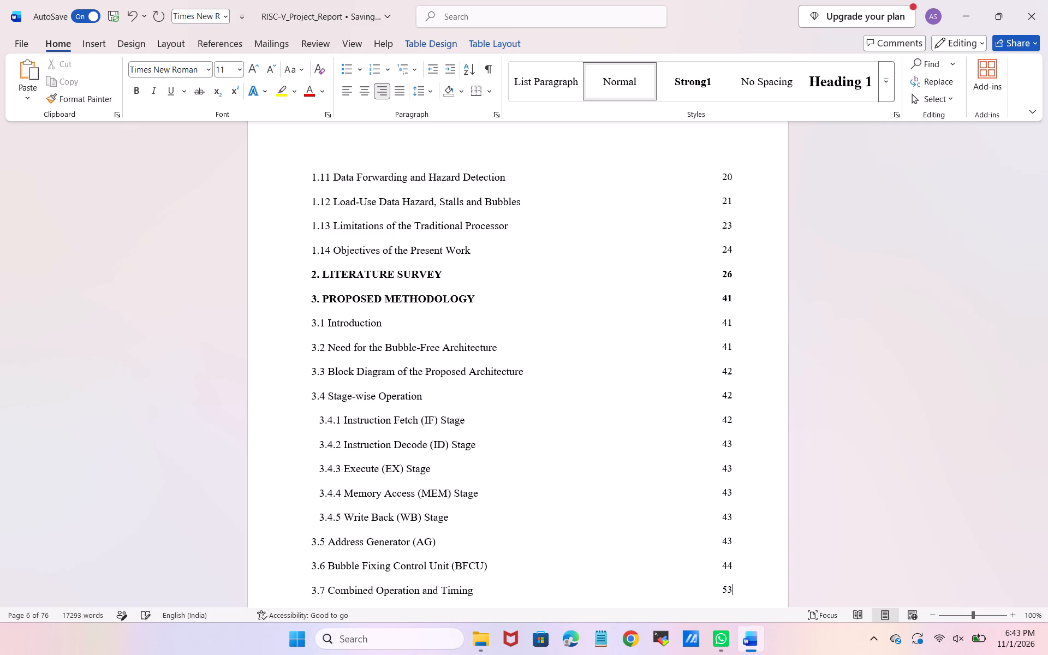
key(BackSpace)
key(BackSpace)
text(44)
Set the page number of 3.8 Data Flow and Control Flow to 45 and of 3.9 Implementation and Performance Evaluation to 46.
key(Down)
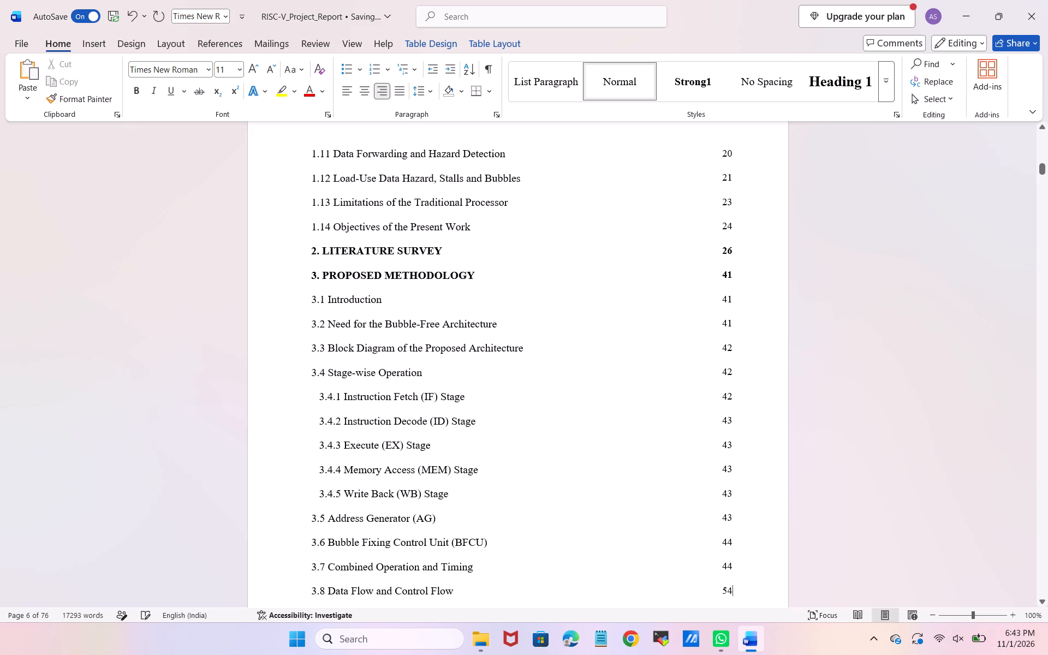
key(BackSpace)
key(BackSpace)
text(45)
key(Down)
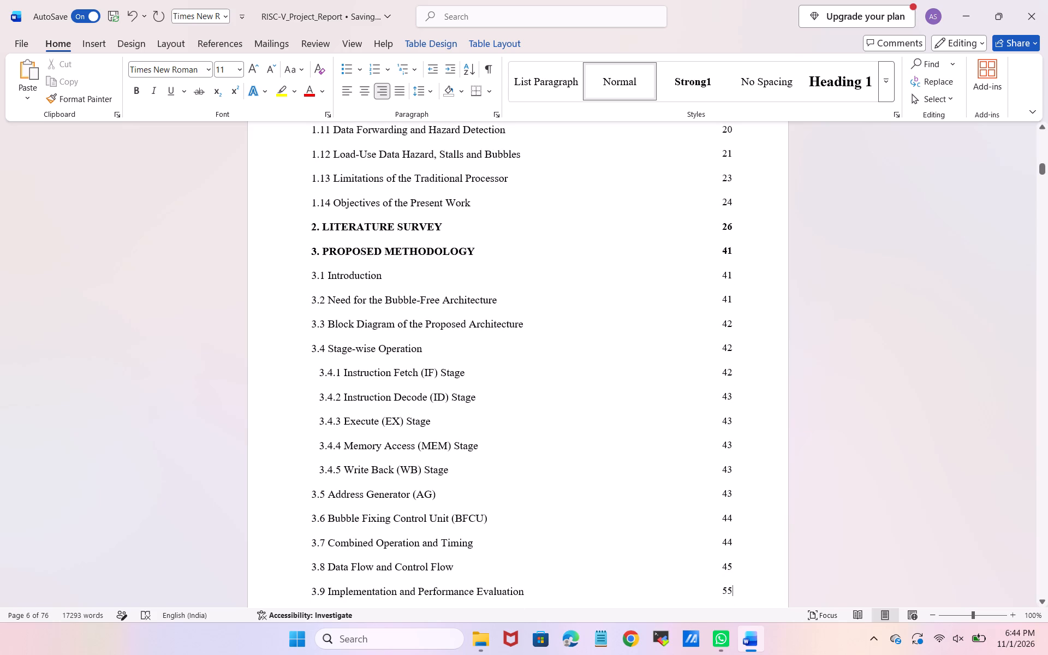
key(BackSpace)
key(BackSpace)
text(46)
Set the page numbers of the 4. RESULTS and 4.1 Simulation Setup rows in the table of contents to 47.
key(Down)
key(Down)
key(Up)
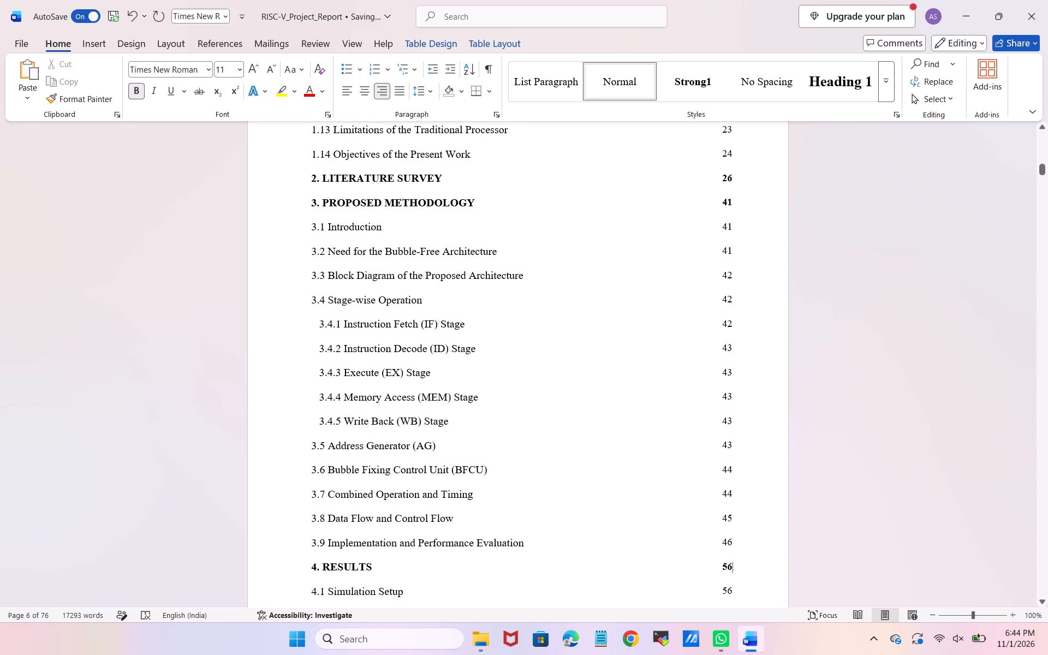
key(BackSpace)
key(BackSpace)
text(47)
key(Down)
scroll(758, 204, down, 2)
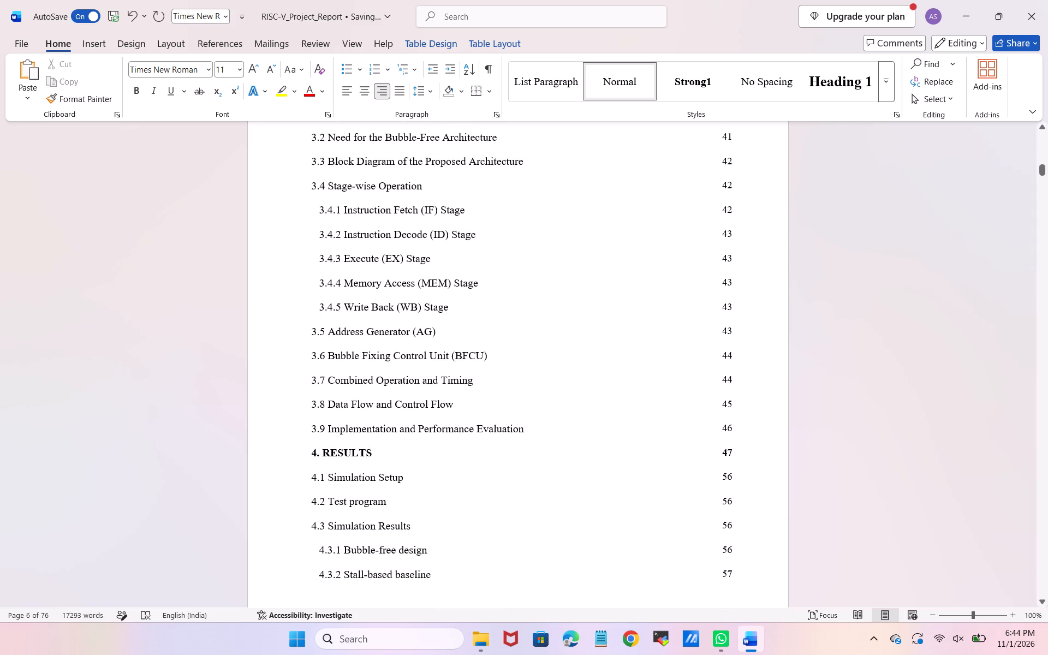
key(BackSpace)
key(BackSpace)
text(47)
Set the page number of the 4.2 Test program row in the table of contents to 47.
key(Down)
key(Down)
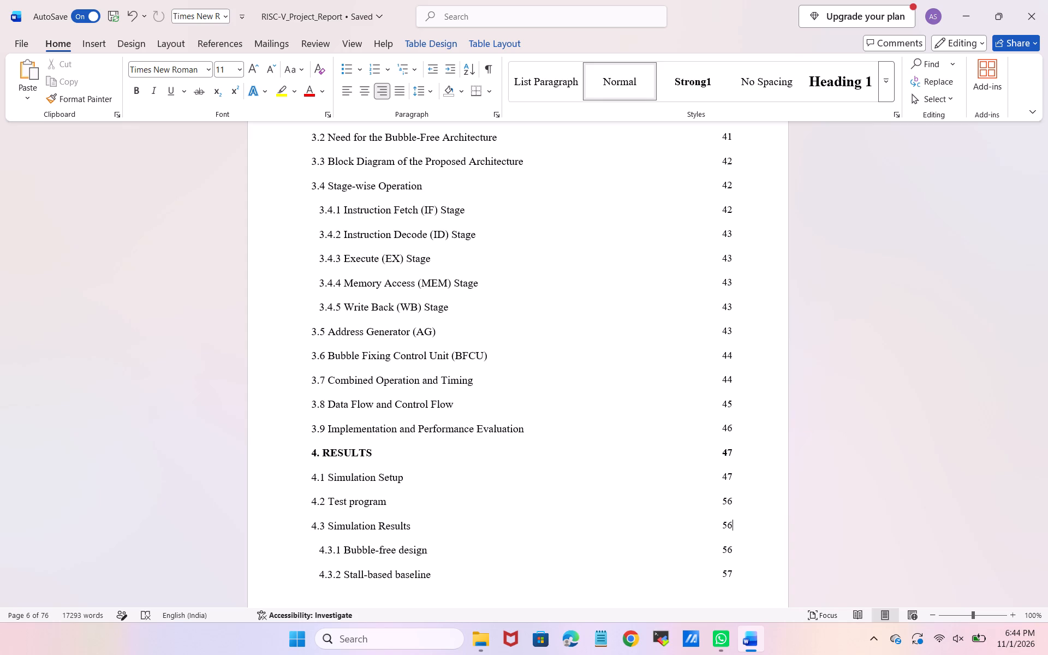
key(Up)
key(BackSpace)
key(BackSpace)
text(47)
Set the page numbers of 4.3 Simulation Results, 4.3.1 Bubble-free design and 4.3.2 Stall-based baseline to 48.
key(Down)
key(Down)
key(Up)
key(BackSpace)
key(BackSpace)
text(48)
key(Down)
key(BackSpace)
key(BackSpace)
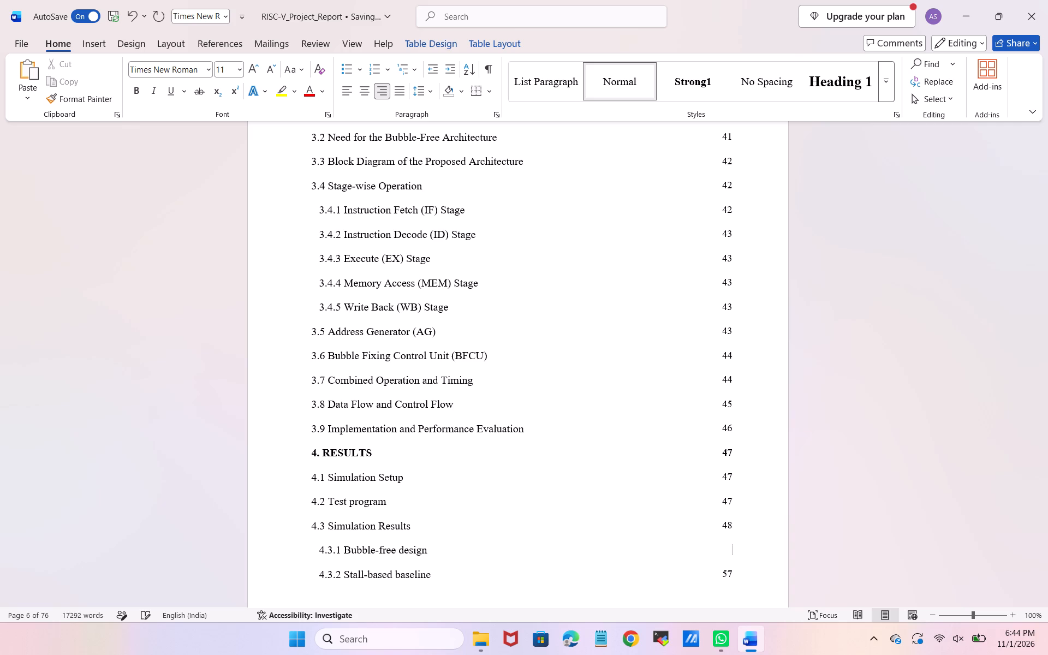
text(48)
key(Down)
key(BackSpace)
key(BackSpace)
key(4)
key(8)
key(Down)
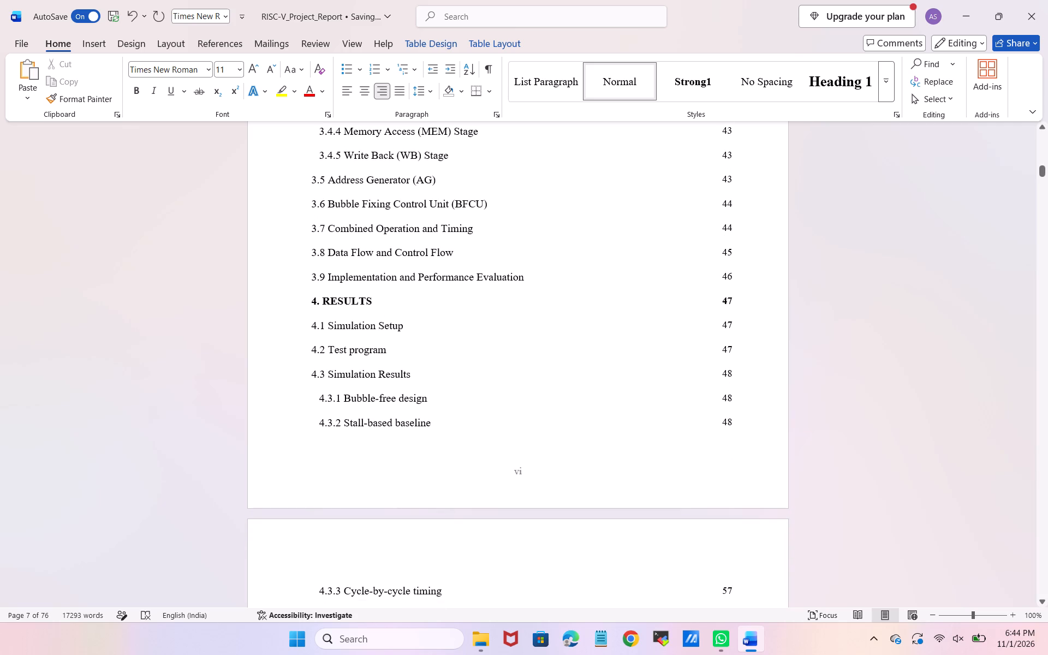
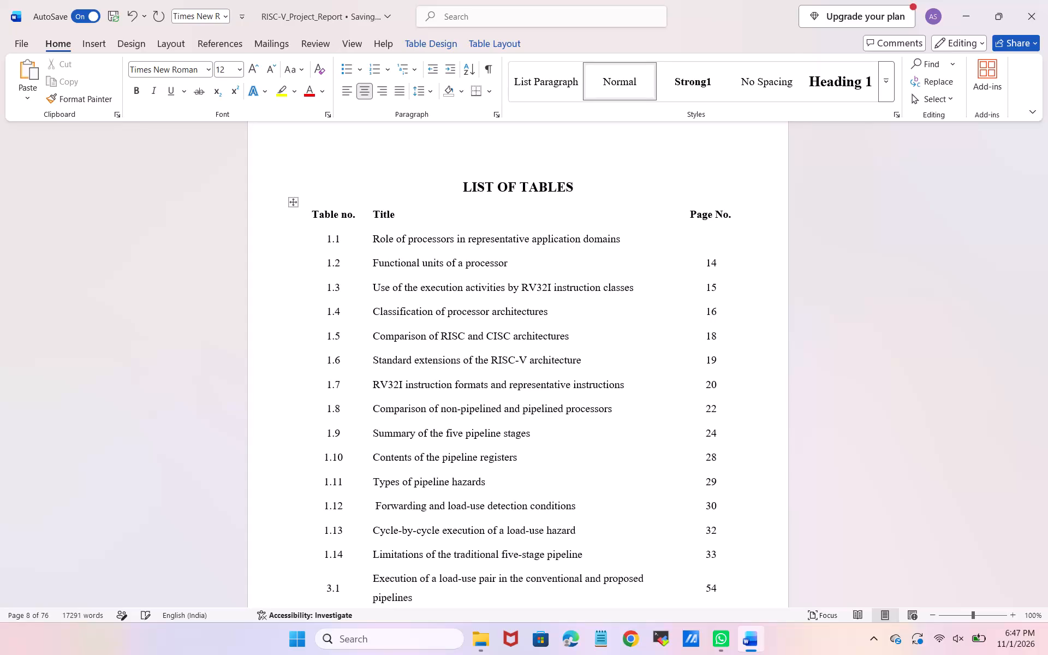
In the List of Tables, set the page numbers of table 1.1 to 3, 1.2 to 5 and 1.3 to 6.
key(3)
key(Down)
key(BackSpace)
key(BackSpace)
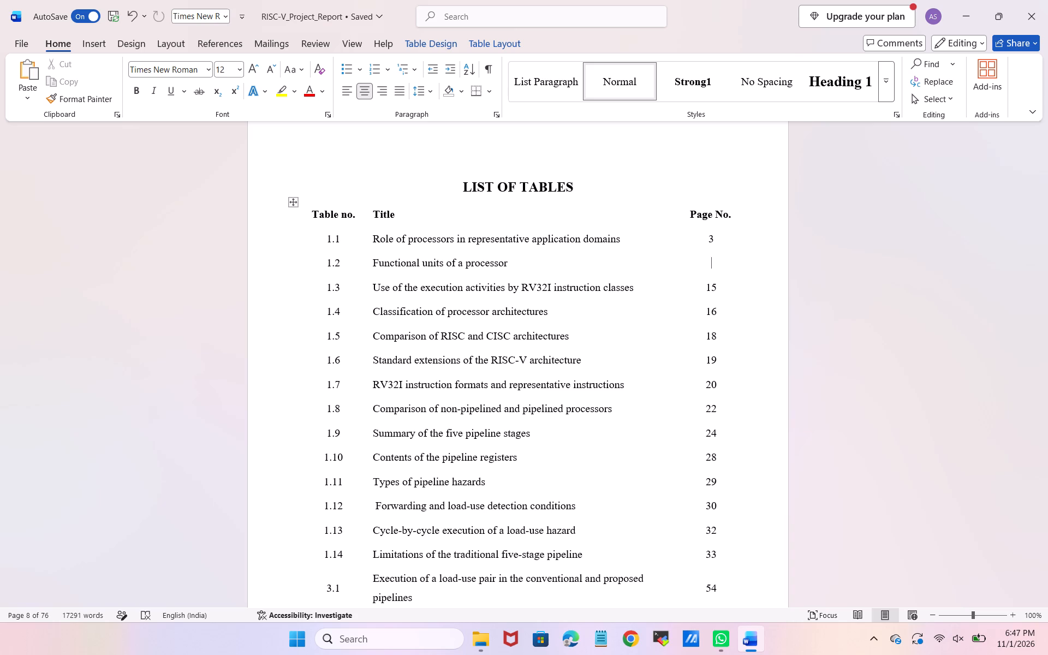
key(5)
key(Down)
key(BackSpace)
key(BackSpace)
key(6)
Set the page number of table 1.4 Classification of processor architectures to 7 and of 1.5 Comparison of RISC and CISC architectures to 9.
key(Down)
key(BackSpace)
key(BackSpace)
key(7)
key(Down)
key(BackSpace)
key(BackSpace)
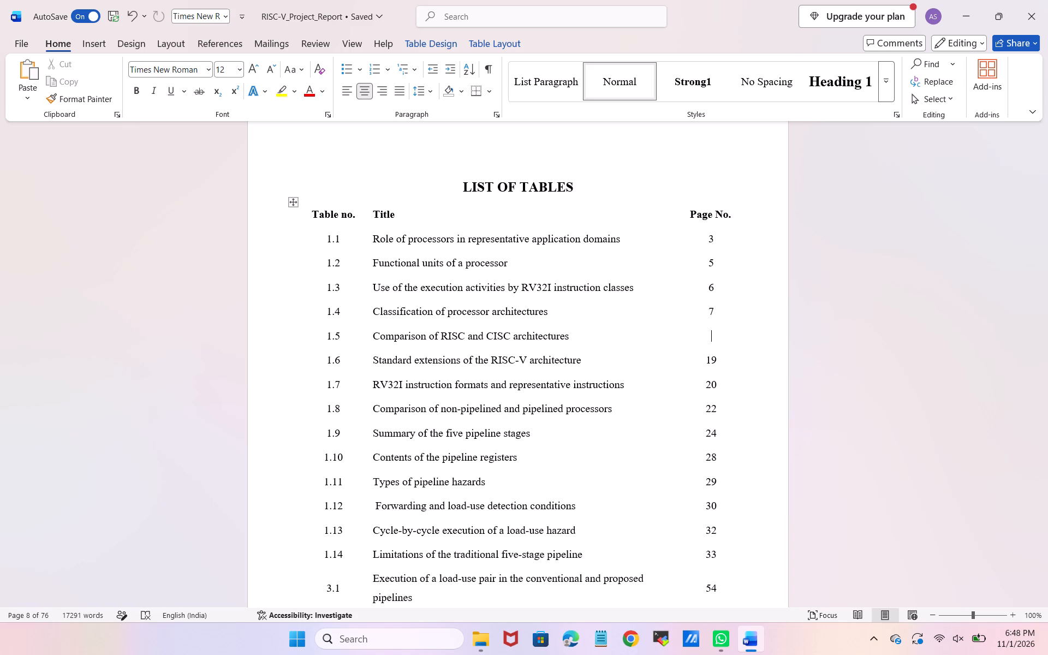
key(9)
Set the page number of table 1.6 Standard extensions to 10 and of 1.7 RV32I instruction formats to 11.
key(Down)
key(BackSpace)
key(BackSpace)
text(10)
key(Down)
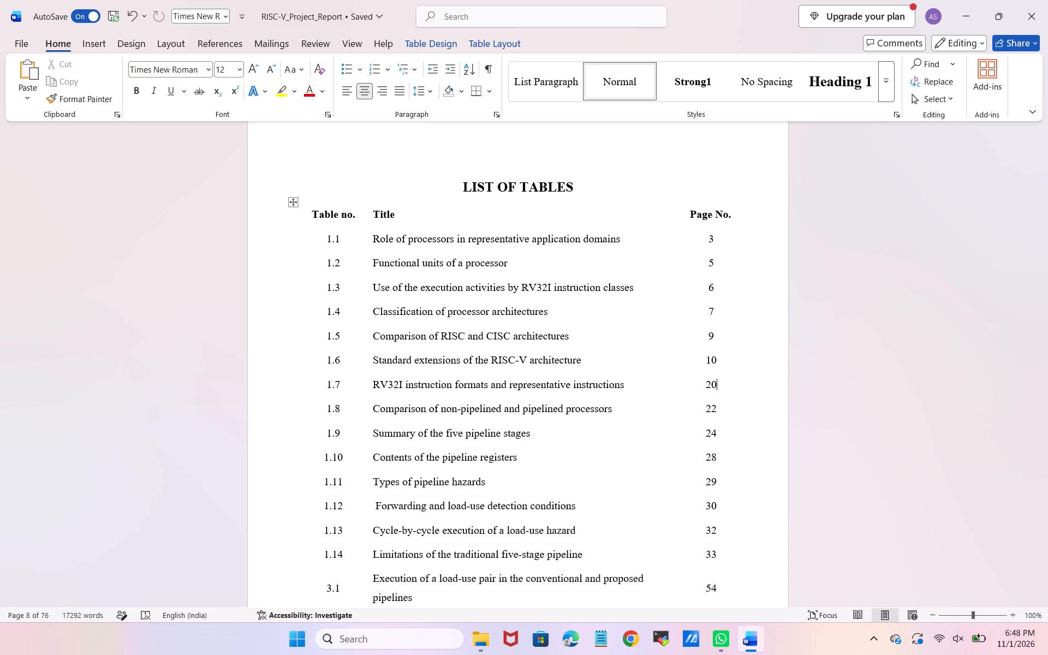
key(BackSpace)
key(BackSpace)
text(11)
Set the page number of table 1.8 Comparison of non-pipelined and pipelined processors to 13 and of 1.9 Summary of the five pipeline stages to 15.
key(Down)
key(BackSpace)
key(BackSpace)
text(13)
key(Down)
key(BackSpace)
key(BackSpace)
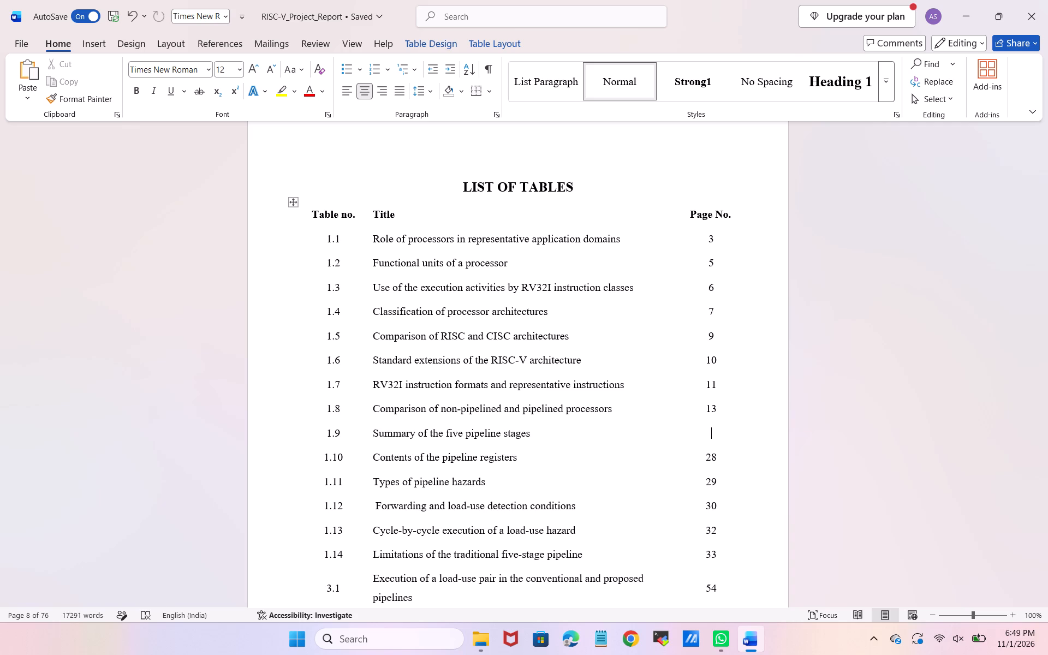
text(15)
Set the page number of table 1.10 Contents of the pipeline registers to 19 and of 1.11 Types of pipeline hazards to 20.
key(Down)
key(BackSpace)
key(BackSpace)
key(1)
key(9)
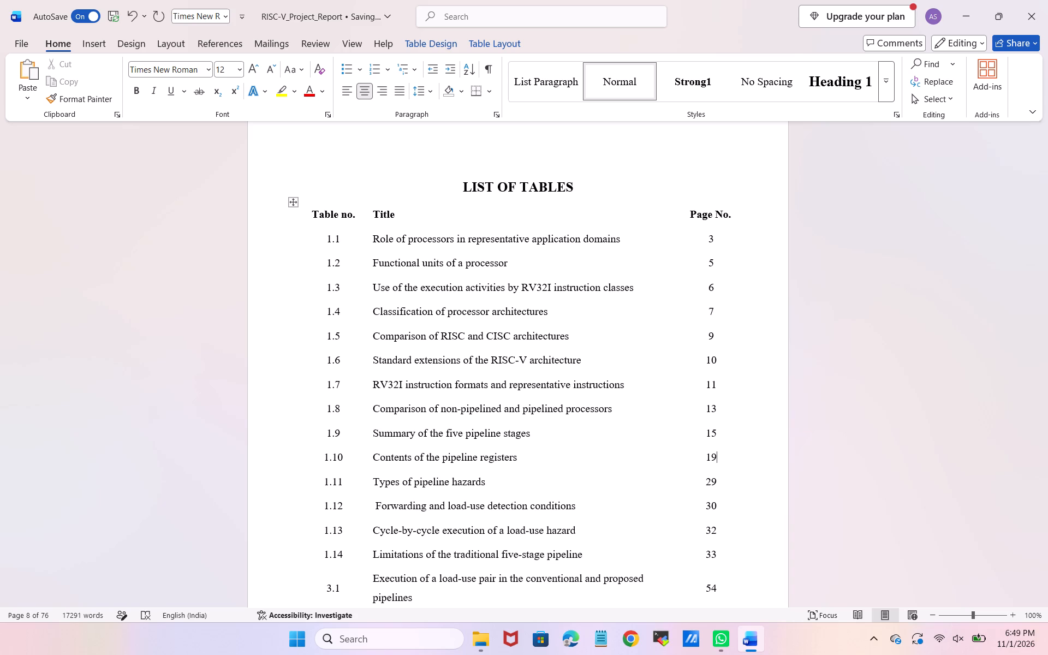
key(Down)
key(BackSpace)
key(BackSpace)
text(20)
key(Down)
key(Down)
Set the page number of table 1.12 Forwarding and load-use detection conditions to 21 and of 1.13 Cycle-by-cycle execution to 23.
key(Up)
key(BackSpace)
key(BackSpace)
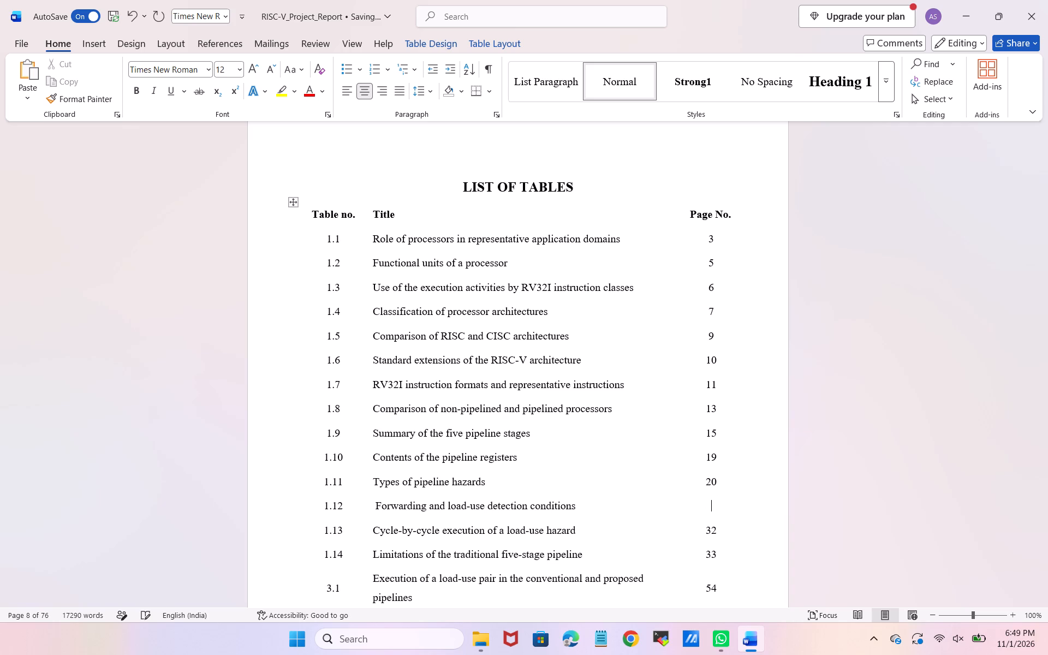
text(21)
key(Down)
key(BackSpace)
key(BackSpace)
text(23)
Set the page number of table 1.14 Limitations of the traditional five-stage pipeline to 24 in the List of Tables.
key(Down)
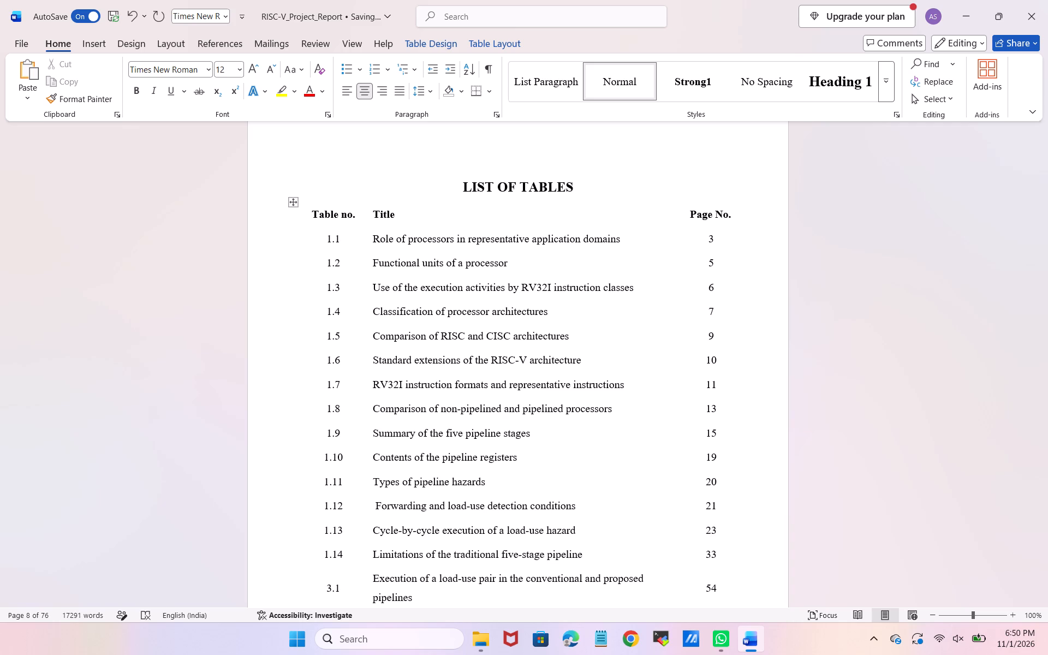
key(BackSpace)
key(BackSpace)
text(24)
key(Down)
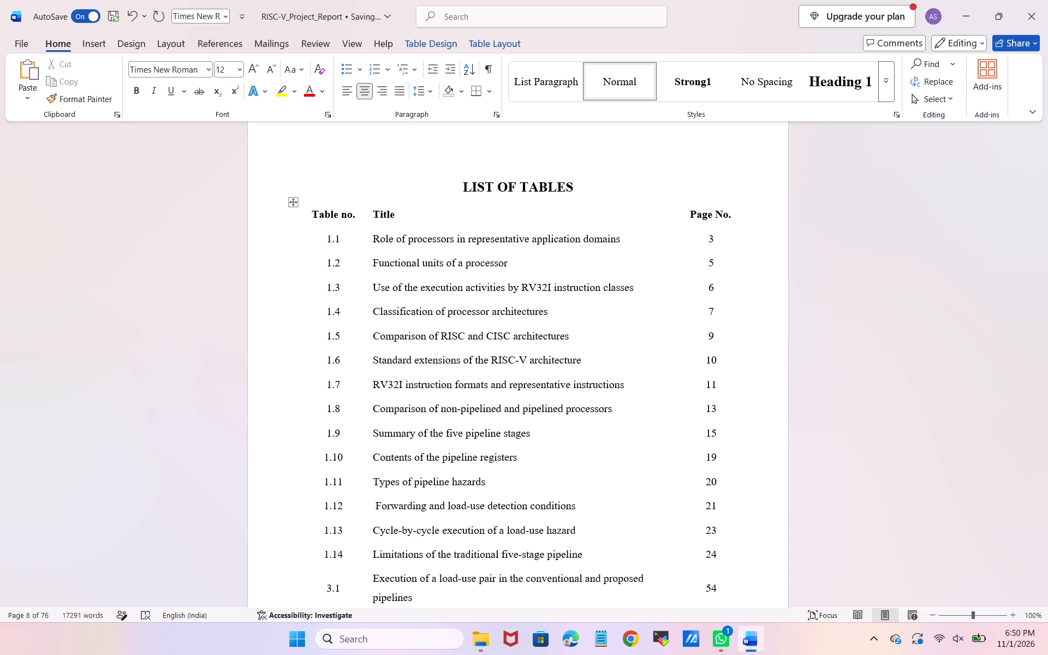
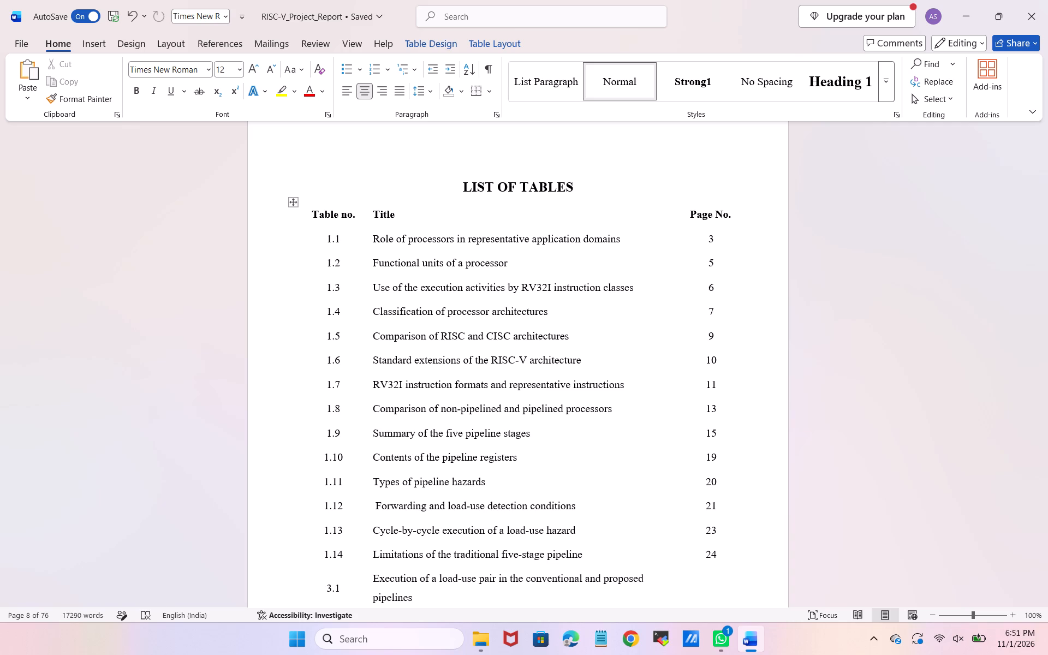
Set the page number of table 3.1 Execution of a load-use pair in the conventional and proposed pipelines to 45.
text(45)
Set the page numbers of table 4.1 Simulation parameters and table 4.2 Test program both to 47.
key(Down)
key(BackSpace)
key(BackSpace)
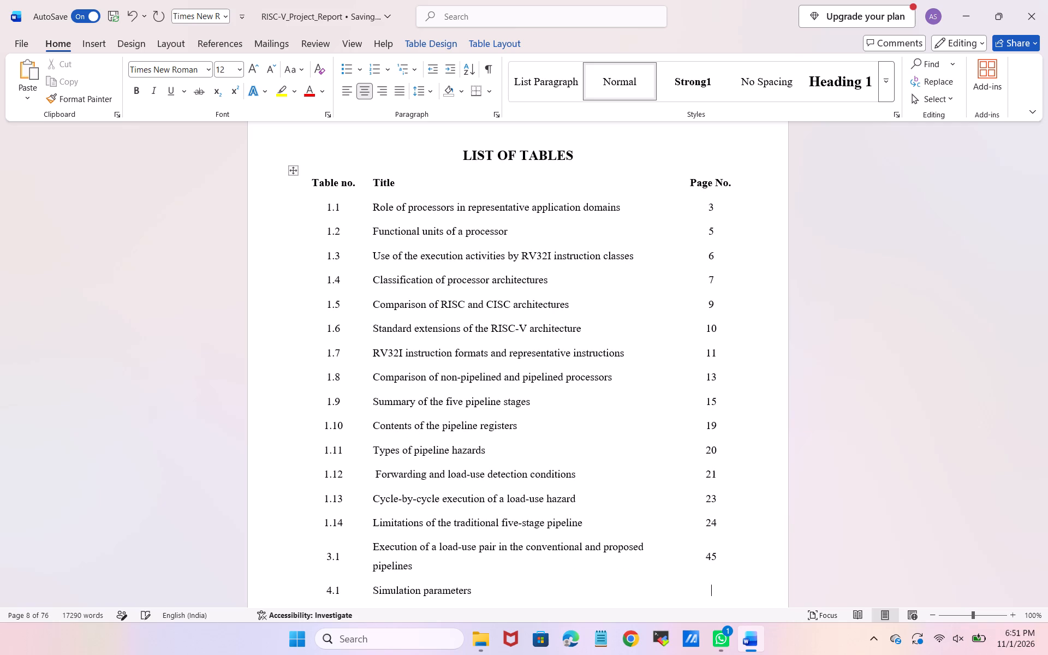
text(46)
key(BackSpace)
key(7)
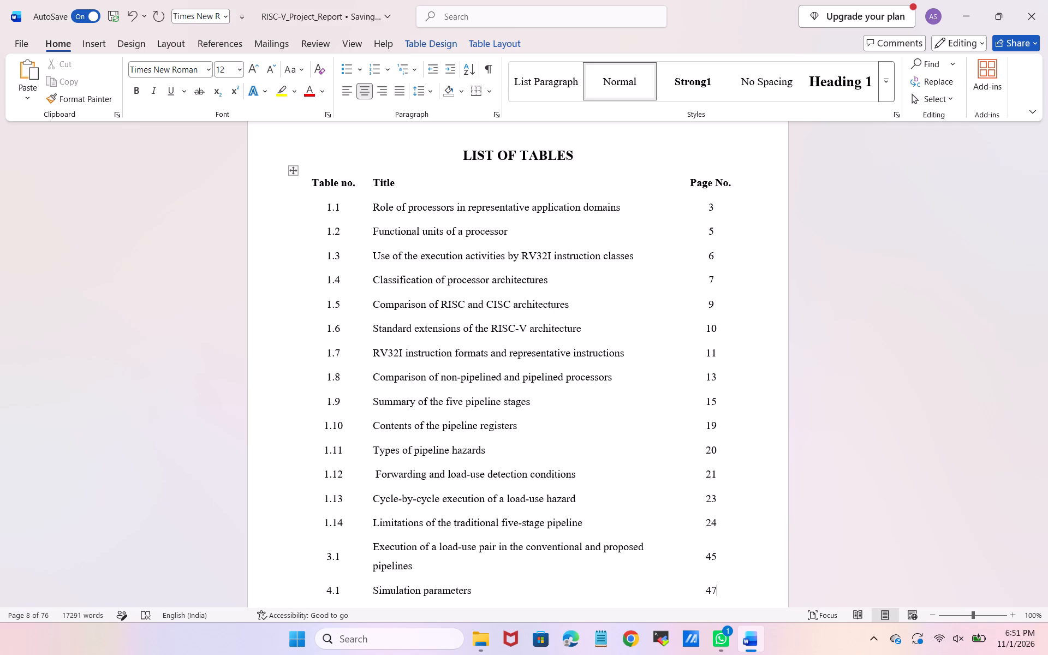
key(Down)
key(BackSpace)
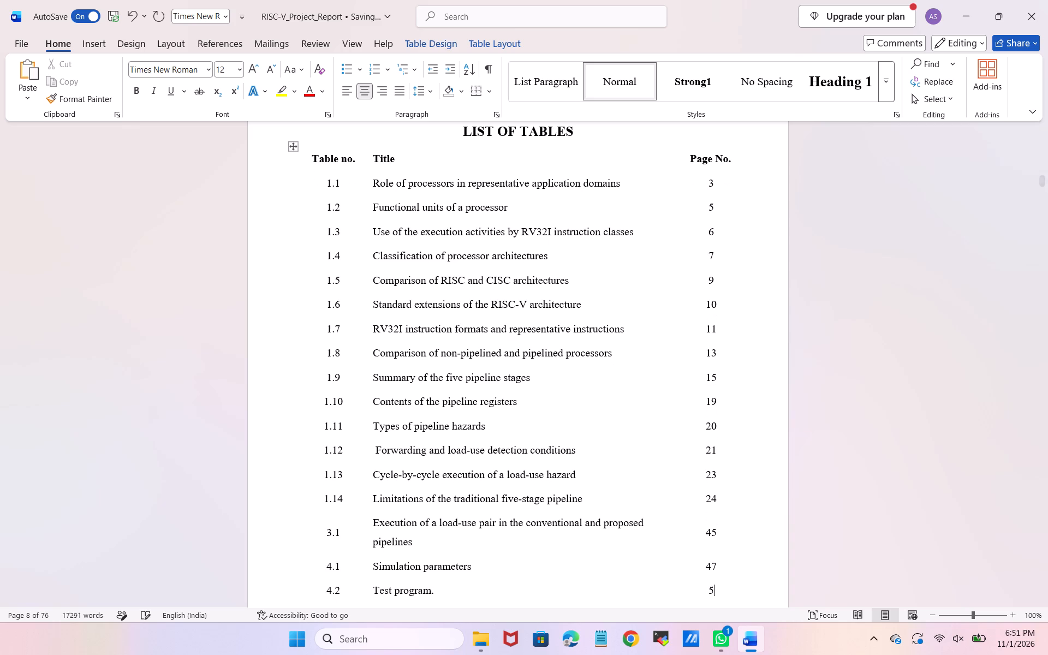
key(BackSpace)
text(47)
Set the page number of table 4.3 Execute-stage and write-back timing to 49 and of 4.4 Expected versus observed results to 50.
key(Down)
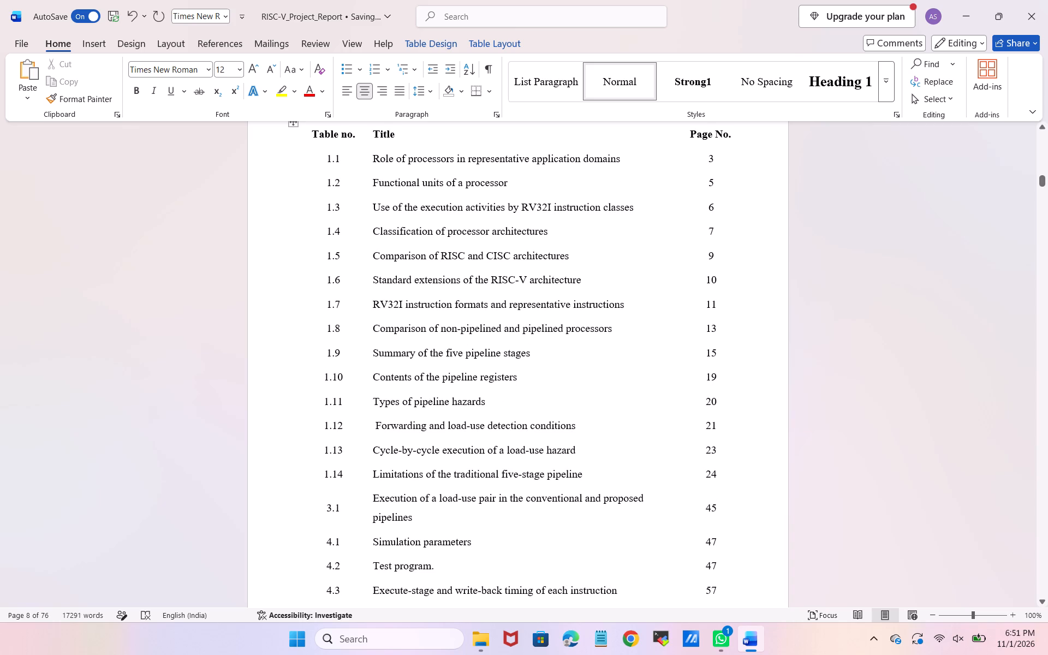
key(BackSpace)
key(BackSpace)
text(49)
key(Down)
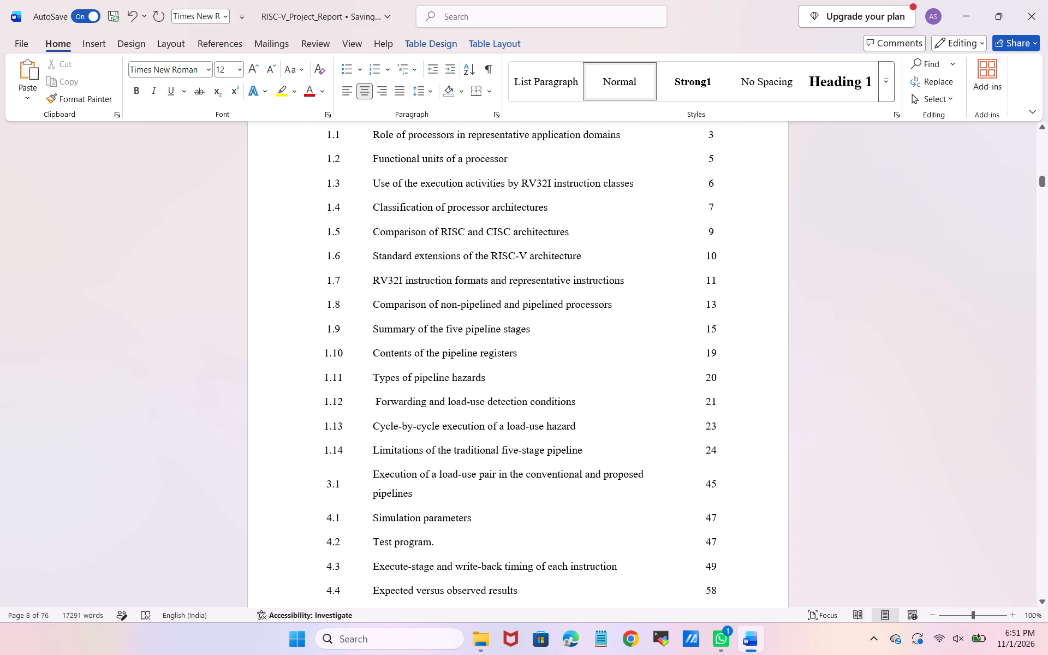
key(BackSpace)
key(BackSpace)
text(50)
Set the page number of table 4.5 Bubble-free design versus stall-based baseline to 50 and of 4.6 Power summary to 58.
key(Down)
key(BackSpace)
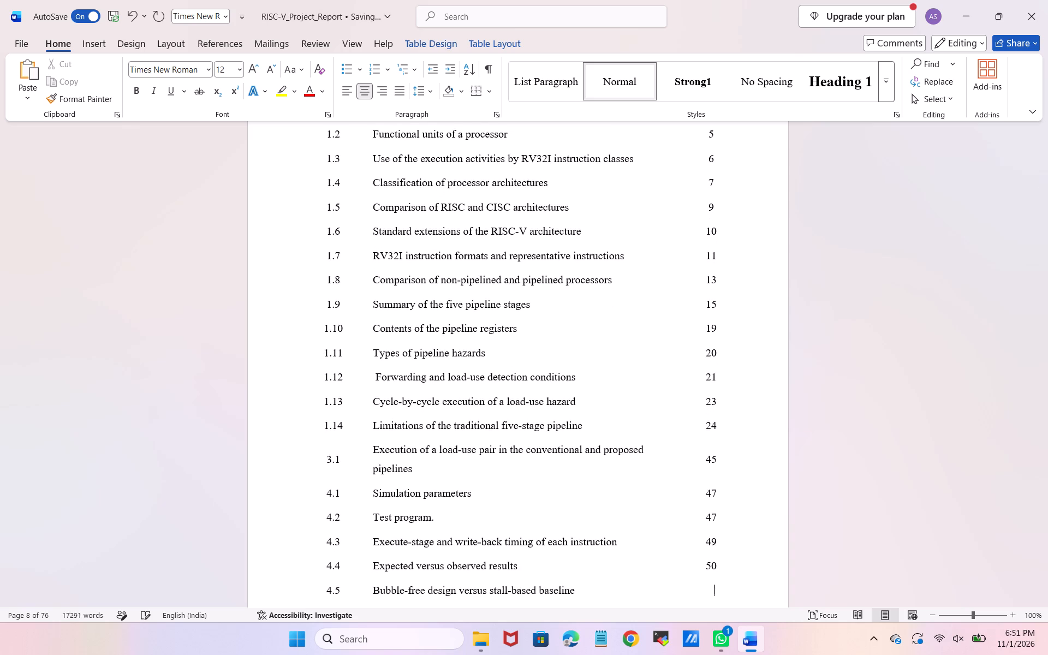
key(BackSpace)
text(50)
key(Down)
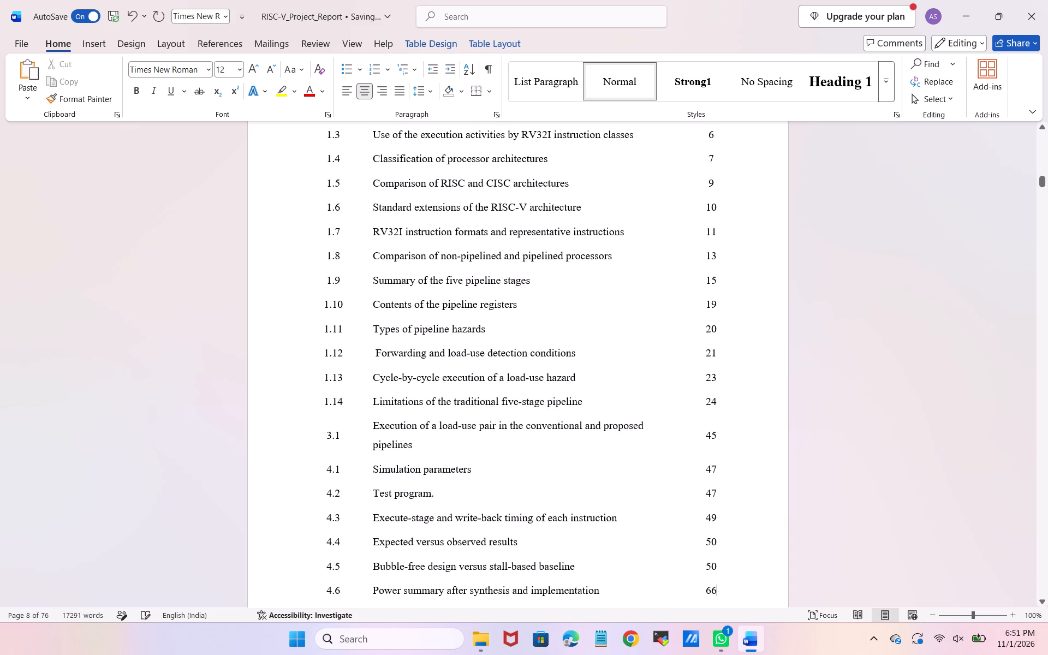
key(BackSpace)
key(BackSpace)
text(58)
Set the page number of table 4.7 Comparison of performance metrics to 59 and of 4.8 Throughput and energy efficiency improvement to 60.
key(Down)
key(BackSpace)
key(BackSpace)
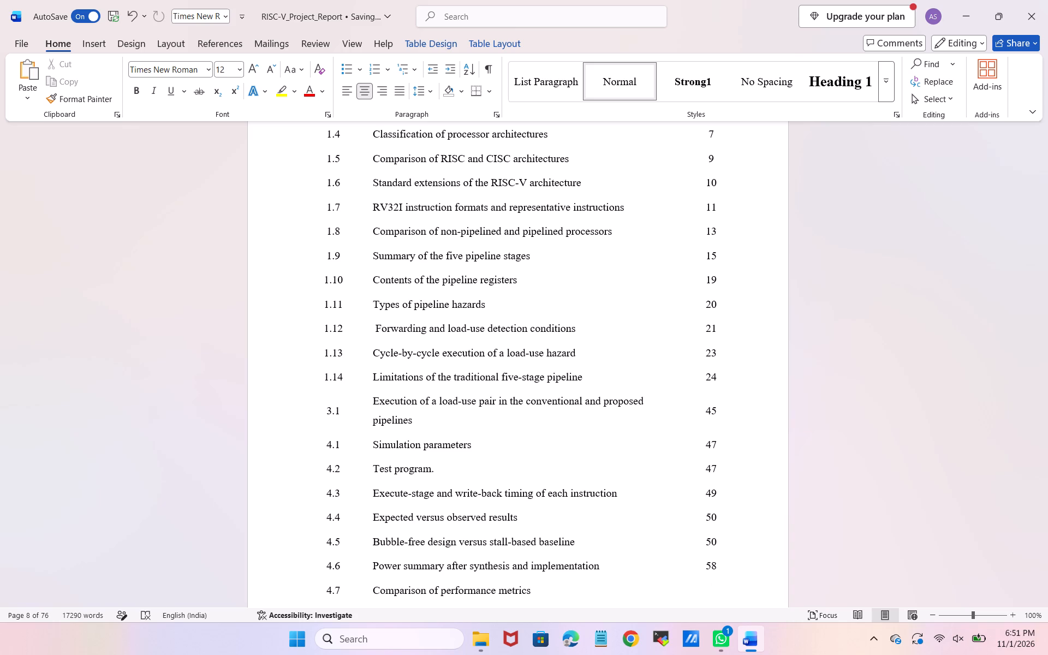
text(59)
key(Down)
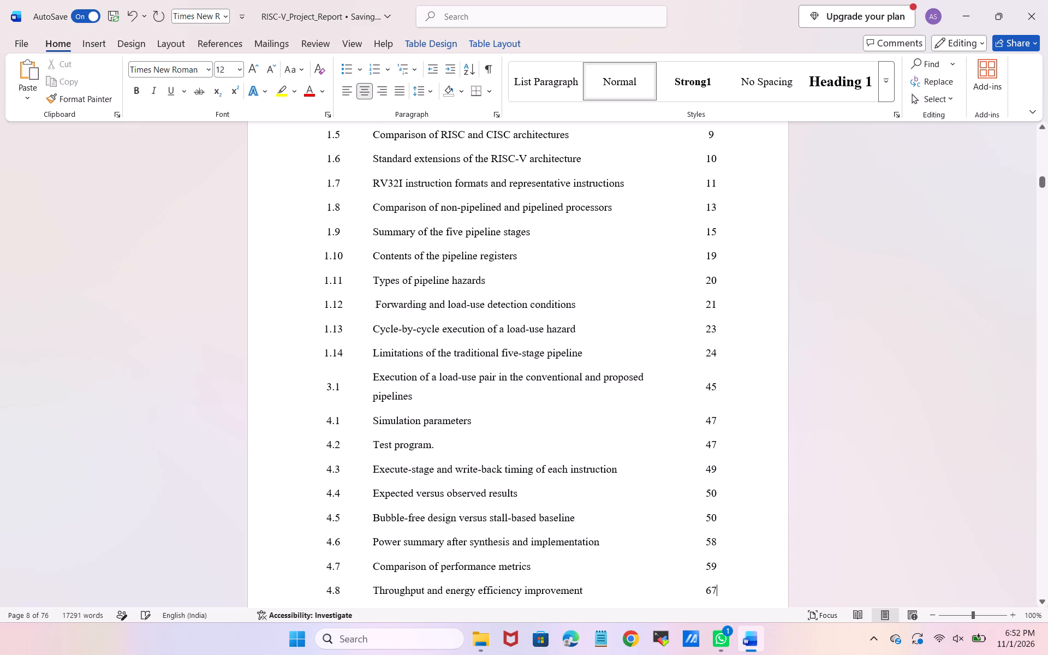
key(BackSpace)
key(BackSpace)
text(60)
key(Down)
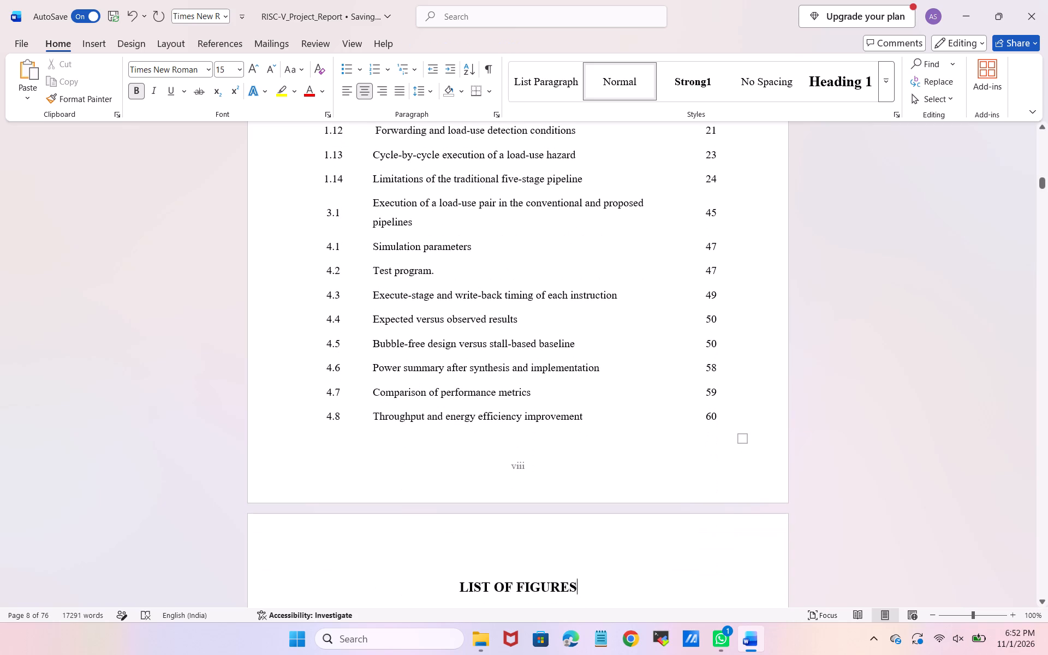
In the List of Figures, set the page number of figure 1.1 Block diagram of the basic organization of a processor to 4.
scroll(721, 237, down, 4)
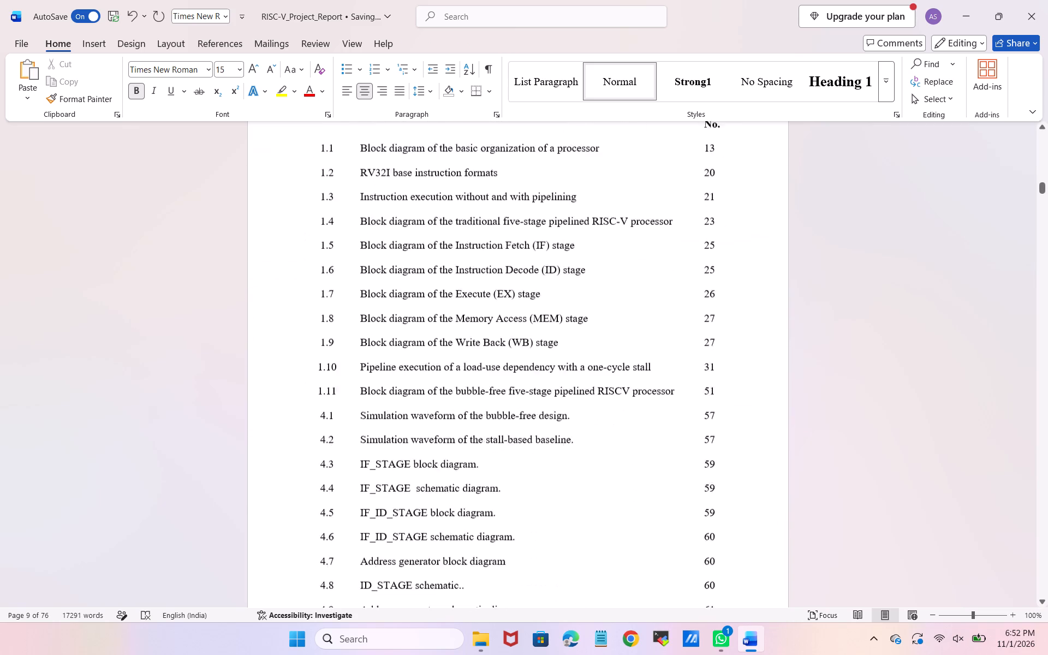
scroll(721, 237, down, 4)
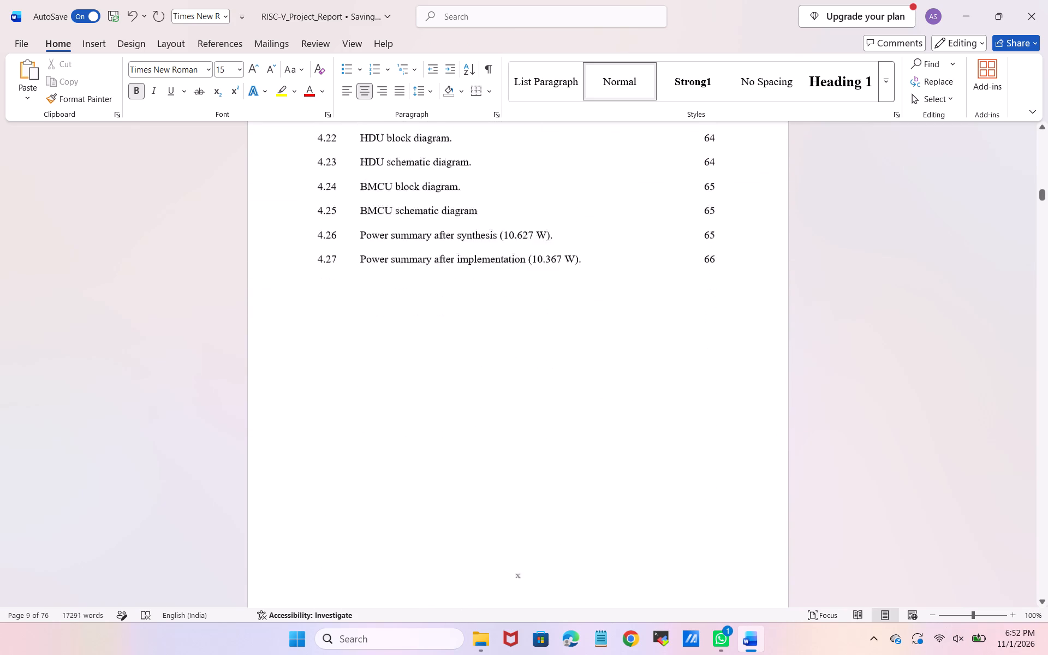
scroll(721, 237, down, 1)
scroll(721, 237, up, 1)
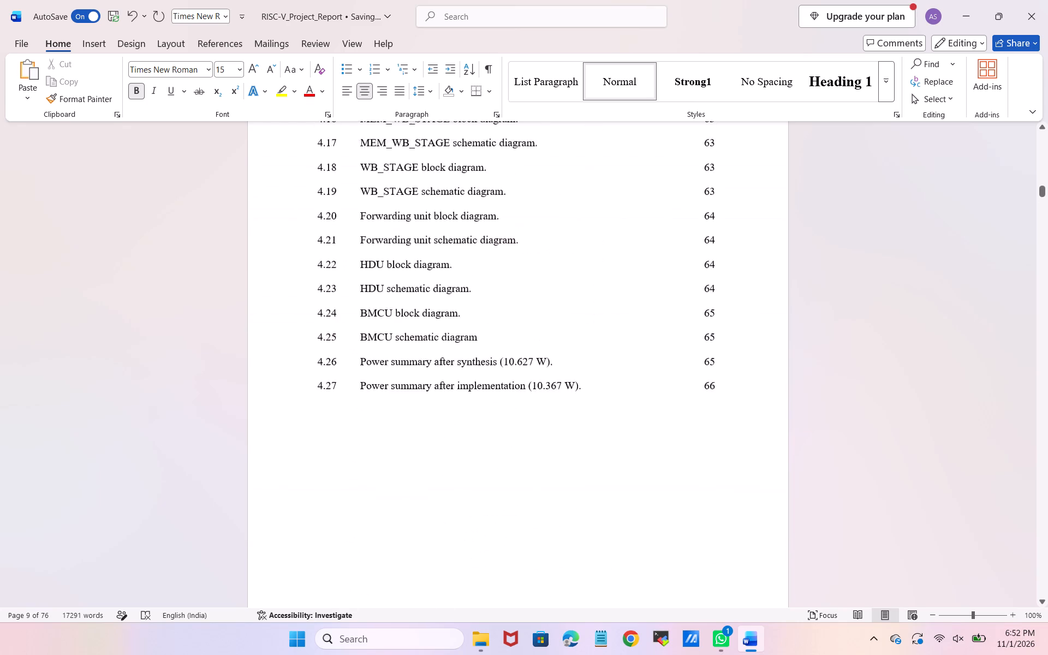
scroll(721, 237, up, 3)
click(721, 237)
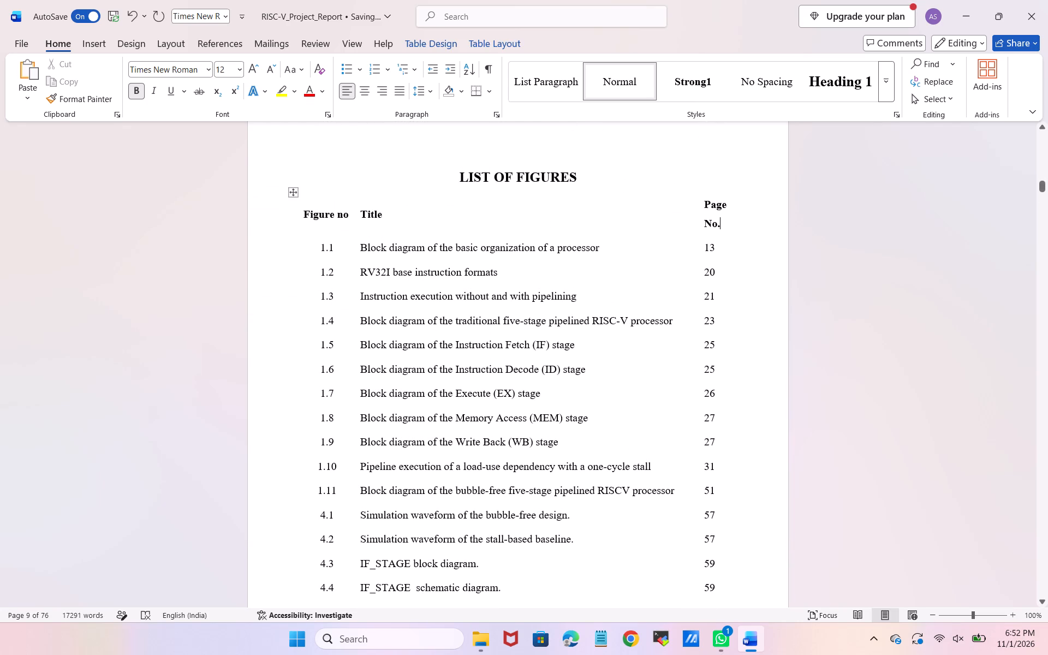
click(716, 247)
key(BackSpace)
key(BackSpace)
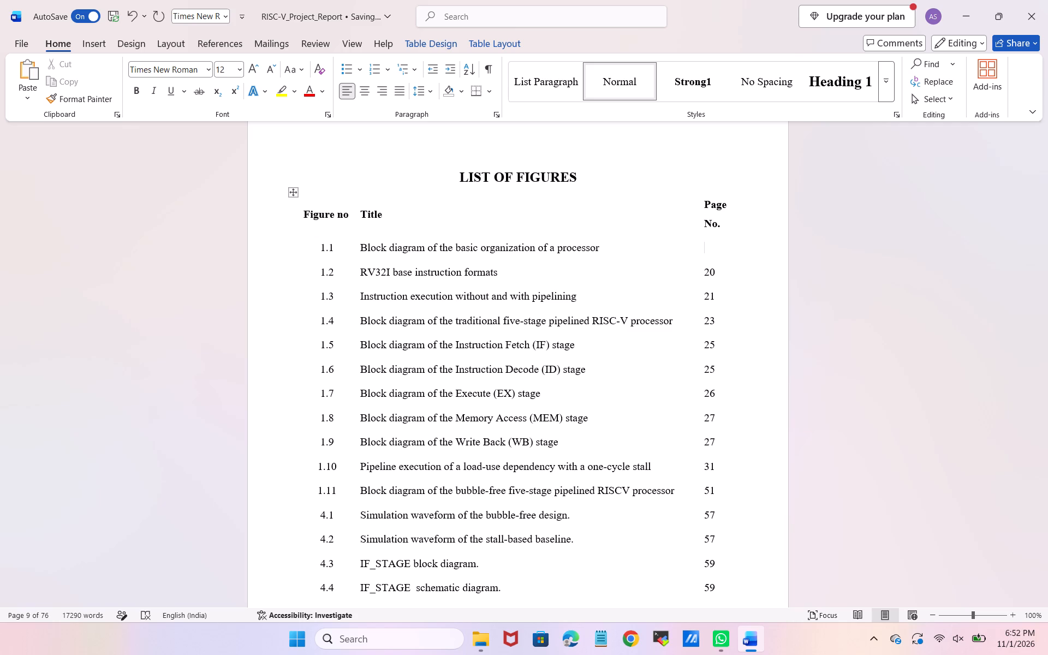
key(4)
Set the page number of figure 1.2 RV32I base instruction formats to 11 and of 1.3 Instruction execution without and with pipelining to 12.
key(Down)
key(Right)
key(BackSpace)
key(BackSpace)
text(11)
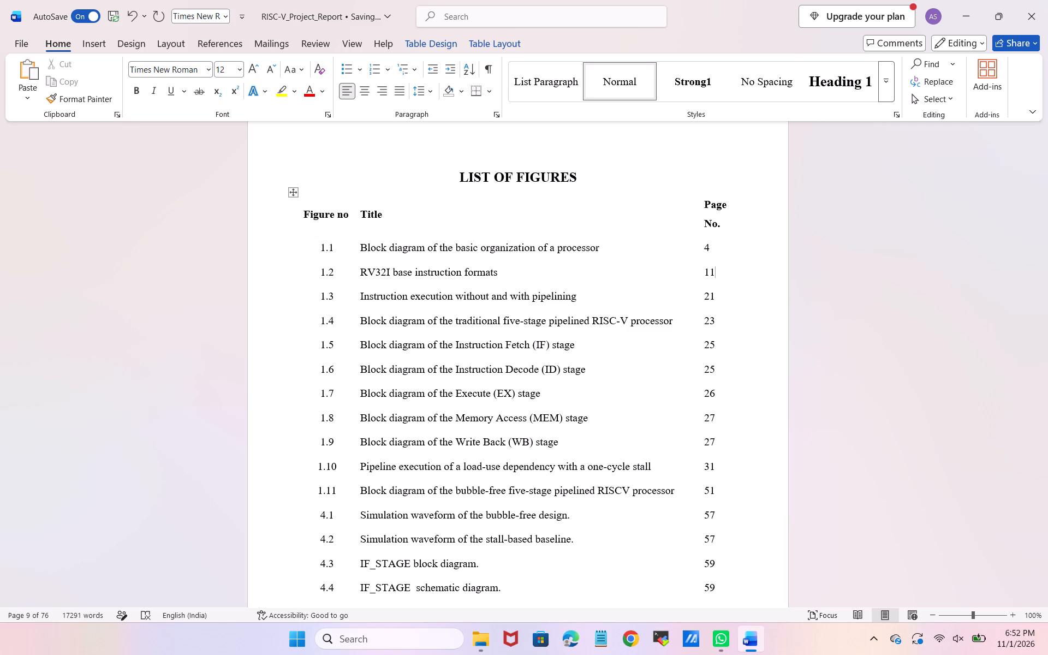
key(Down)
key(BackSpace)
key(BackSpace)
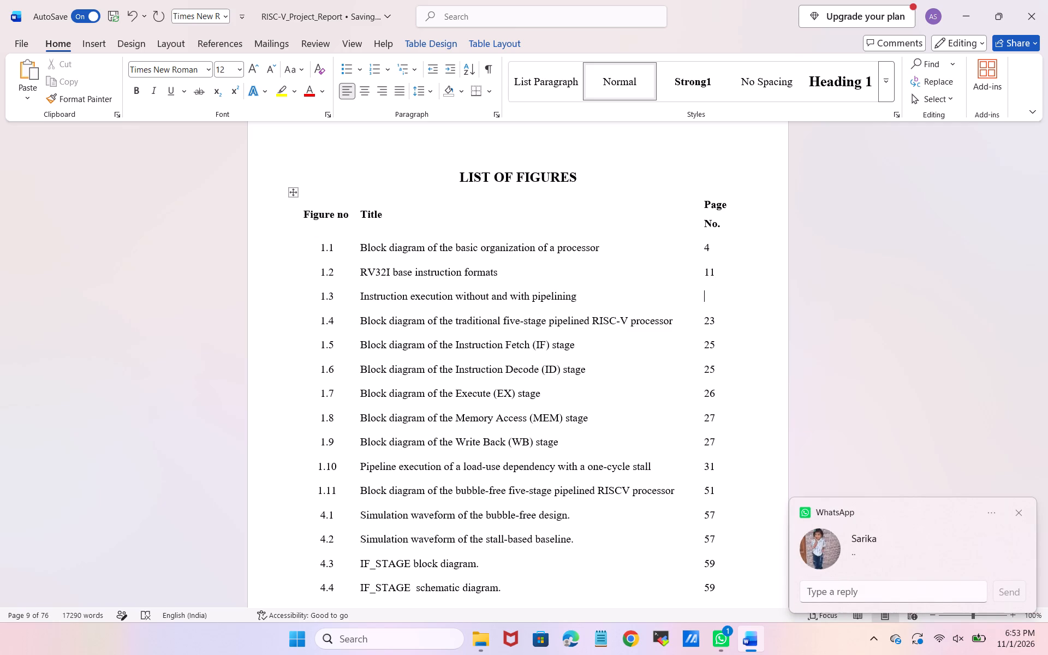
text(12)
Set the page number of figure 1.4, the traditional five-stage pipelined RISC-V processor, to 14 and of 1.5, the Instruction Fetch stage, to 16.
key(Down)
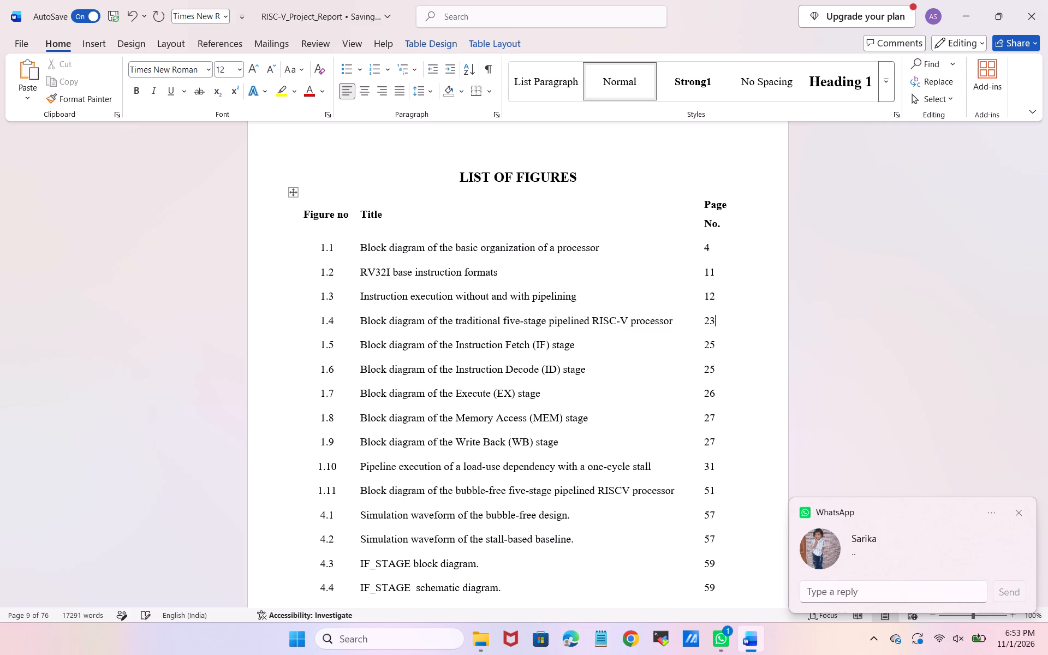
key(BackSpace)
key(BackSpace)
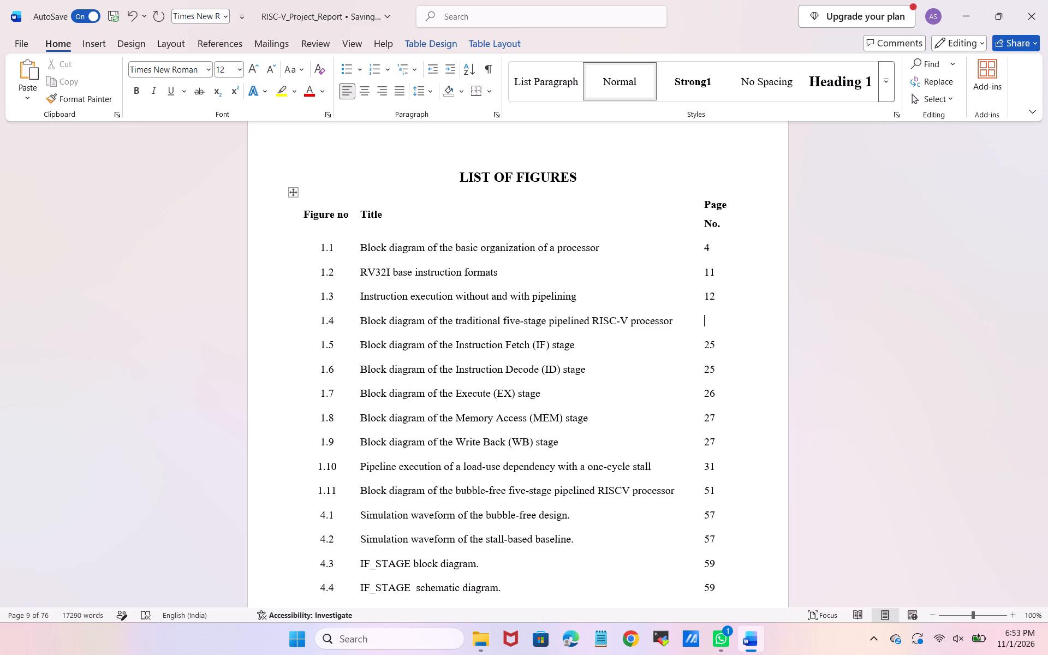
text(14)
key(Down)
key(BackSpace)
key(BackSpace)
text(16)
Set the page number of figure 1.6 Block diagram of the Instruction Decode (ID) stage to 16.
key(Down)
key(BackSpace)
key(BackSpace)
text(16)
Set the page number of figure 1.7, the Execute (EX) stage, to 17 and of 1.8, the Memory Access (MEM) stage, to 18.
key(Down)
key(BackSpace)
key(BackSpace)
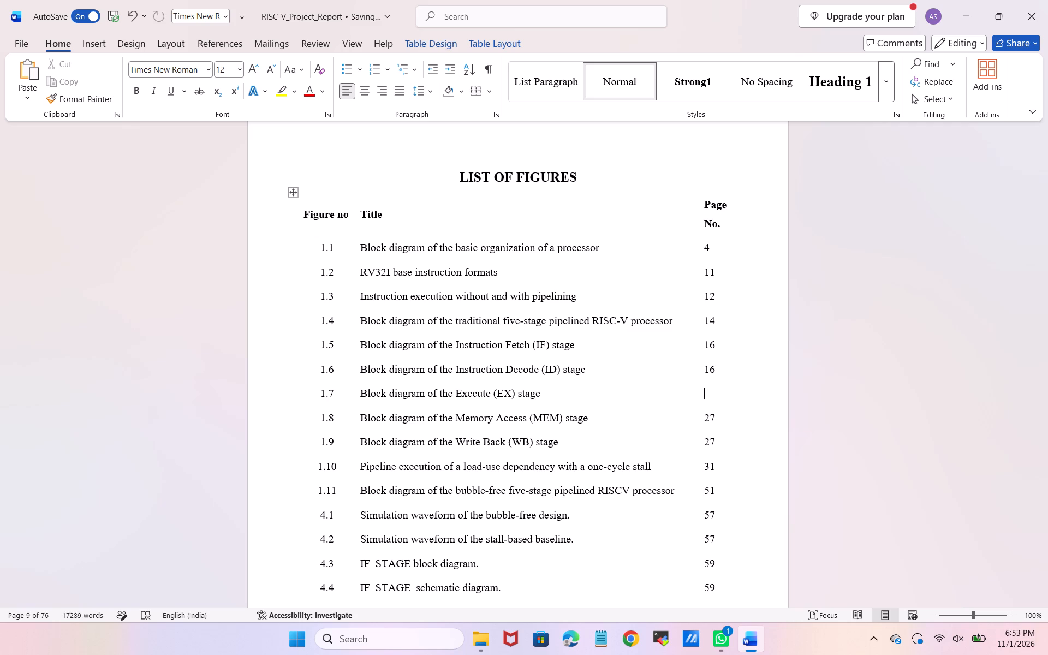
text(17)
key(Down)
key(BackSpace)
key(BackSpace)
text(18)
Set the page number of figure 1.9, the Write Back (WB) stage, to 18 and of 1.10, the load-use dependency pipeline execution, to 22.
key(Down)
key(BackSpace)
key(BackSpace)
text(15)
key(BackSpace)
key(8)
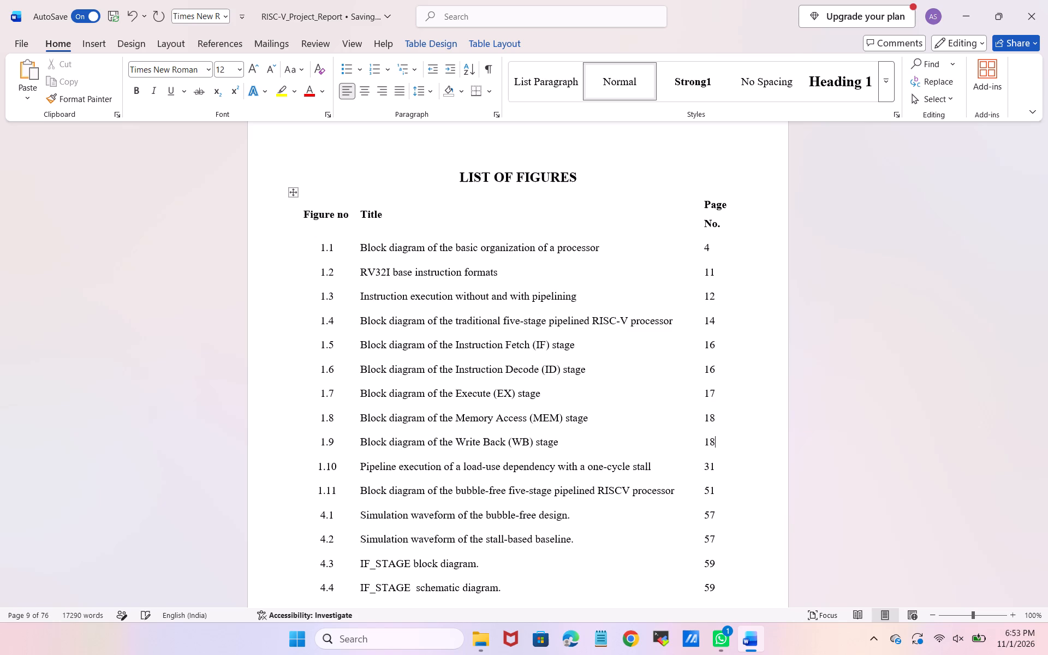
key(Down)
key(BackSpace)
key(BackSpace)
text(22)
Clear the page number of figure 1.11 Block diagram of the bubble-free five-stage pipelined RISCV processor.
key(Down)
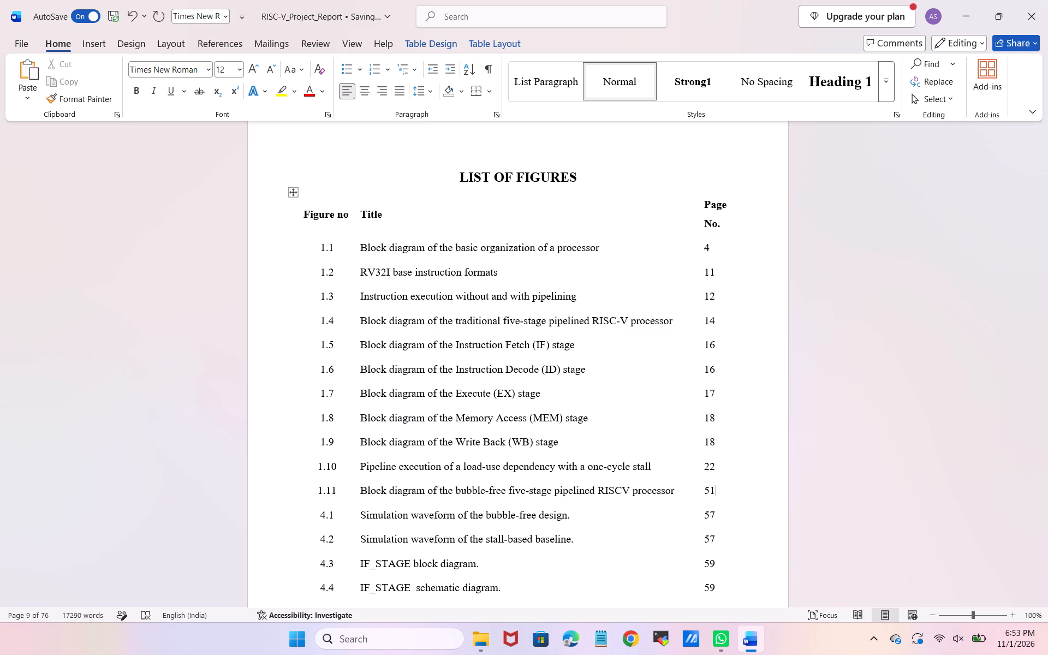
key(BackSpace)
key(BackSpace)
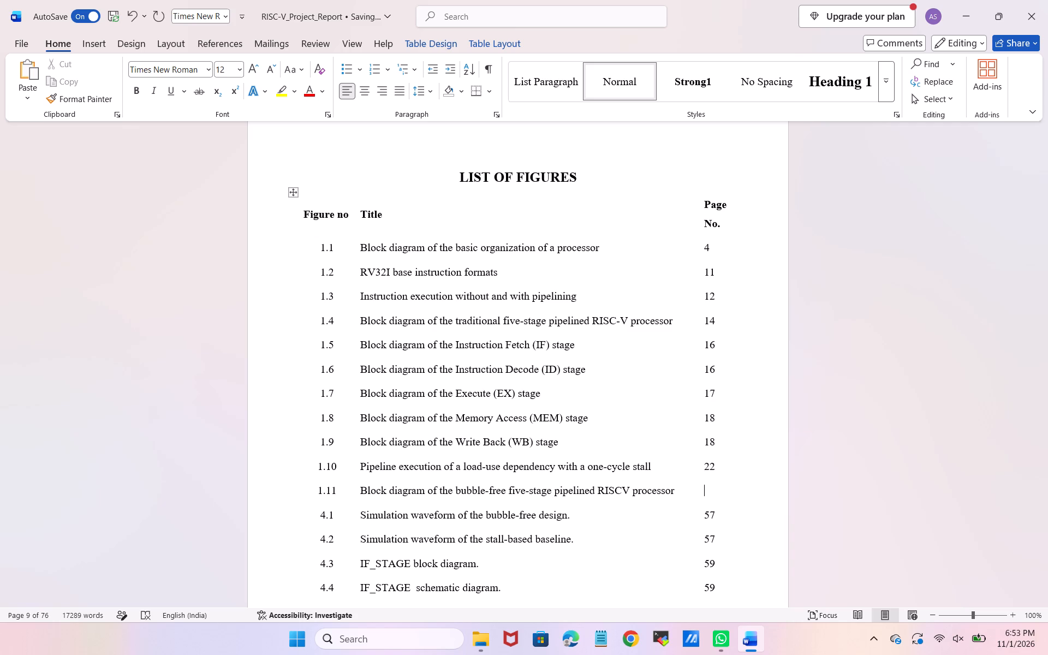
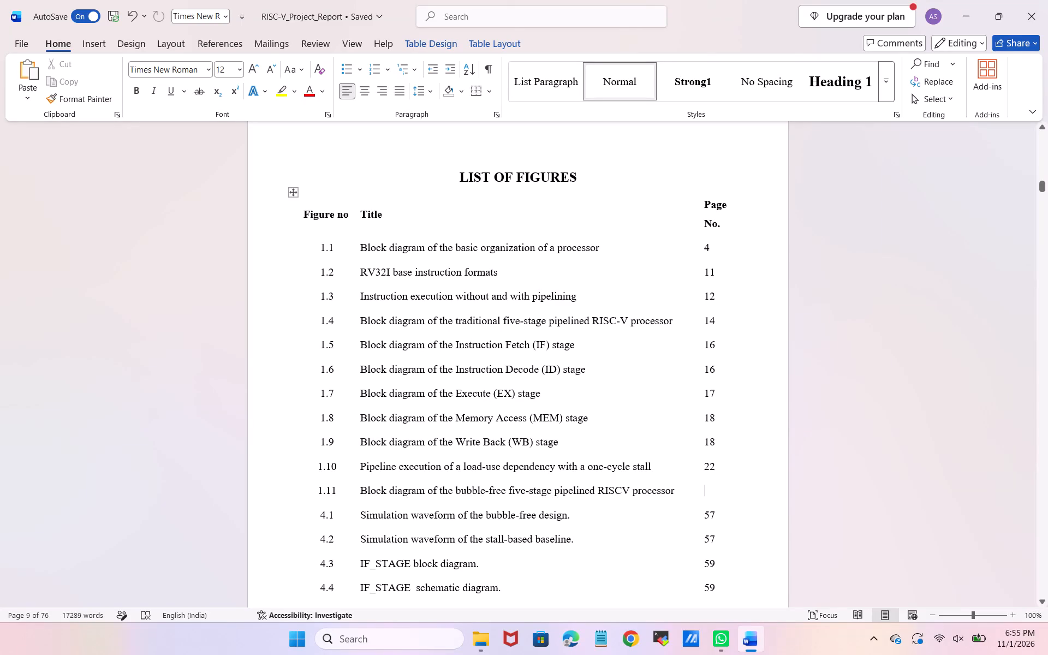
Renumber the figure entry for the bubble-free five-stage pipelined RISCV processor as 3.1 and set its page number to 42.
click(330, 490)
key(BackSpace)
key(BackSpace)
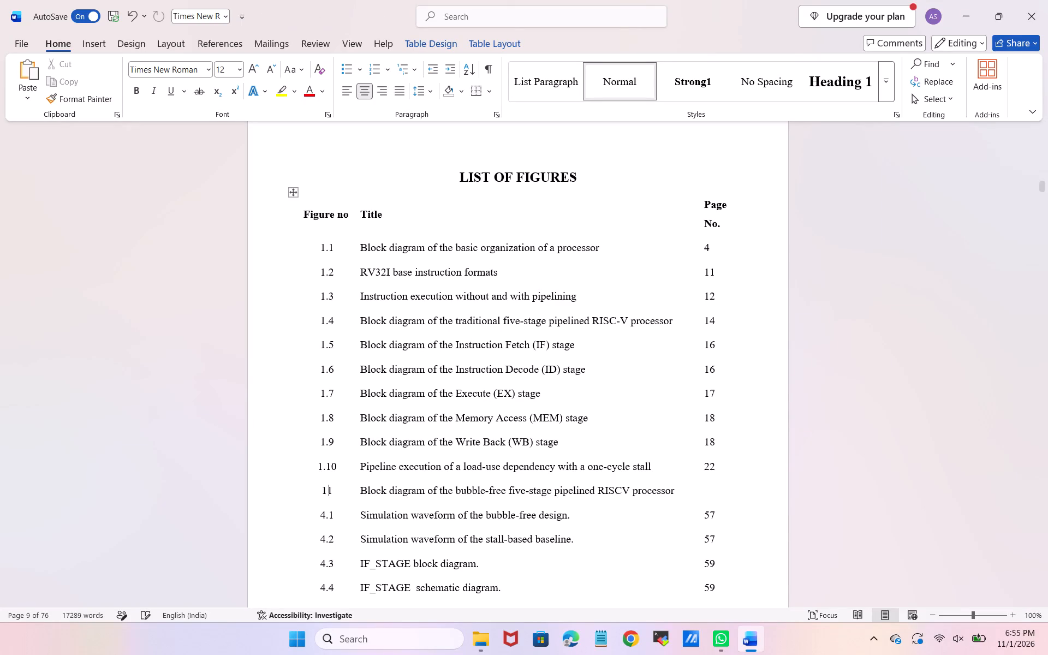
key(BackSpace)
key(3)
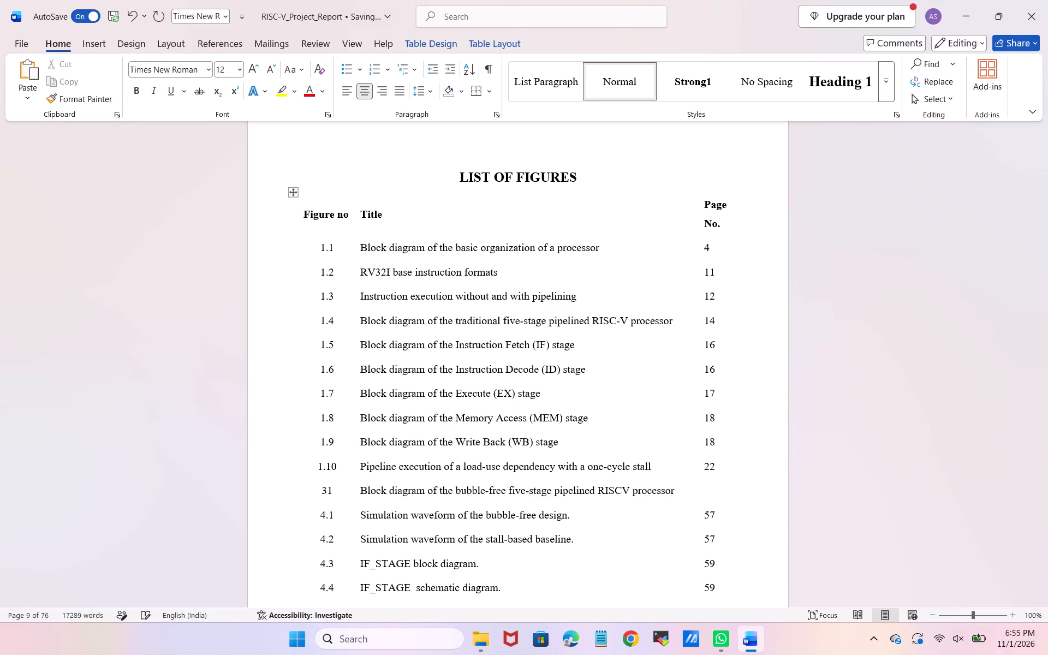
key(period)
click(712, 488)
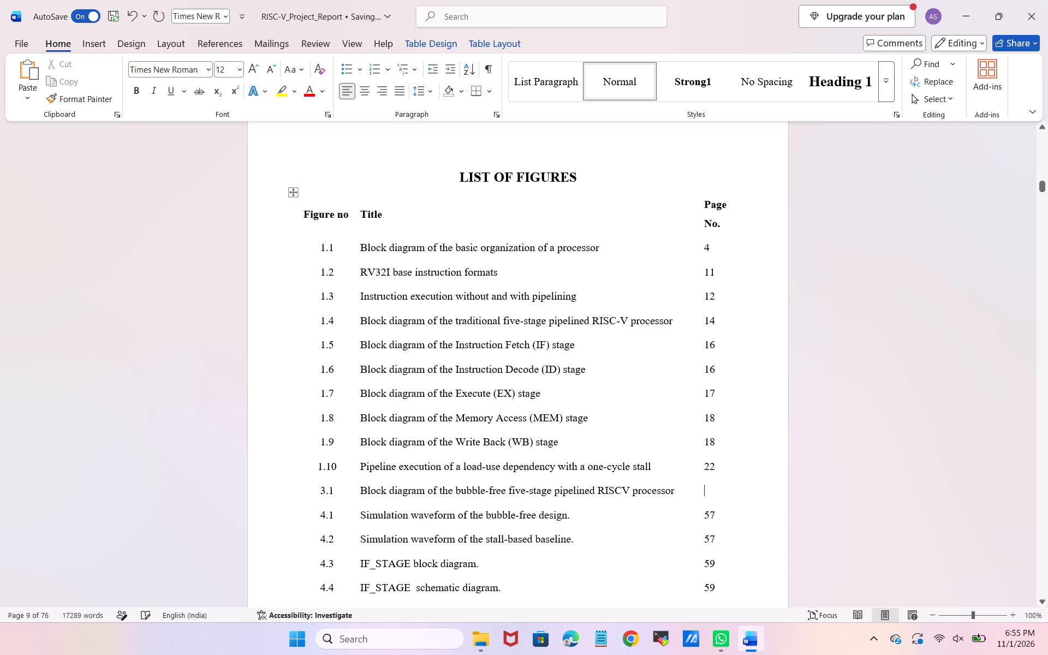
text(42)
Set the page number of figure 4.1, the bubble-free design waveform, to 48 and of 4.2, the stall-based baseline waveform, to 49.
key(Down)
key(BackSpace)
key(BackSpace)
text(48)
key(Down)
key(BackSpace)
key(BackSpace)
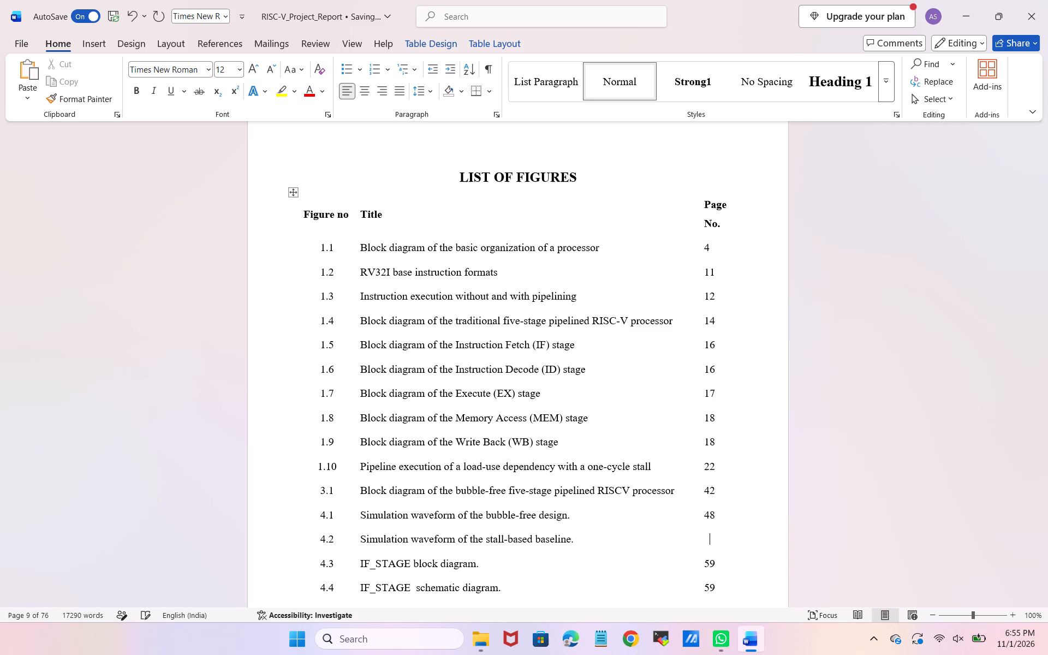
text(49)
Set the page number of figure 4.3 IF_STAGE block diagram to 51 and of 4.4 IF_STAGE schematic diagram to 52.
key(Down)
key(BackSpace)
key(BackSpace)
text(51)
key(Down)
key(BackSpace)
key(BackSpace)
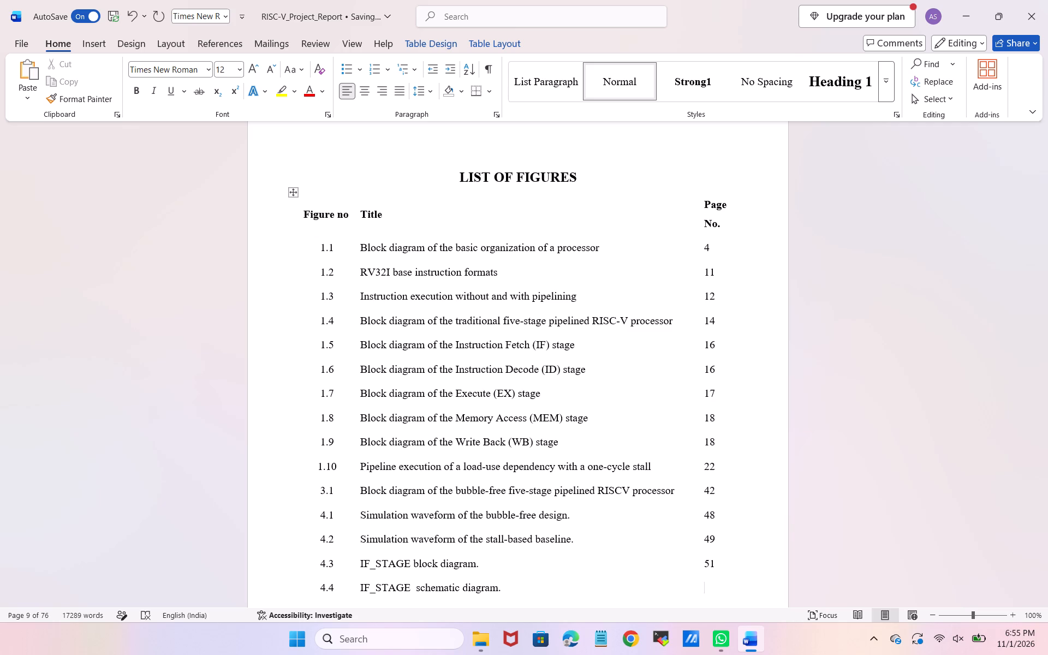
text(52)
Set the page numbers of figures 4.5 and 4.6, the IF_ID_STAGE block and schematic diagrams, to 52.
key(Down)
key(BackSpace)
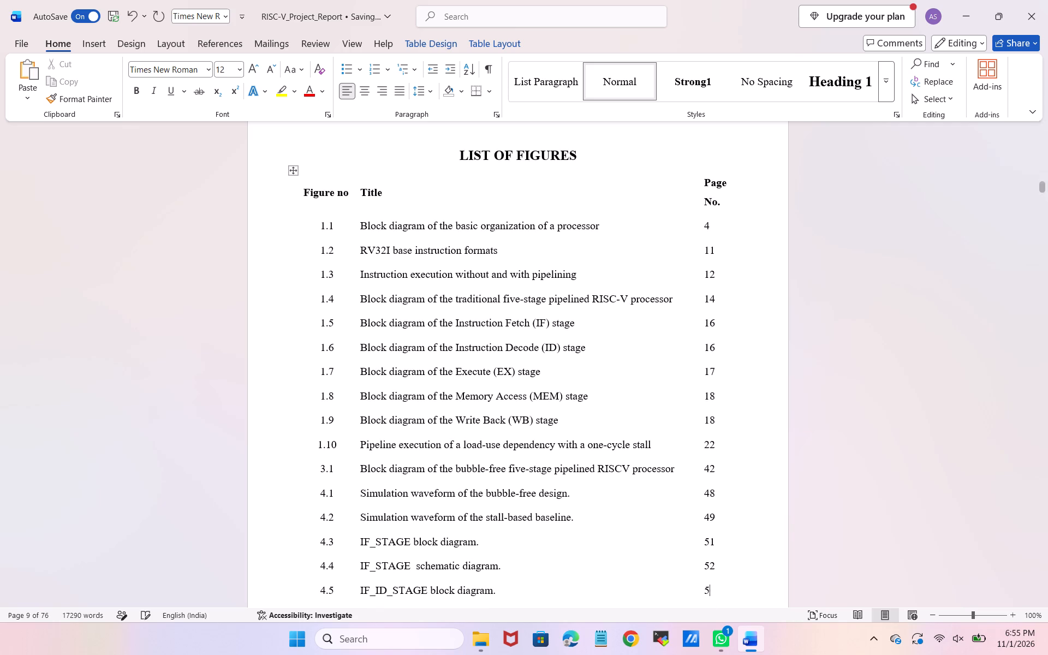
key(BackSpace)
key(5)
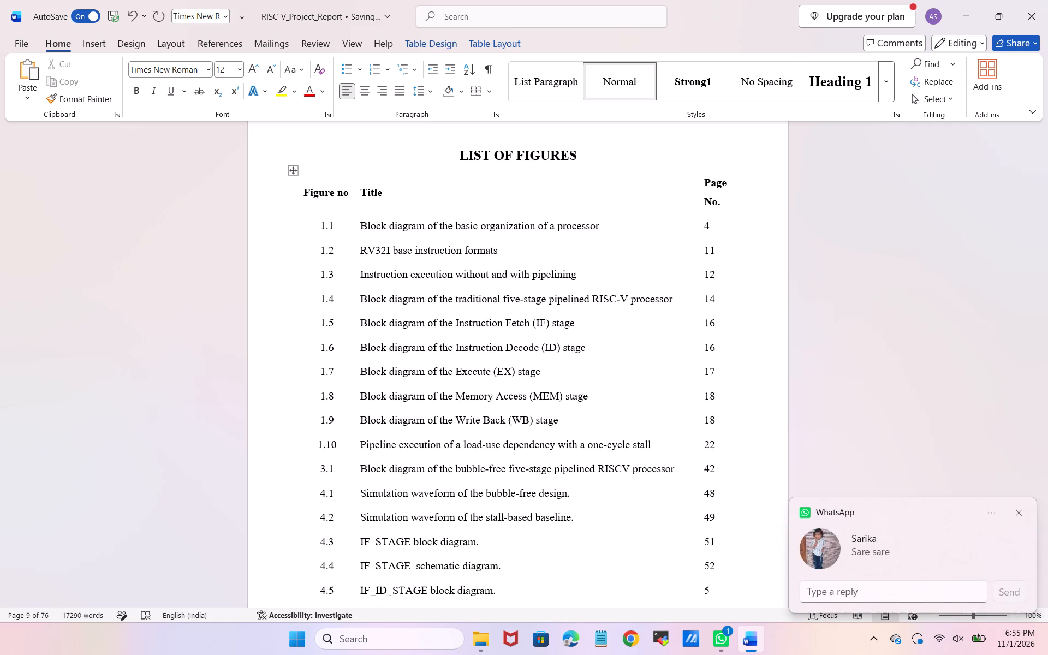
key(2)
key(Down)
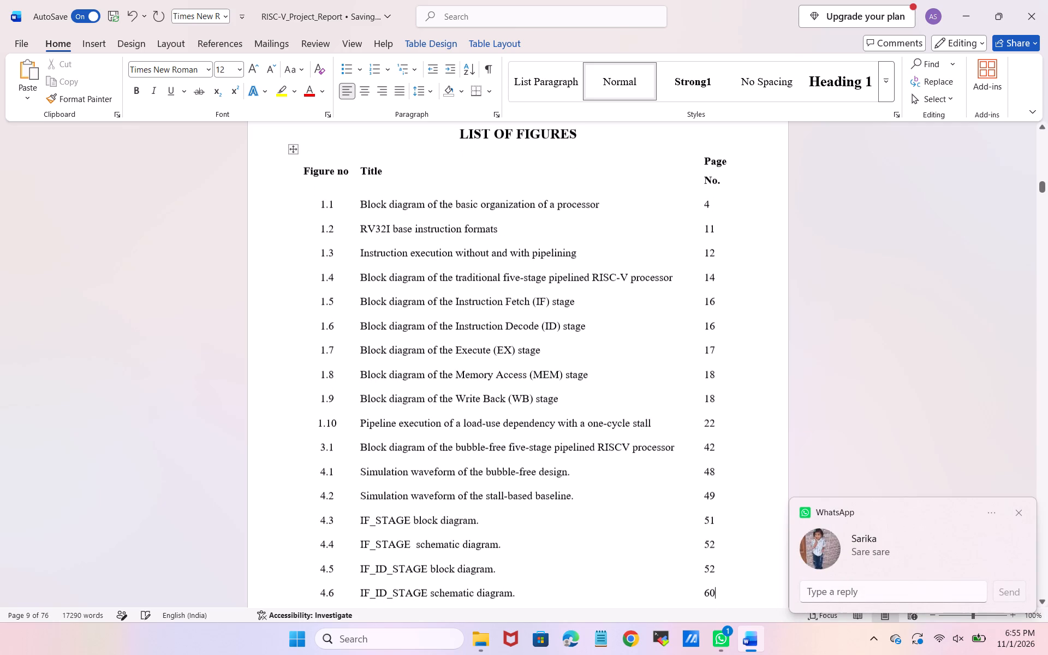
key(BackSpace)
key(BackSpace)
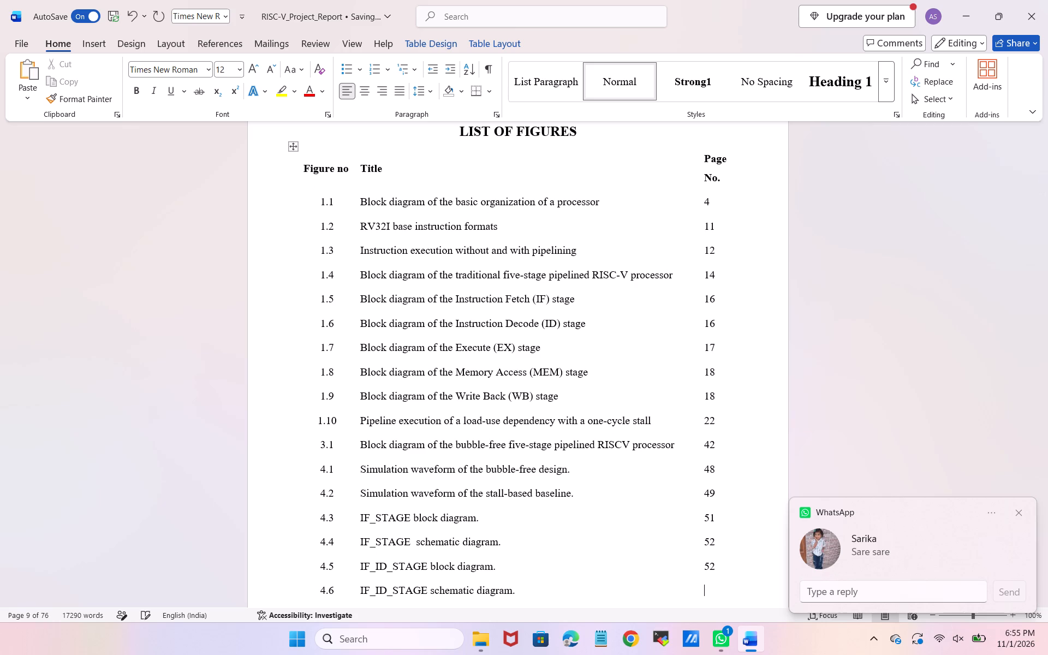
text(52)
Set the page numbers of figures 4.7 Address generator block diagram, 4.8 ID_STAGE schematic and 4.9 Address generator schematic diagram to 53.
key(Down)
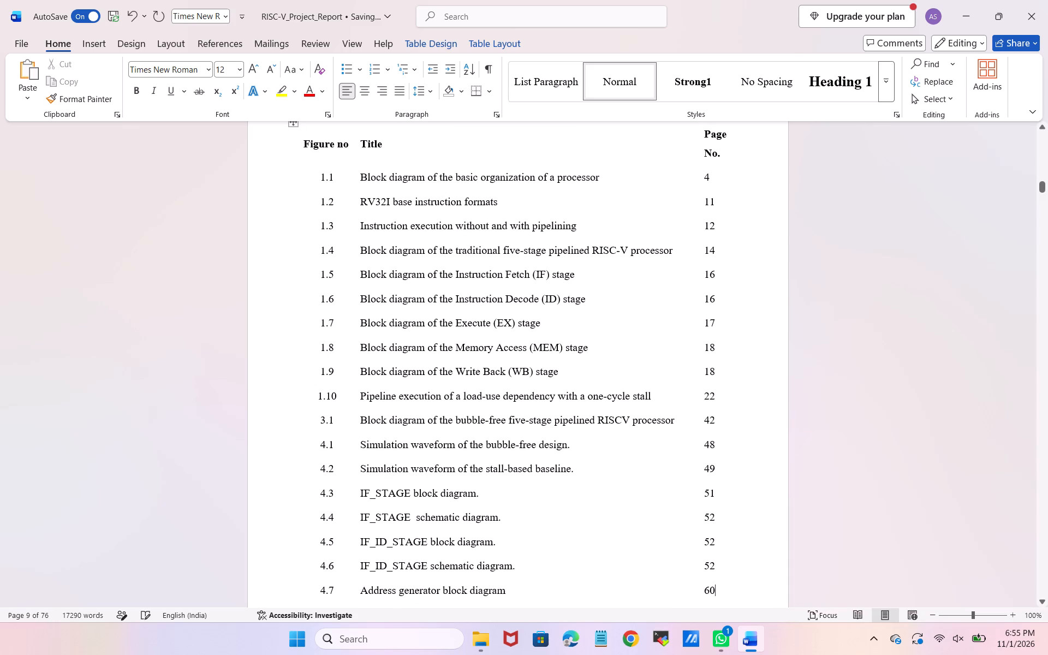
key(BackSpace)
key(BackSpace)
text(53)
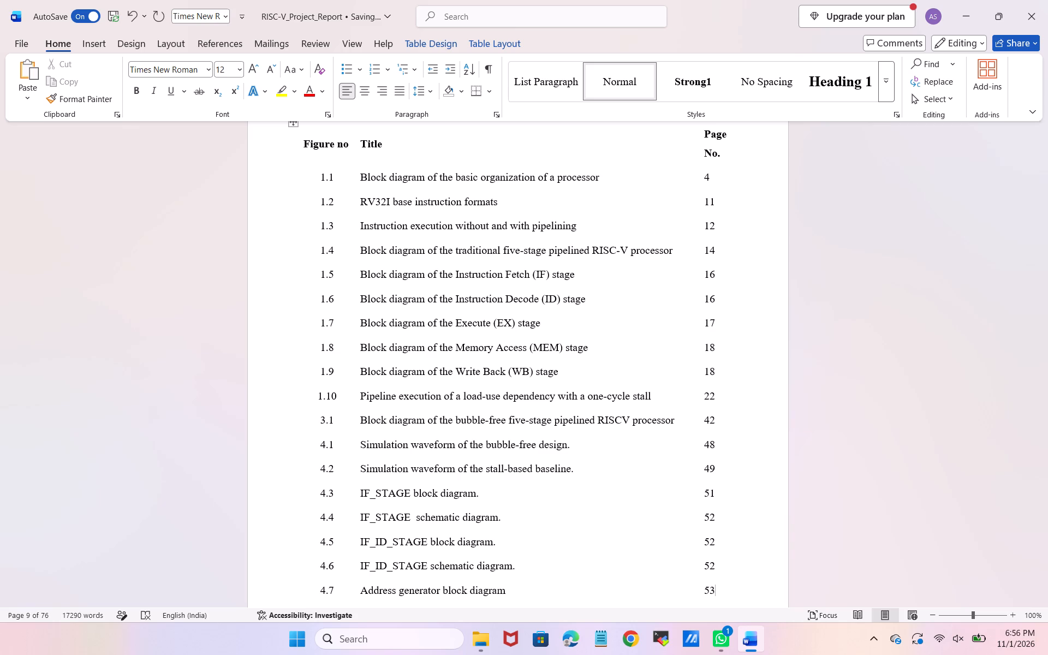
key(Down)
key(BackSpace)
key(BackSpace)
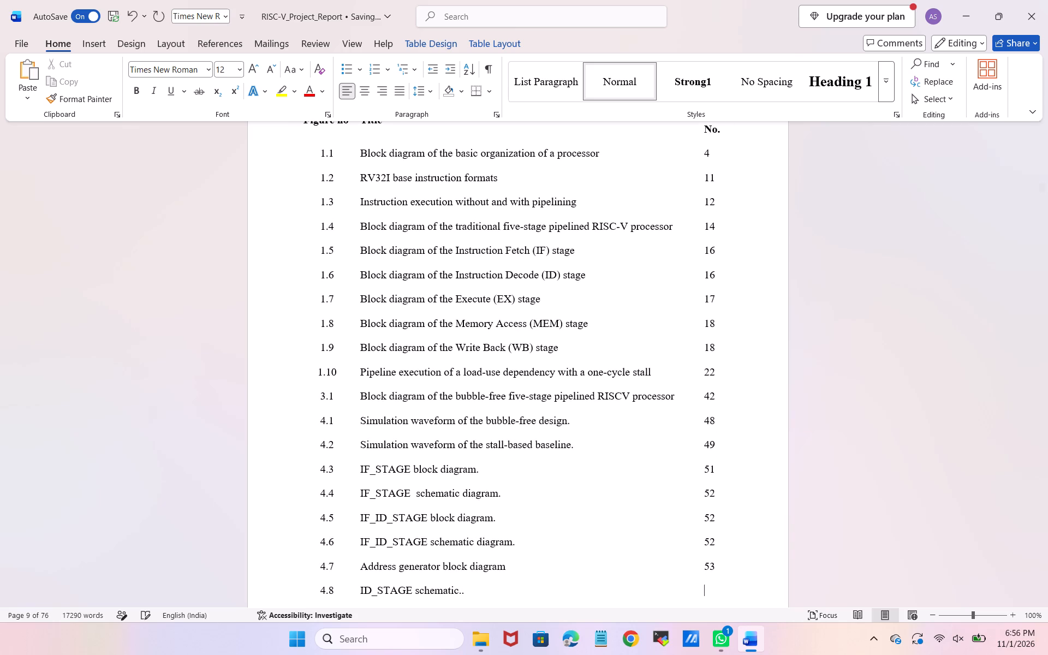
text(53)
key(Down)
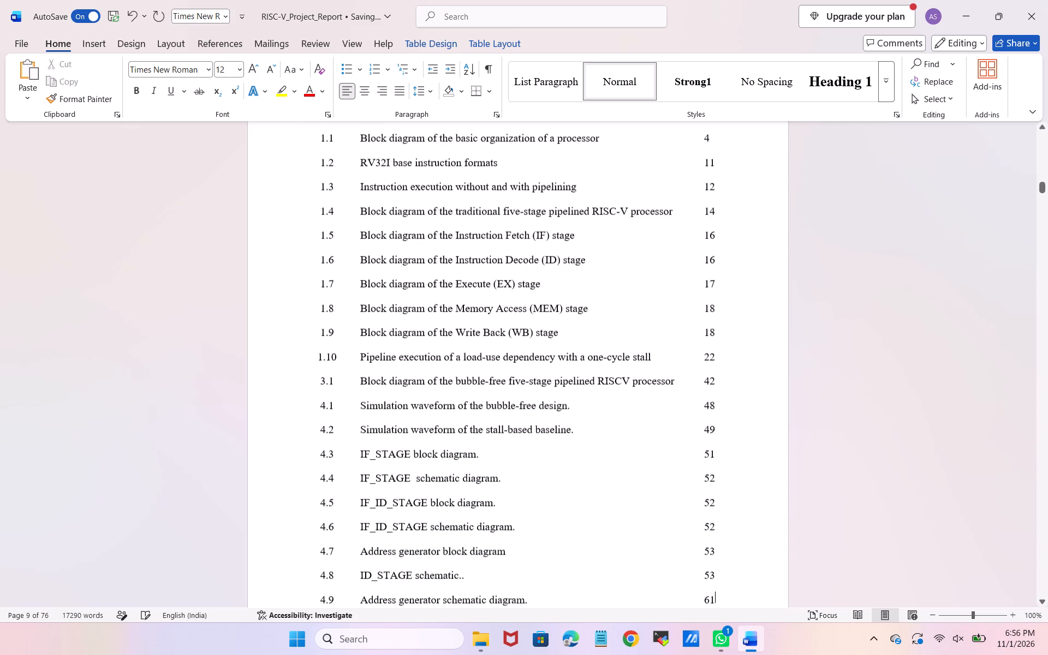
key(BackSpace)
key(BackSpace)
text(53)
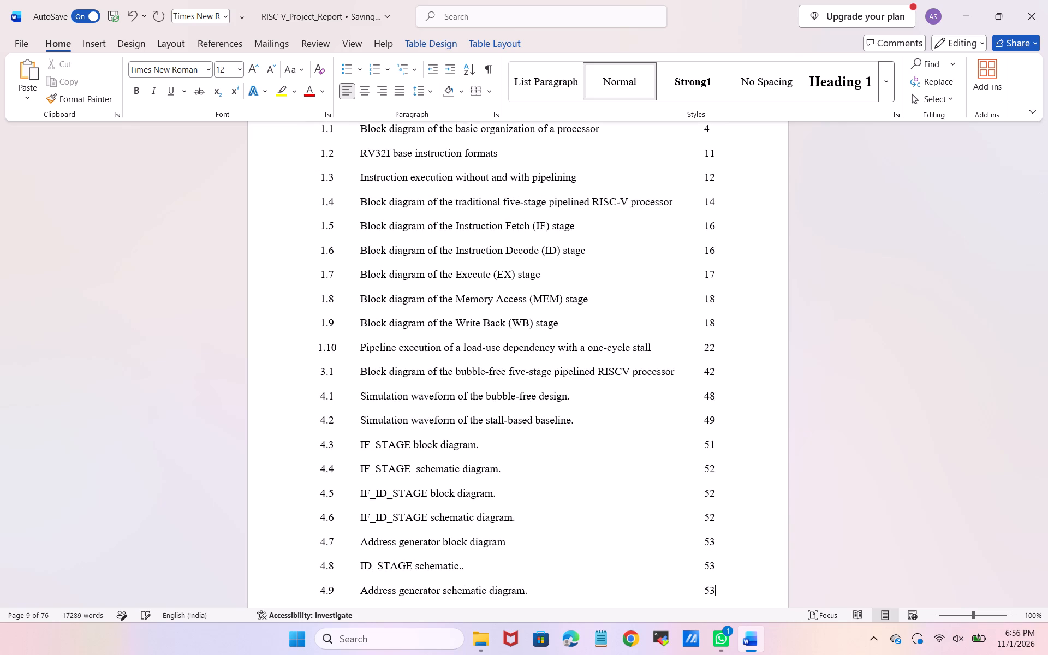
Set the page numbers of figures 4.10 ID_EX_STAGE block diagram and 4.11 EX_STAGE block diagram to 53.
key(Down)
key(BackSpace)
key(BackSpace)
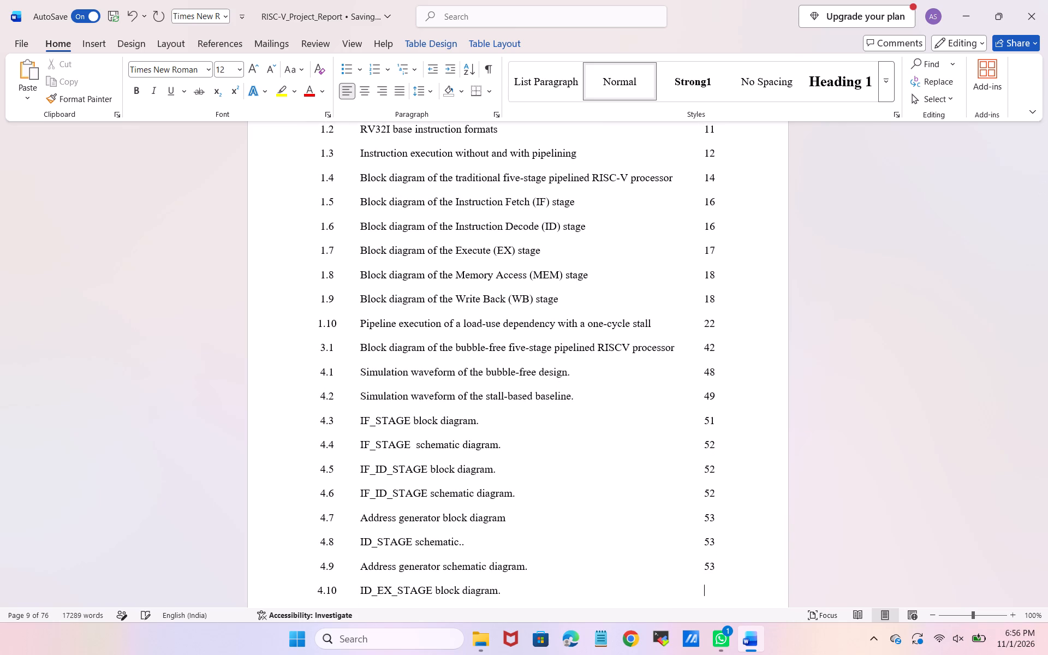
text(53)
key(Down)
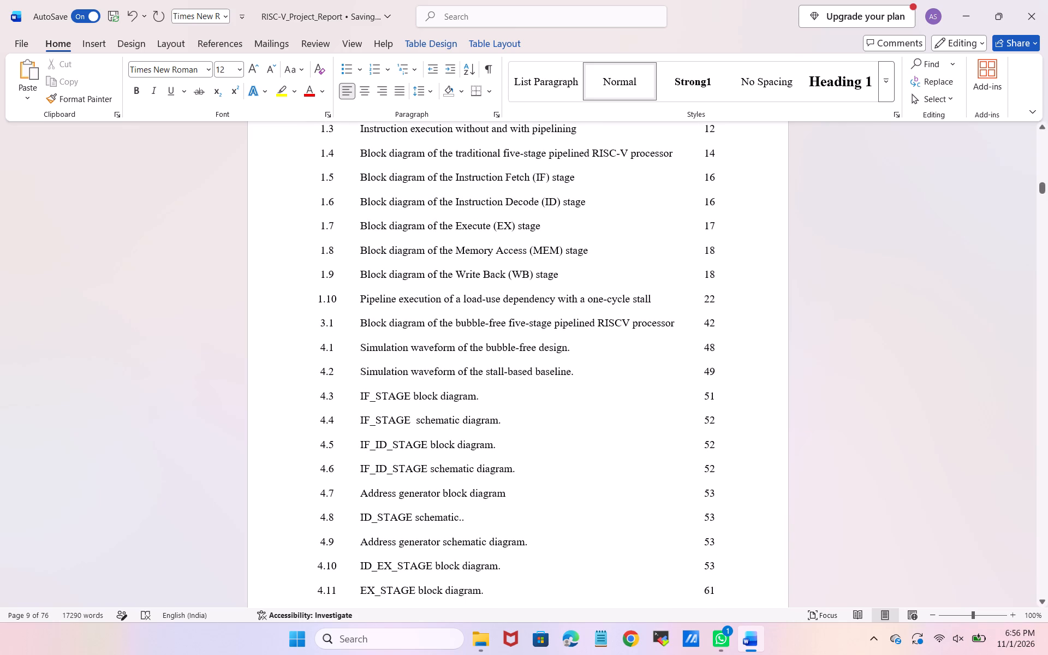
key(BackSpace)
key(BackSpace)
text(53)
Set the page numbers of figures 4.12 EX_STAGE schematic diagram and 4.13 EX_MEM_STAGE block diagram to 54.
key(Down)
key(BackSpace)
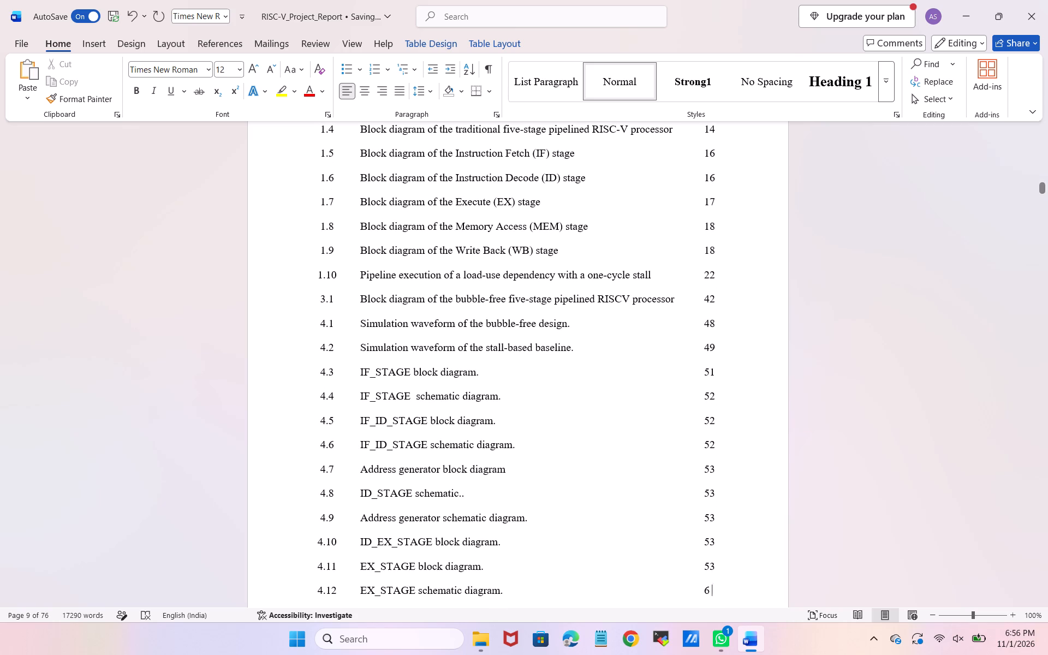
key(BackSpace)
text(54)
key(Down)
key(BackSpace)
key(BackSpace)
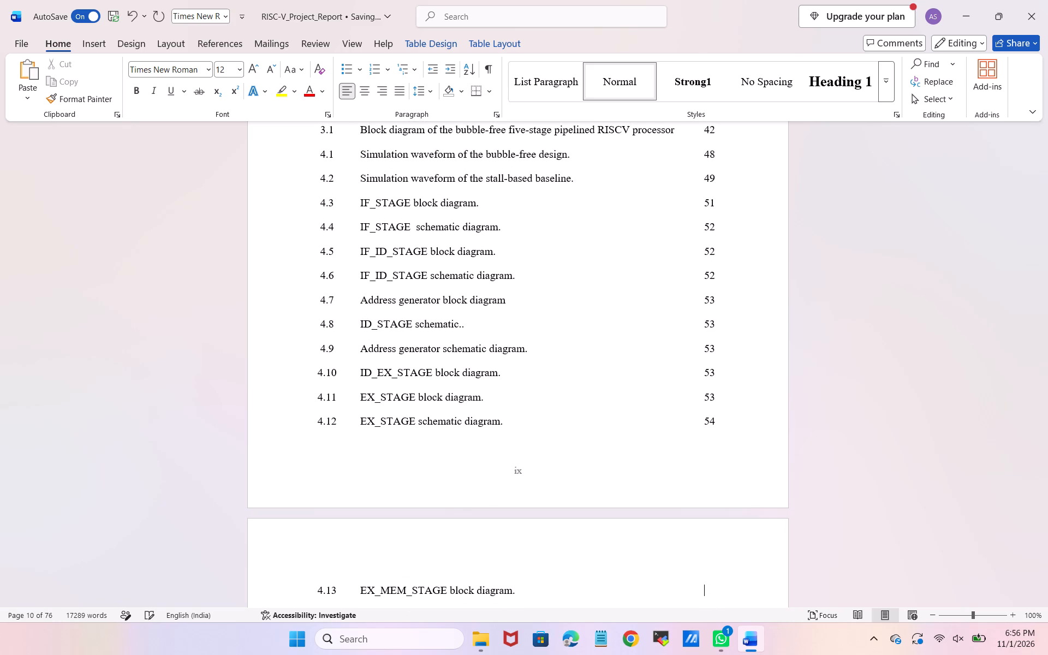
text(54)
Set the page numbers of figures 4.14 and 4.15, the MEM_STAGE block and schematic diagrams, to 54.
key(Down)
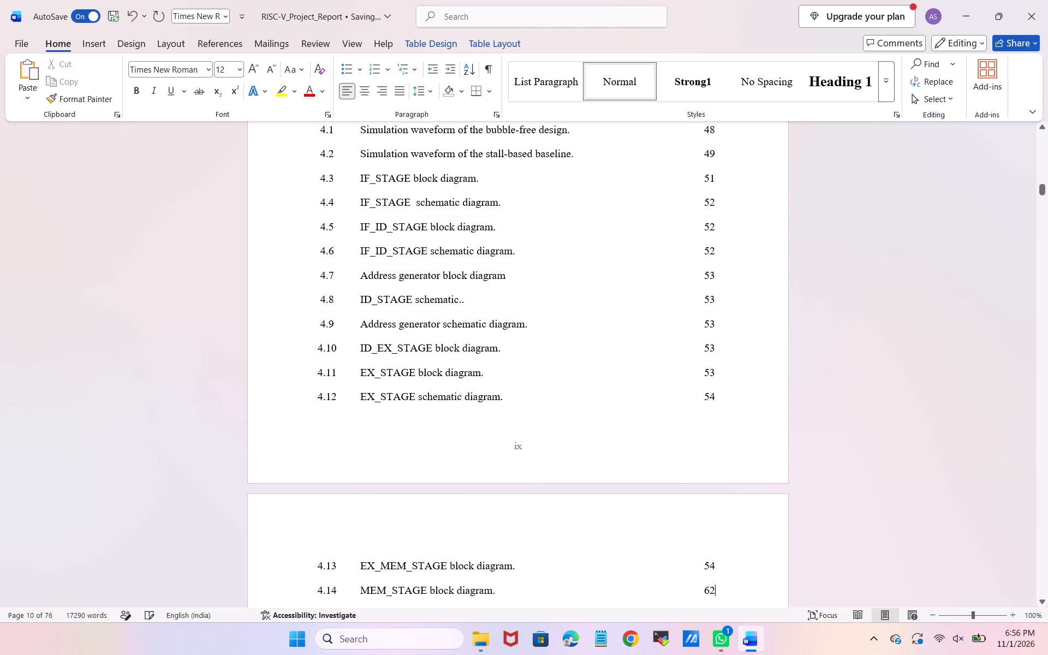
key(BackSpace)
key(BackSpace)
text(54)
key(Down)
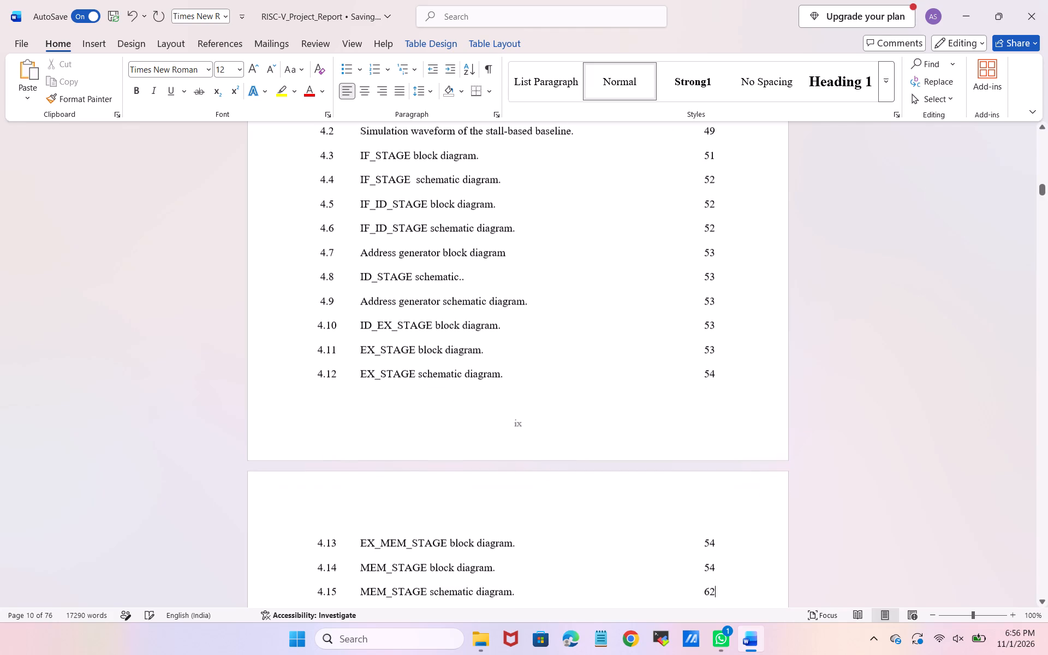
key(Down)
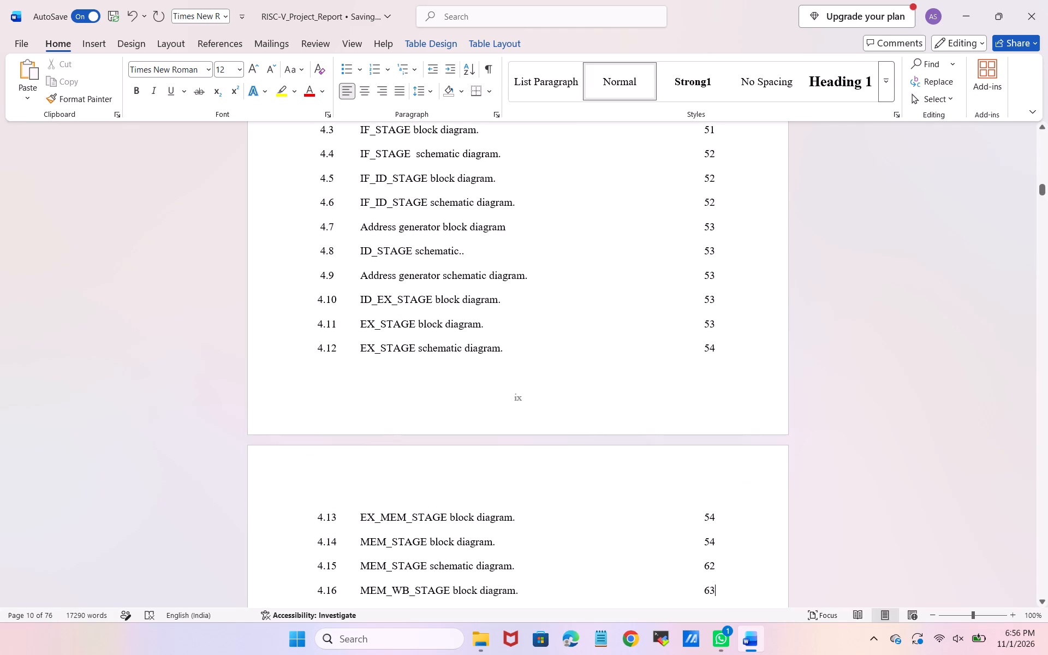
key(Up)
key(BackSpace)
key(BackSpace)
text(54)
Set the page numbers of figures 4.16 and 4.17, the MEM_WB_STAGE block and schematic diagrams, to 55.
key(Down)
key(BackSpace)
key(BackSpace)
text(54)
key(BackSpace)
key(5)
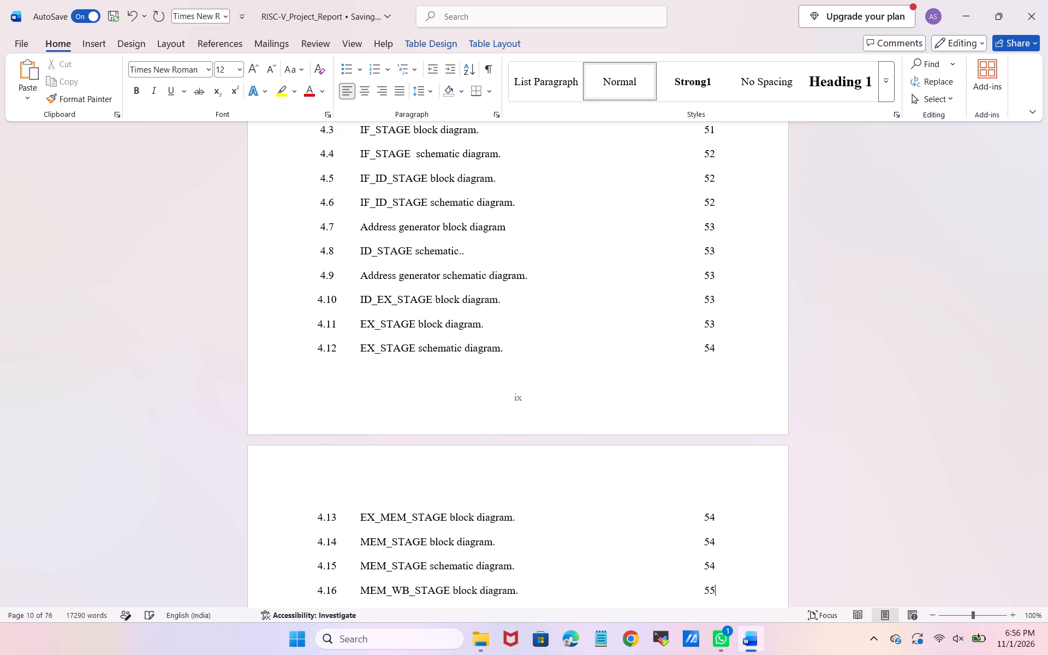
key(Down)
key(BackSpace)
key(BackSpace)
text(55)
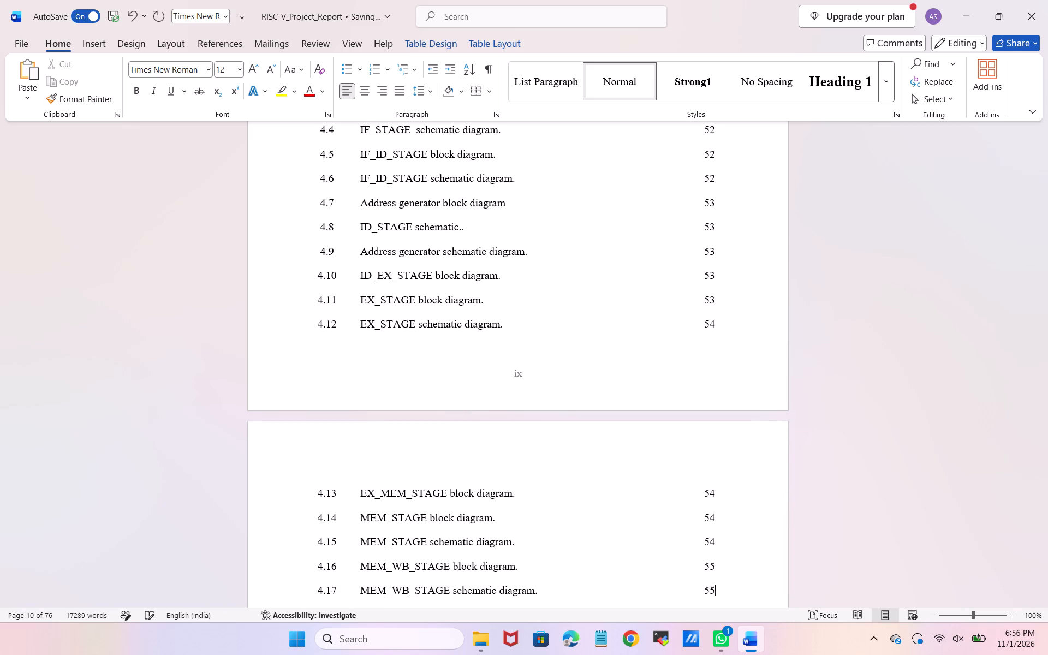
Set the page numbers of figures 4.18 and 4.19, the WB_STAGE block and schematic diagrams, to 55.
key(Down)
key(BackSpace)
key(BackSpace)
text(55)
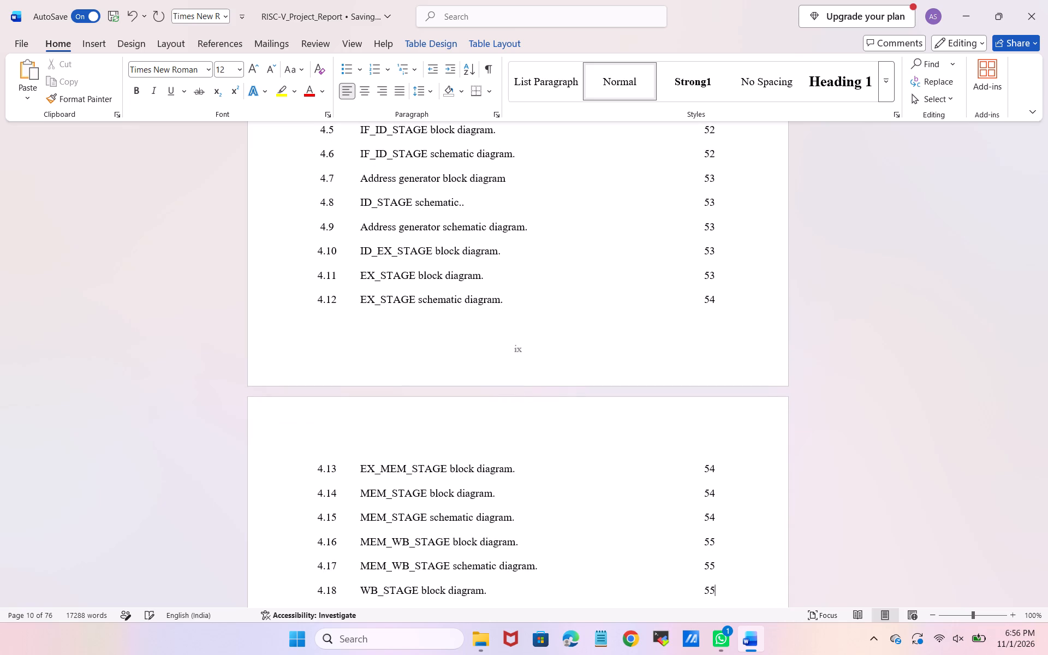
key(Down)
key(BackSpace)
key(BackSpace)
text(55)
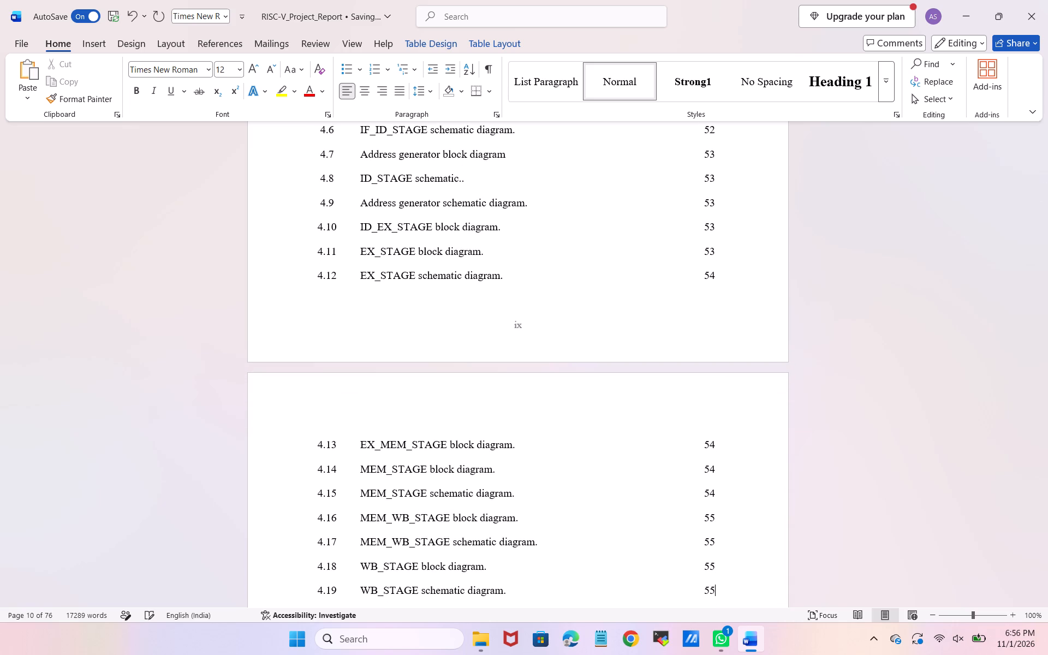
Set the page numbers of figures 4.20 and 4.21, the Forwarding unit block and schematic diagrams, to 56.
key(Down)
key(BackSpace)
key(BackSpace)
text(55)
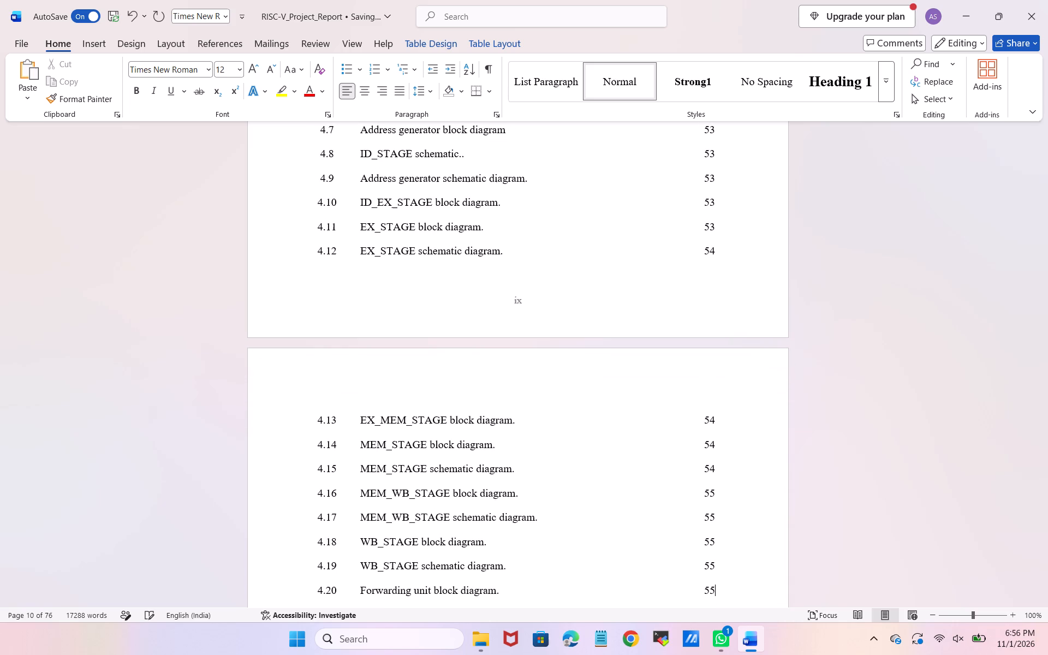
key(BackSpace)
key(BackSpace)
text(56)
key(Down)
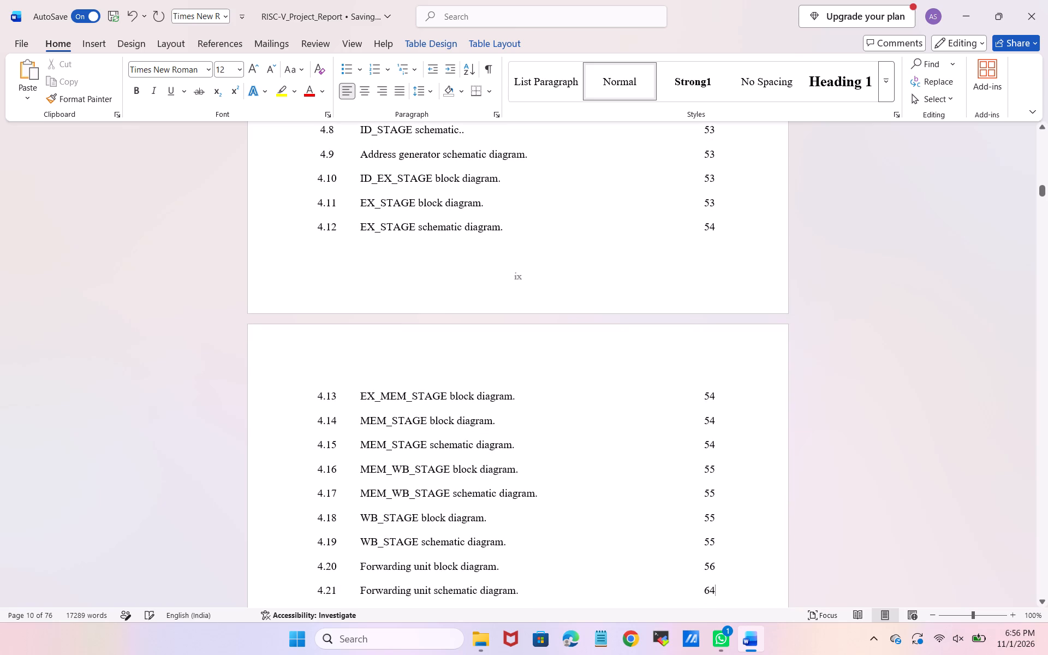
key(BackSpace)
key(BackSpace)
text(56)
Set the page numbers of figures 4.22 and 4.23, the HDU block and schematic diagrams, to 56.
key(Down)
key(BackSpace)
key(BackSpace)
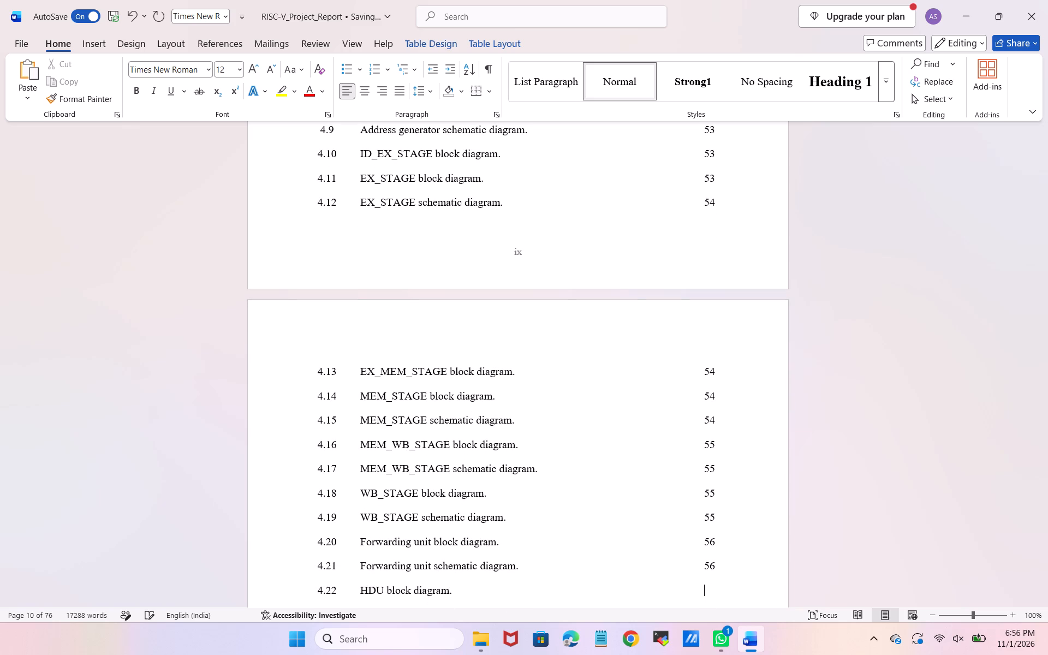
text(56)
key(Down)
key(BackSpace)
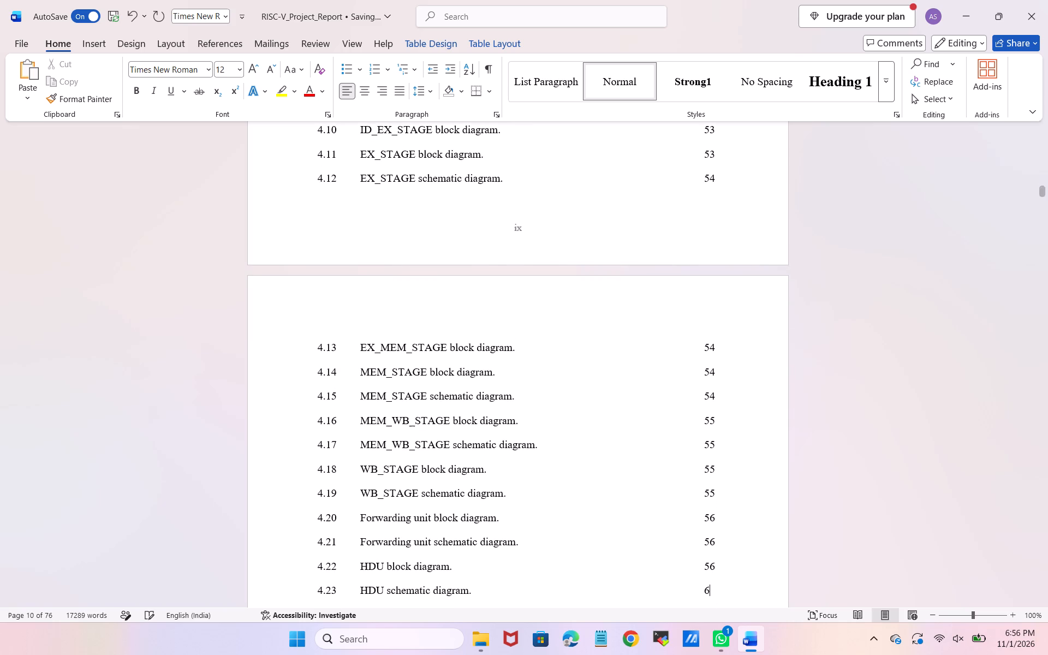
key(BackSpace)
text(56)
Set the page numbers of figures 4.24 and 4.25, the BMCU block and schematic diagrams, to 57.
key(Down)
key(BackSpace)
key(BackSpace)
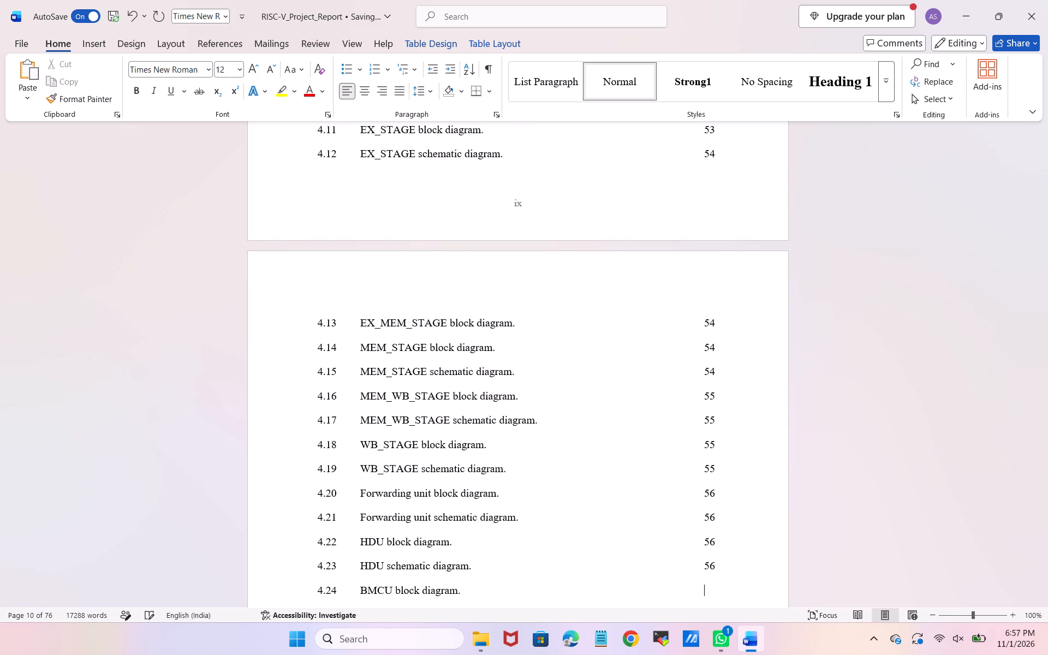
text(57)
key(Down)
key(BackSpace)
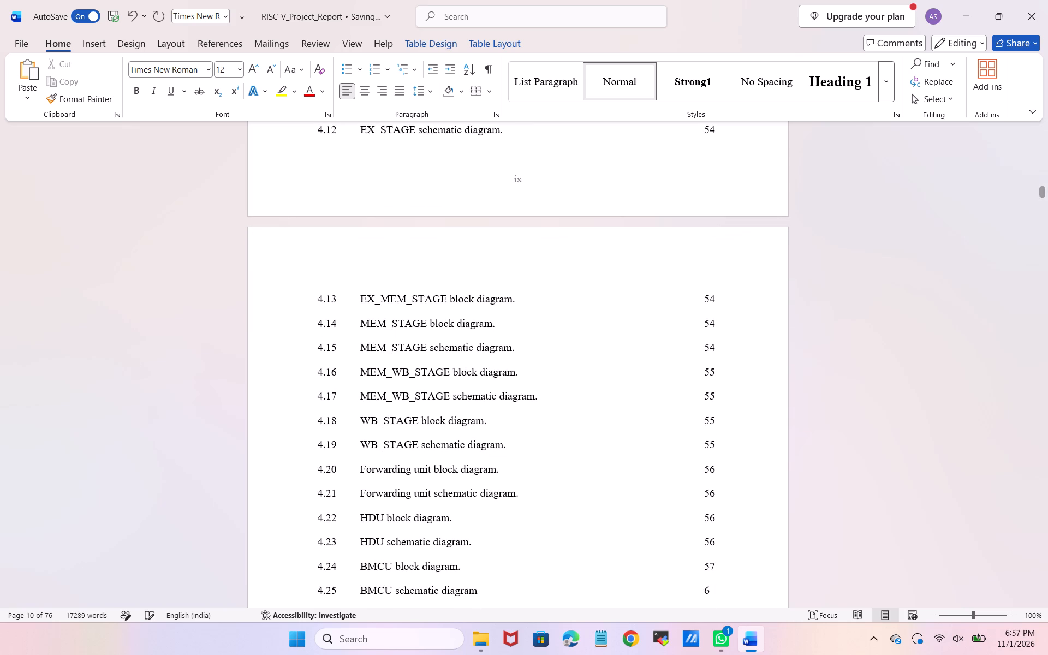
key(BackSpace)
text(57)
Set the page number of figure 4.26, power summary after synthesis, to 57 and figure 4.27, power summary after implementation, to 58.
key(Down)
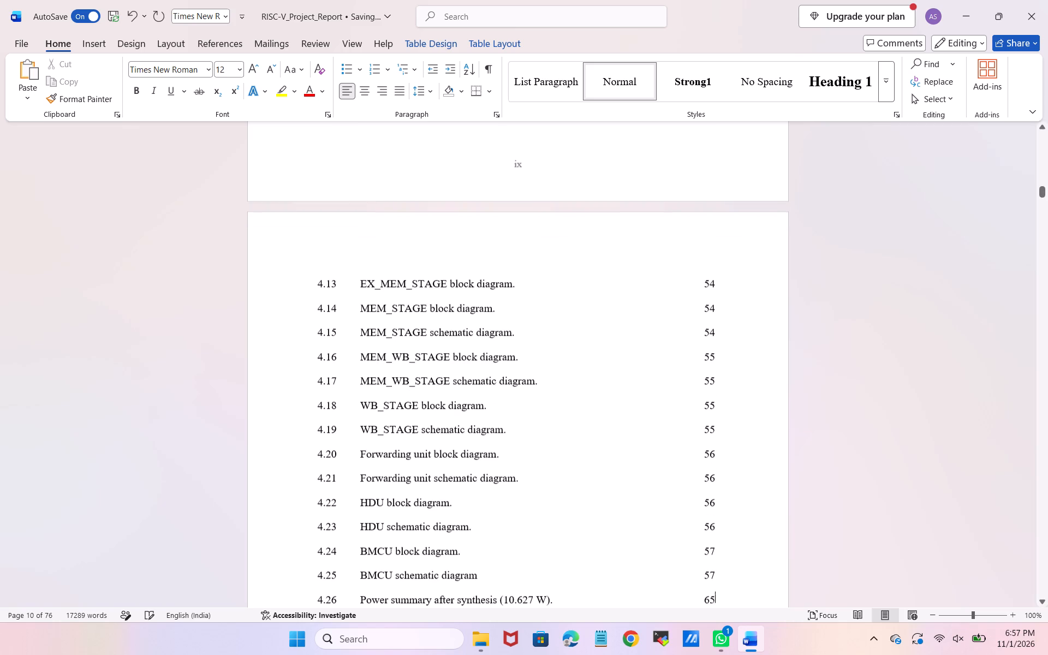
key(BackSpace)
key(BackSpace)
text(57)
key(Down)
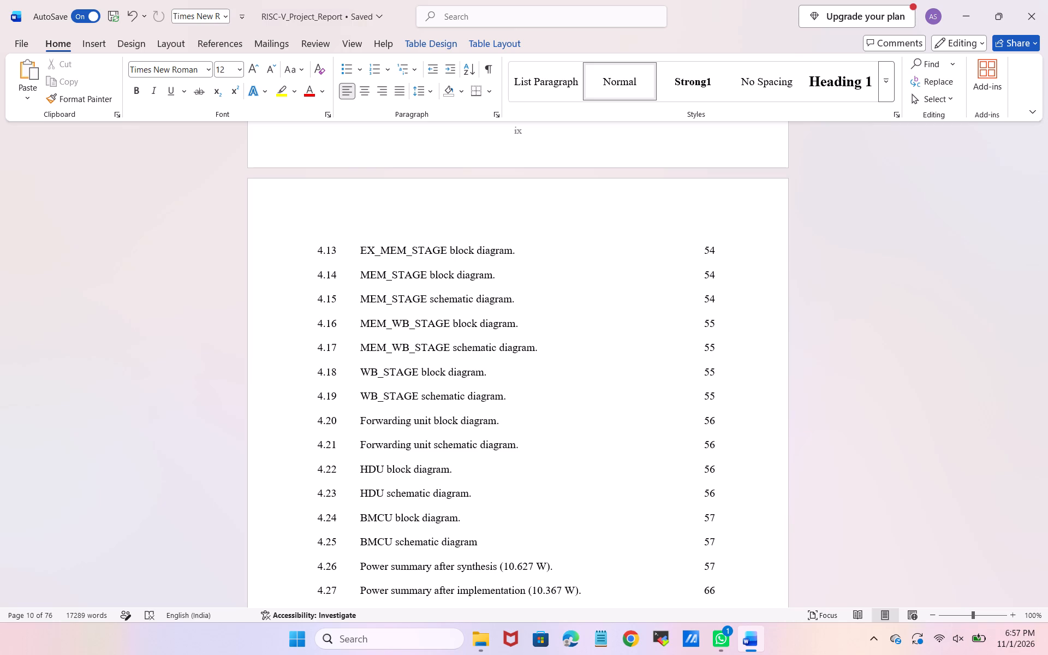
key(BackSpace)
key(BackSpace)
text(58)
Save the project report with the updated List of Figures.
key(Down)
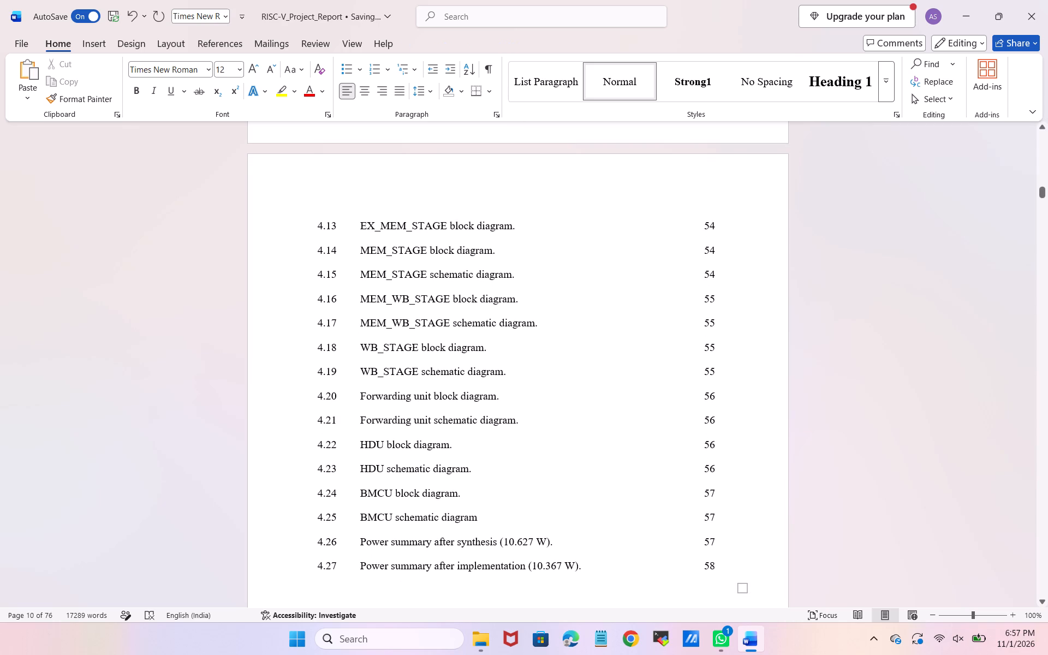
key(Down)
key(Down)
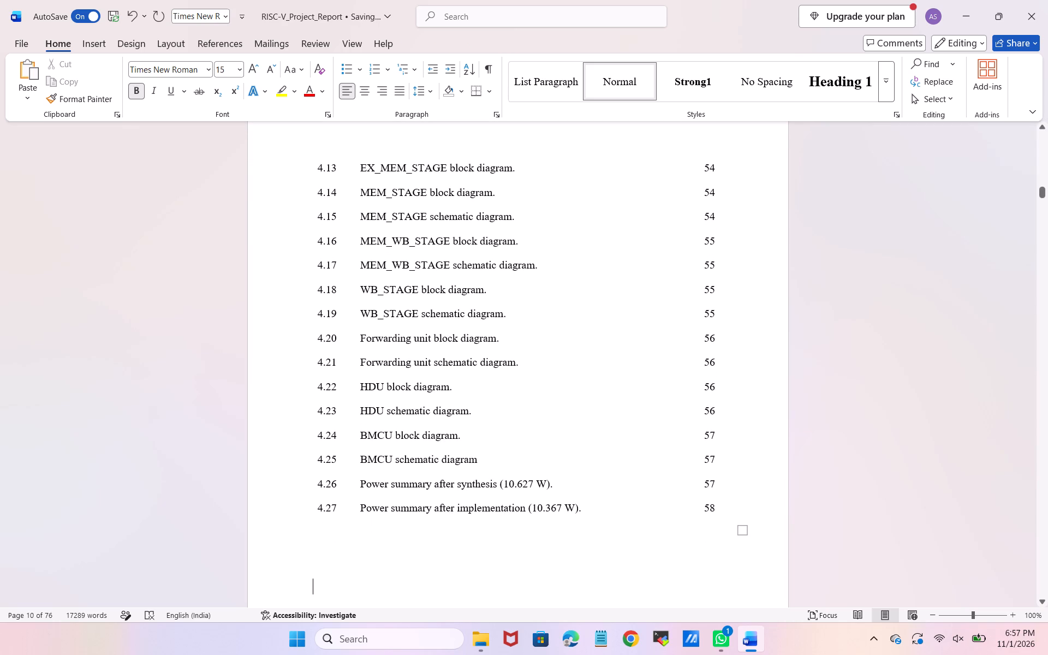
scroll(712, 488, down, 2)
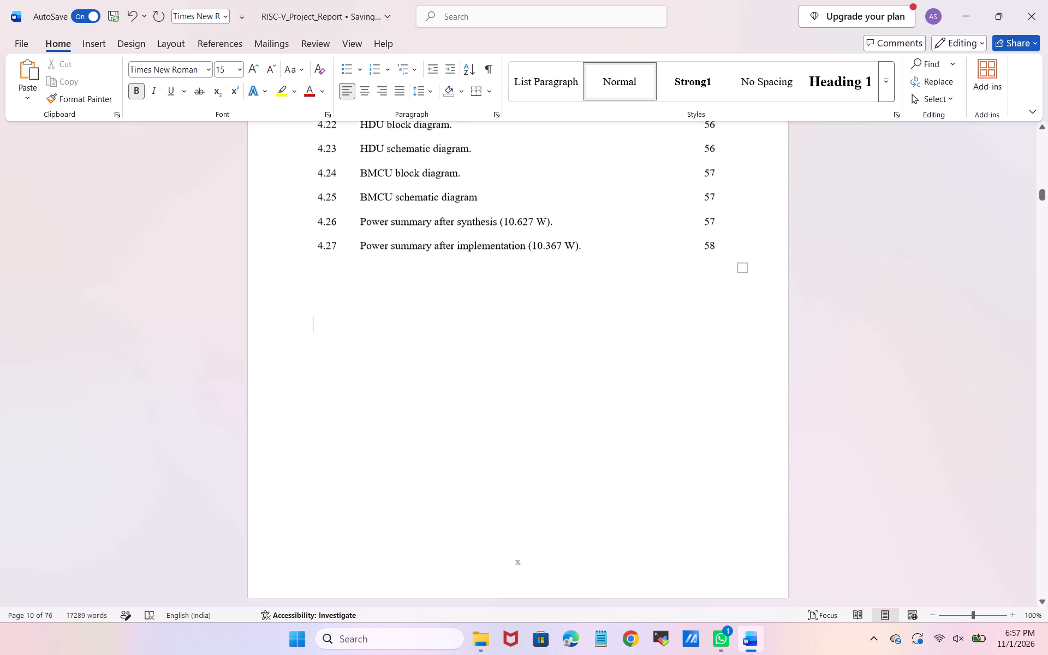
scroll(712, 488, down, 3)
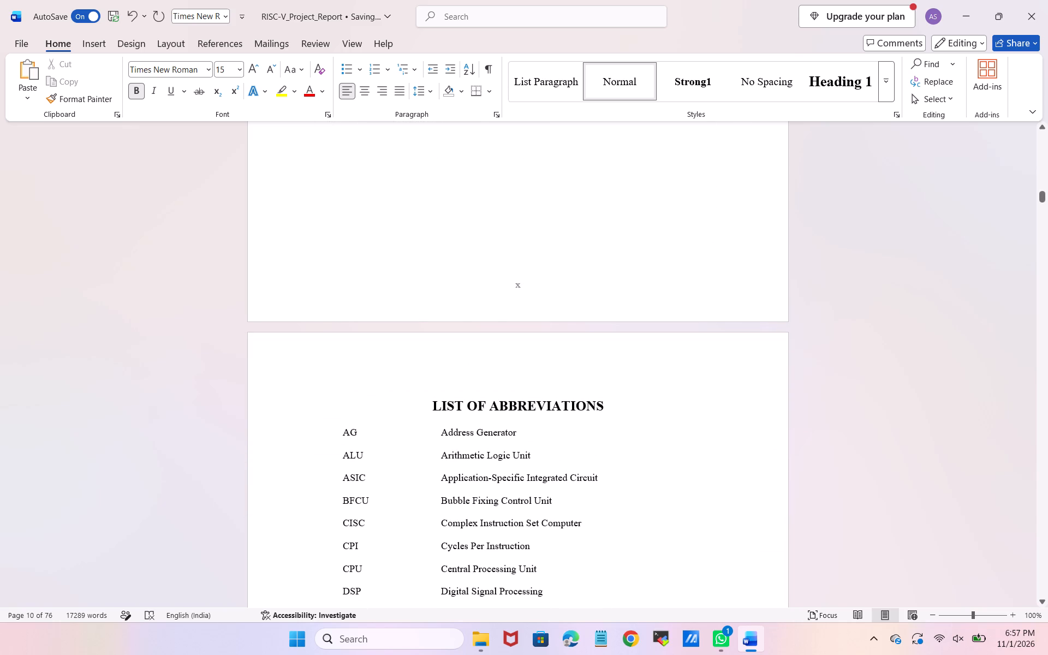
key(ctrl+s)
Close the RISC-V project report document and return to the MAIN PROJECT folder.
click(1047, 0)
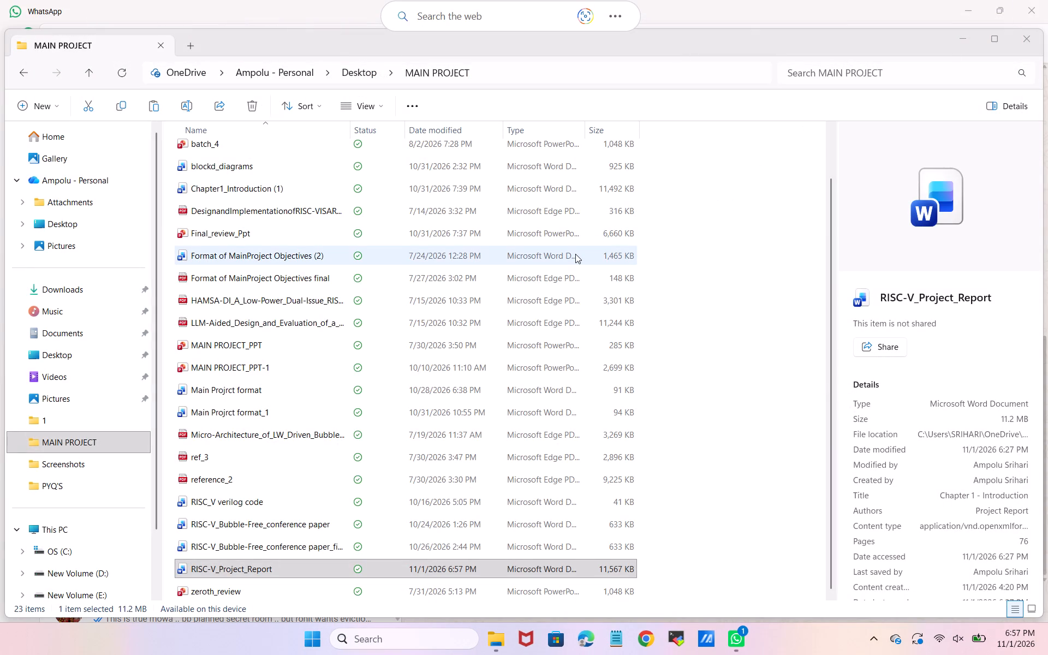
Copy the RISC-V_Project_Report Word file from the MAIN PROJECT folder to the clipboard.
right_click(275, 566)
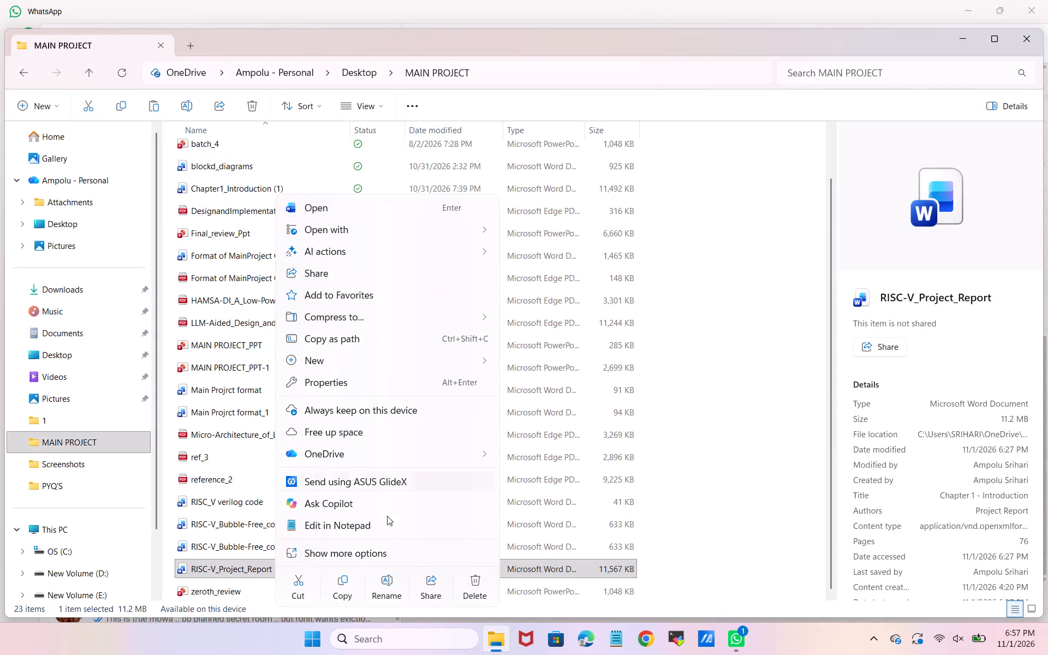
click(342, 579)
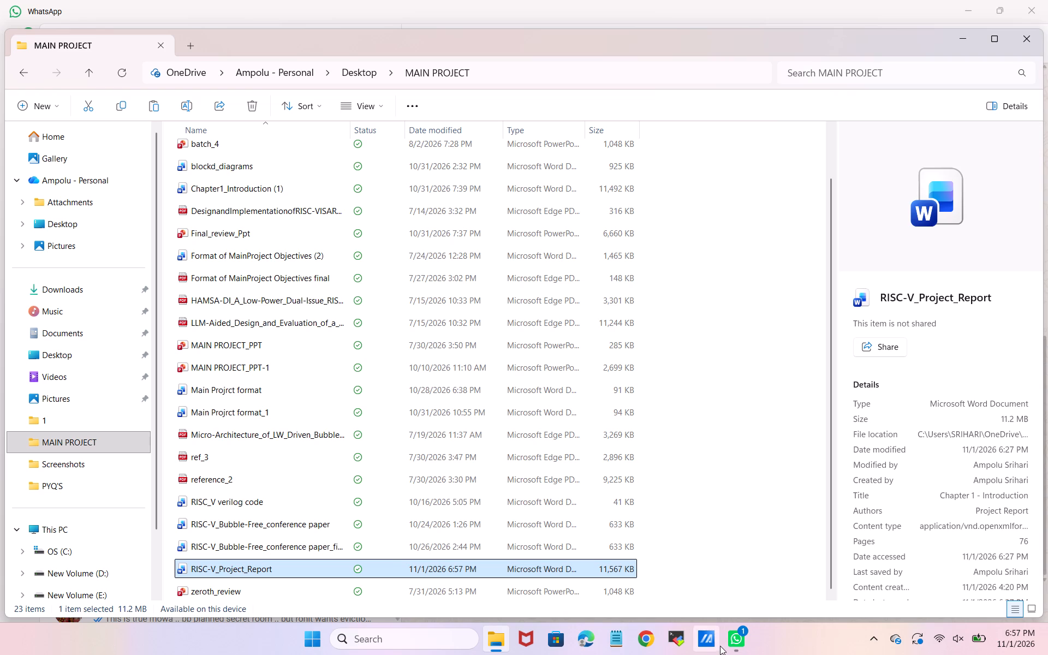
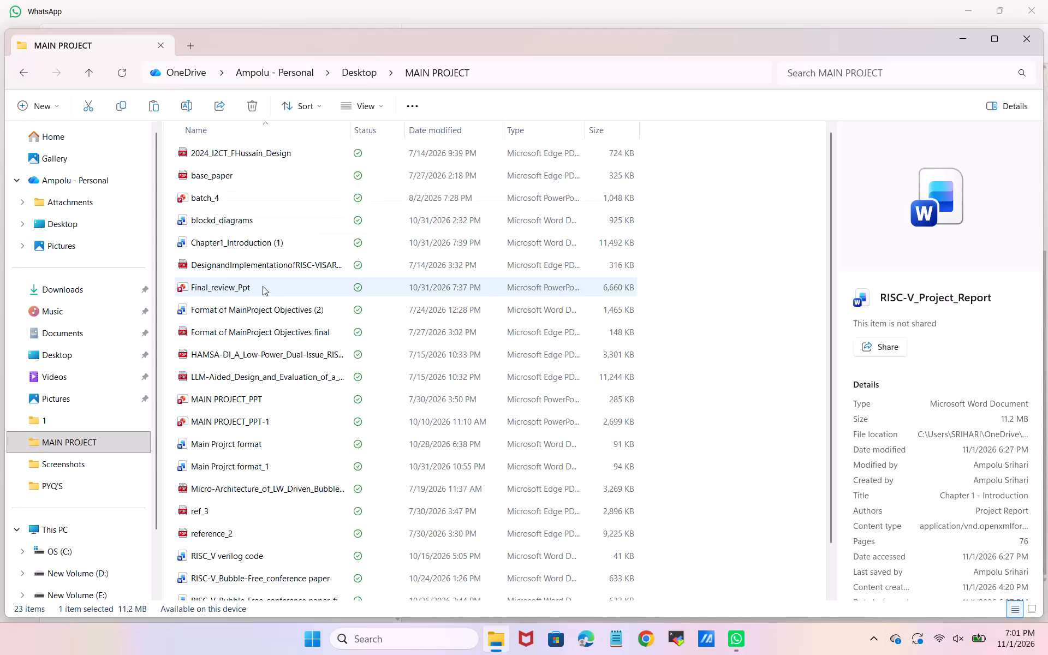
Open the Final_review_Ppt presentation from the MAIN PROJECT folder and go to the Objectives of the Project slide.
double_click(263, 286)
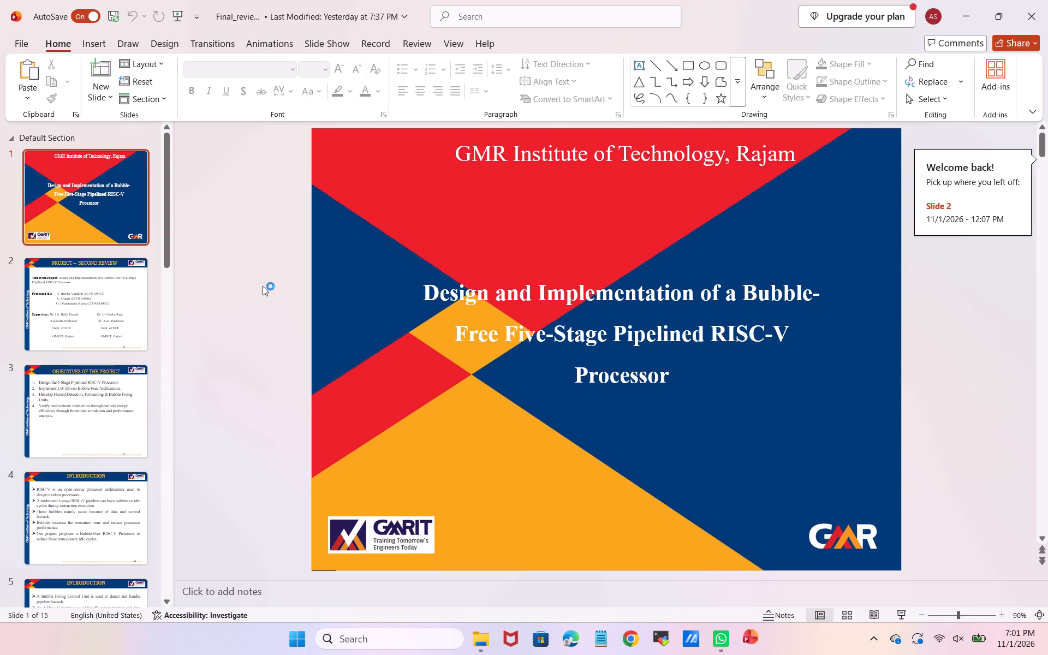
click(115, 288)
click(102, 391)
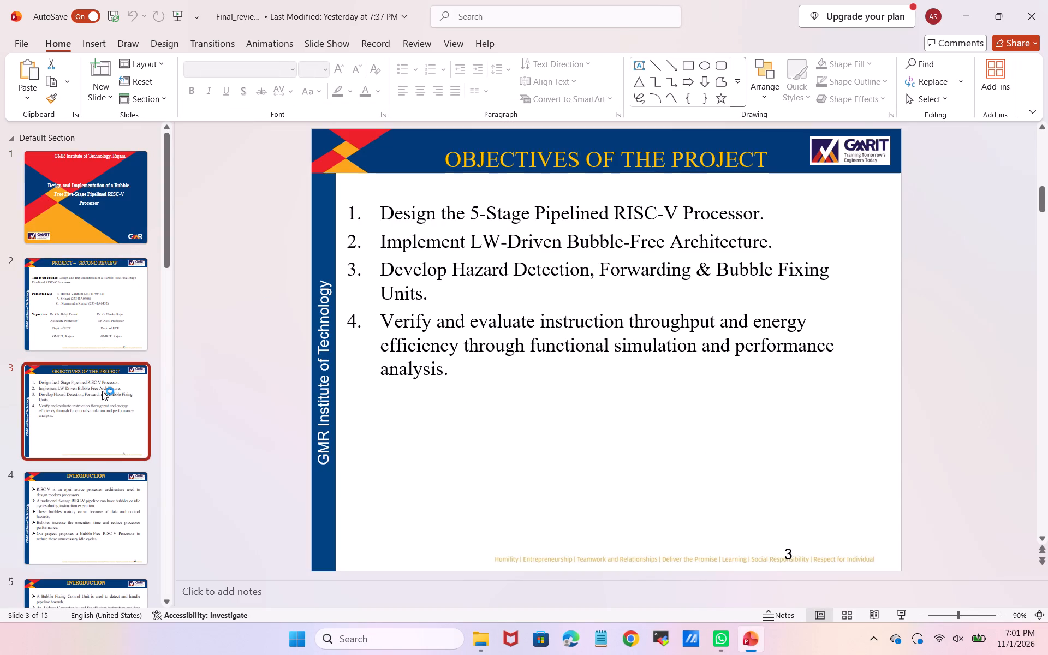
Delete the Gantt Chart slide from the presentation.
scroll(102, 391, down, 6)
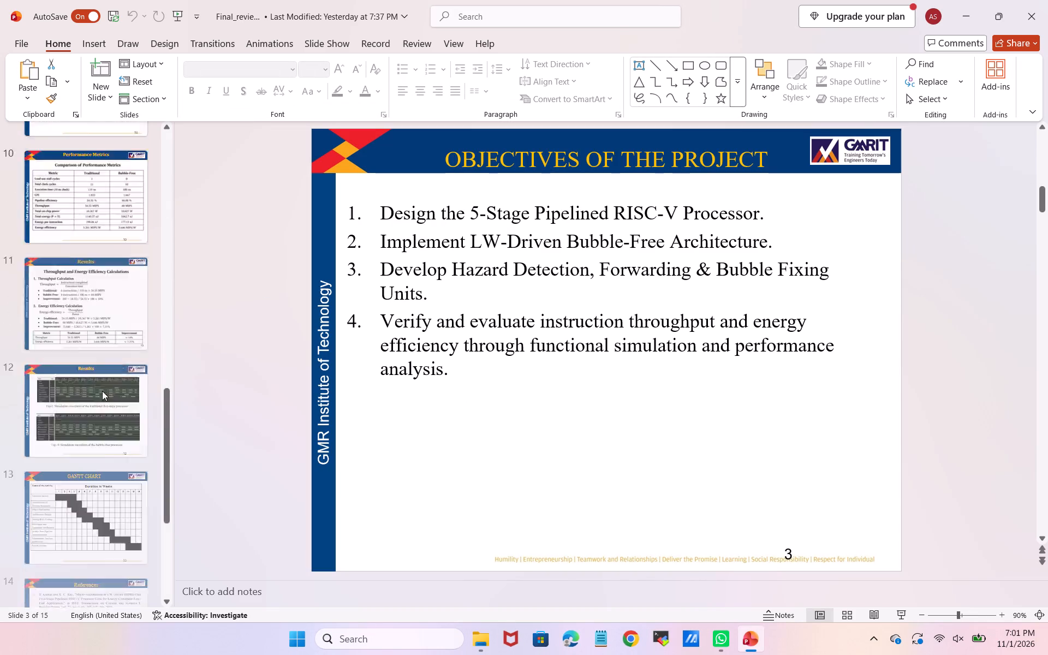
click(102, 392)
key(Delete)
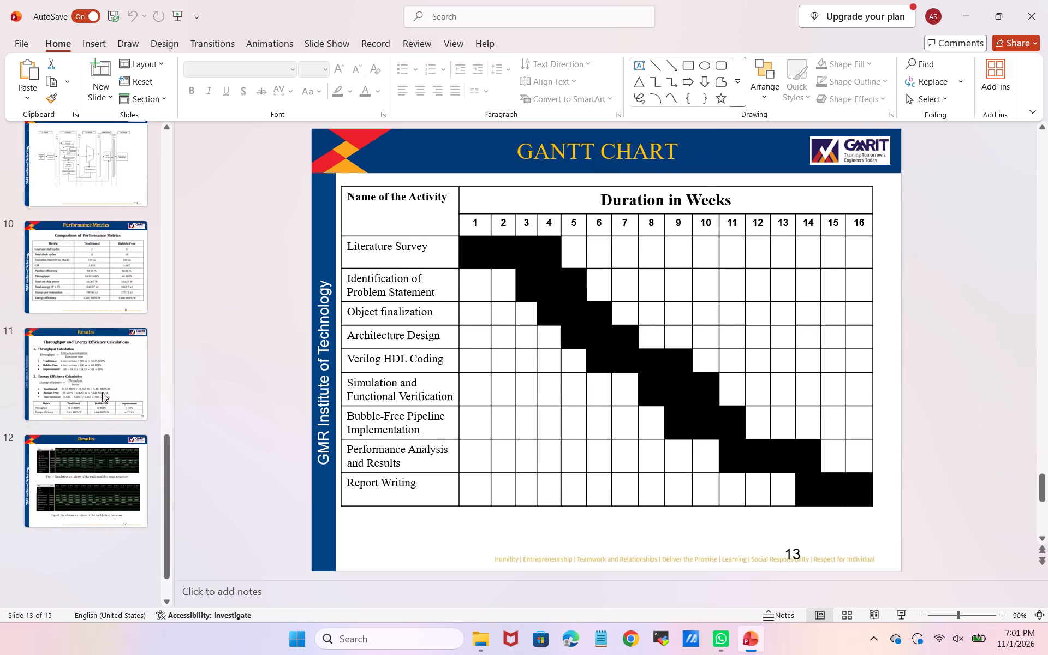
Insert a new title-and-content slide after slide 2, ahead of the Objectives of the Project slide.
scroll(102, 392, up, 5)
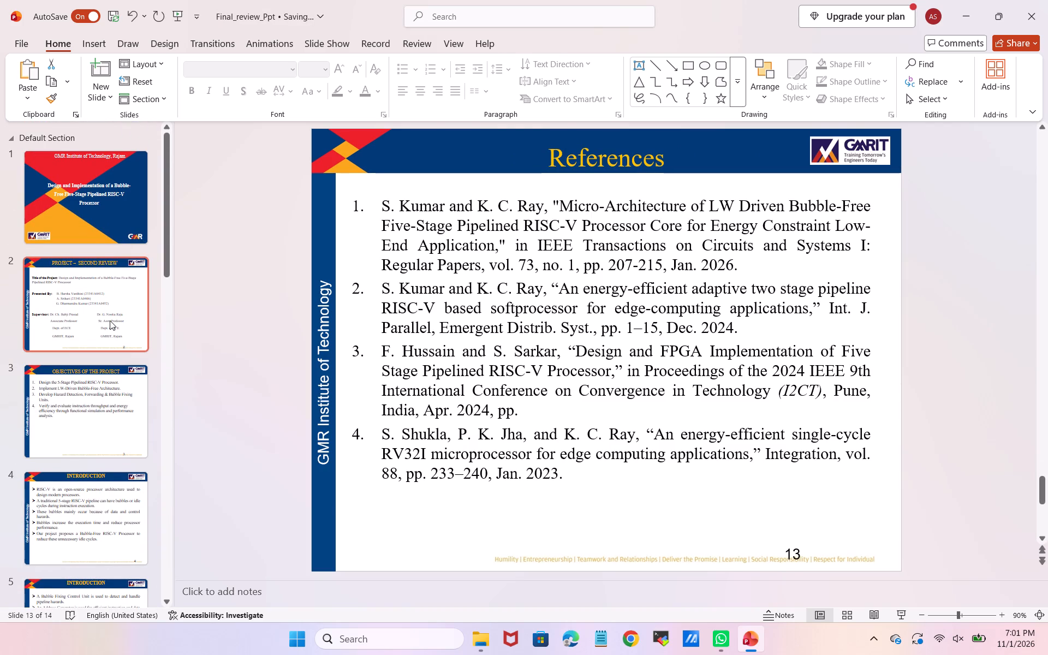
click(110, 320)
key(Return)
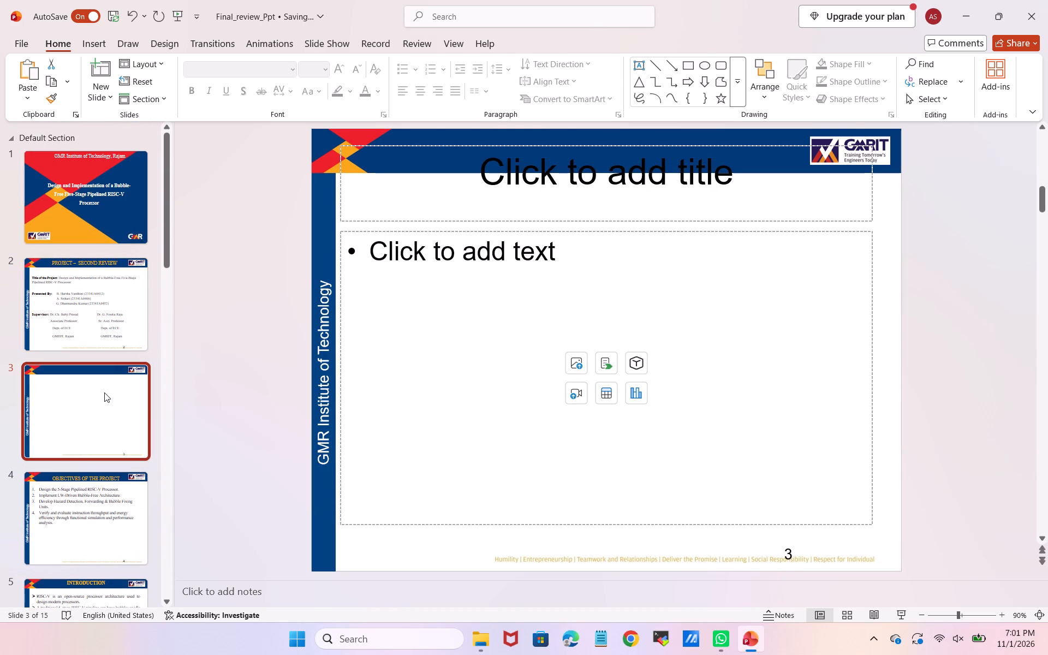
click(104, 392)
Shrink the new slide's title placeholder in height so that it fits inside the blue header band.
click(535, 172)
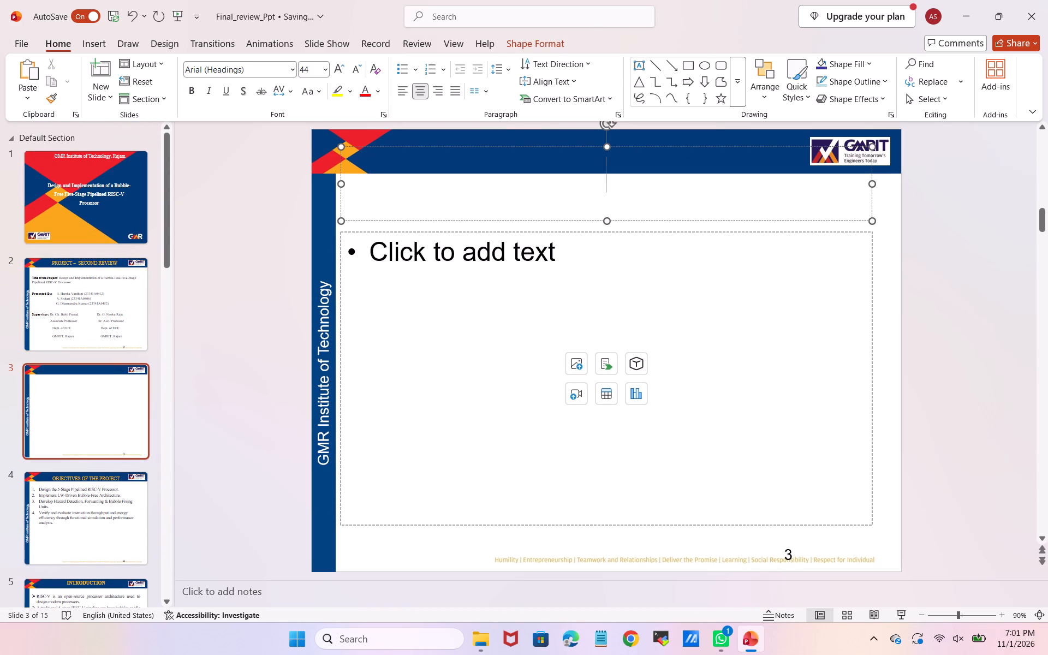
drag(609, 224, 606, 161)
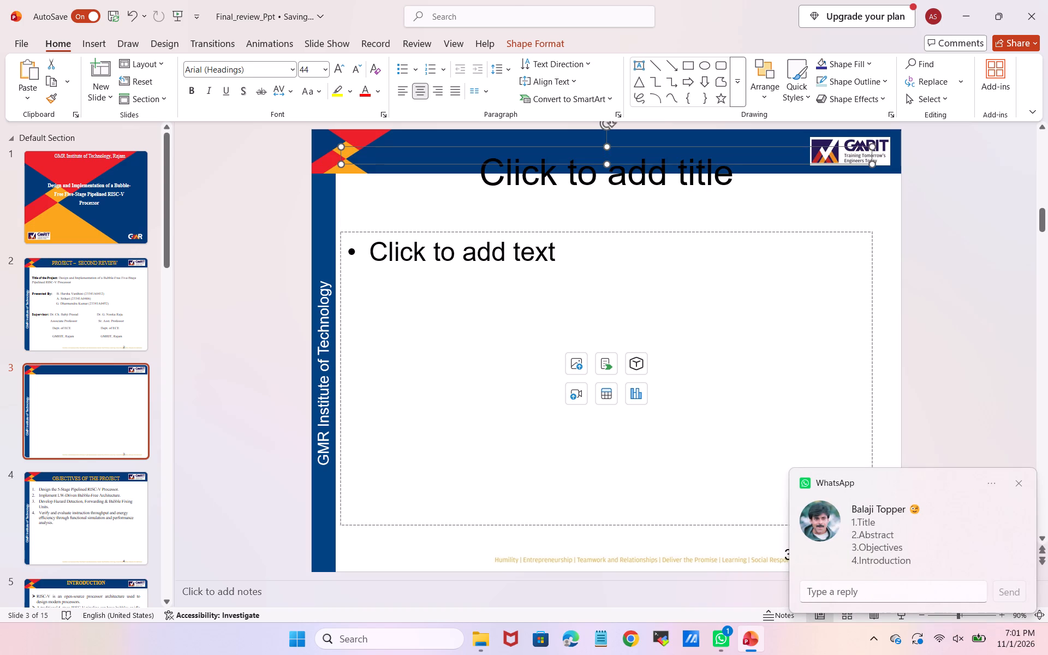
drag(609, 145, 607, 136)
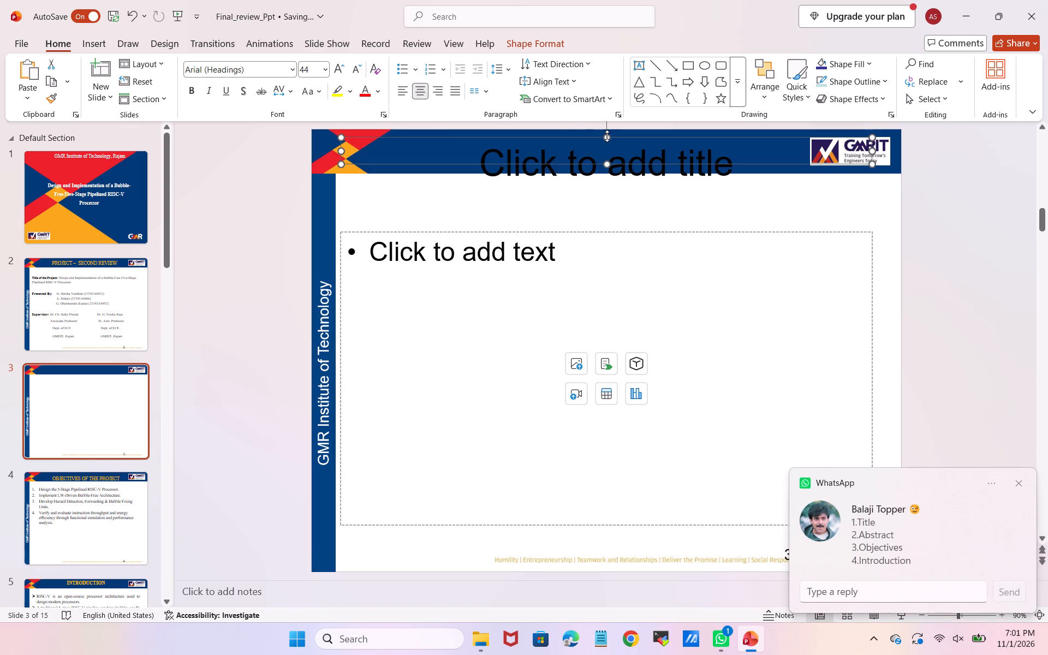
Begin the new slide's title in the header placeholder with a capital "A".
click(520, 151)
click(520, 151)
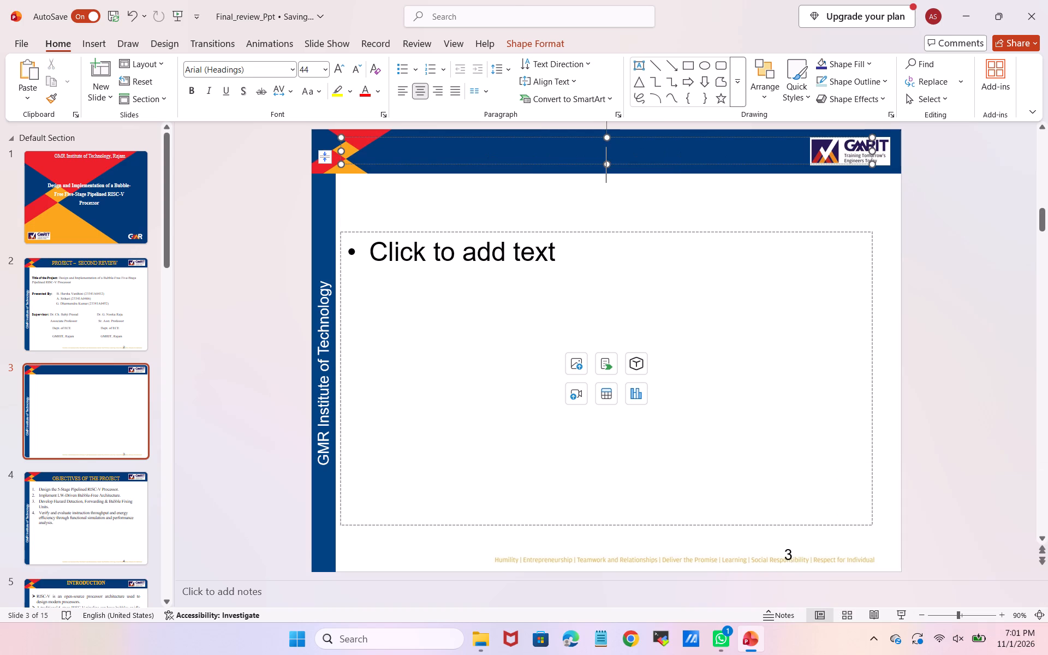
key(Up)
key(Up)
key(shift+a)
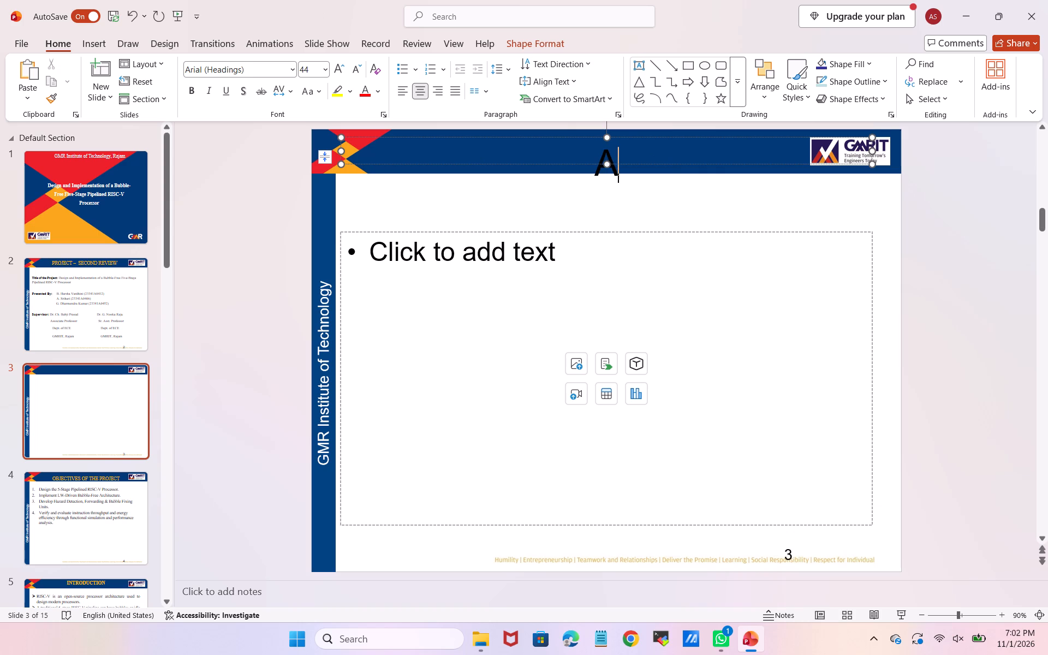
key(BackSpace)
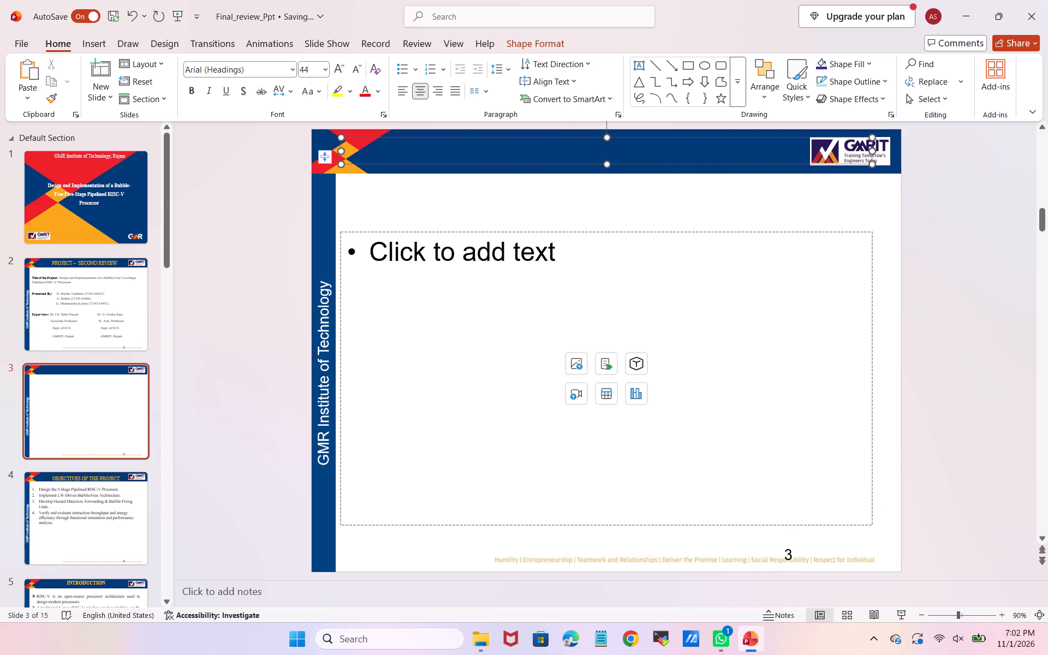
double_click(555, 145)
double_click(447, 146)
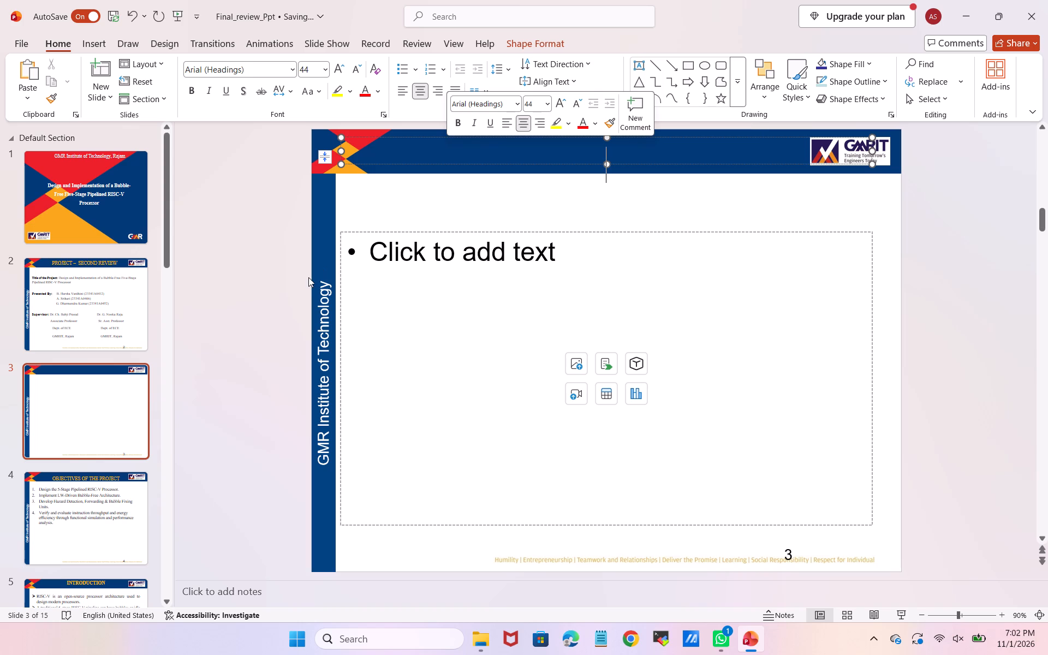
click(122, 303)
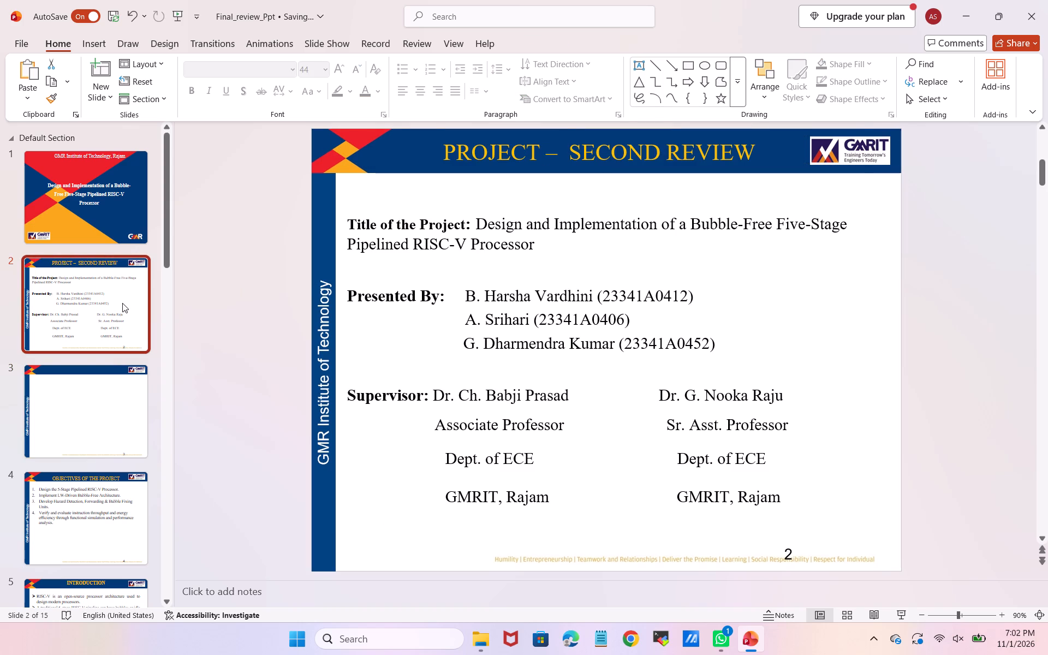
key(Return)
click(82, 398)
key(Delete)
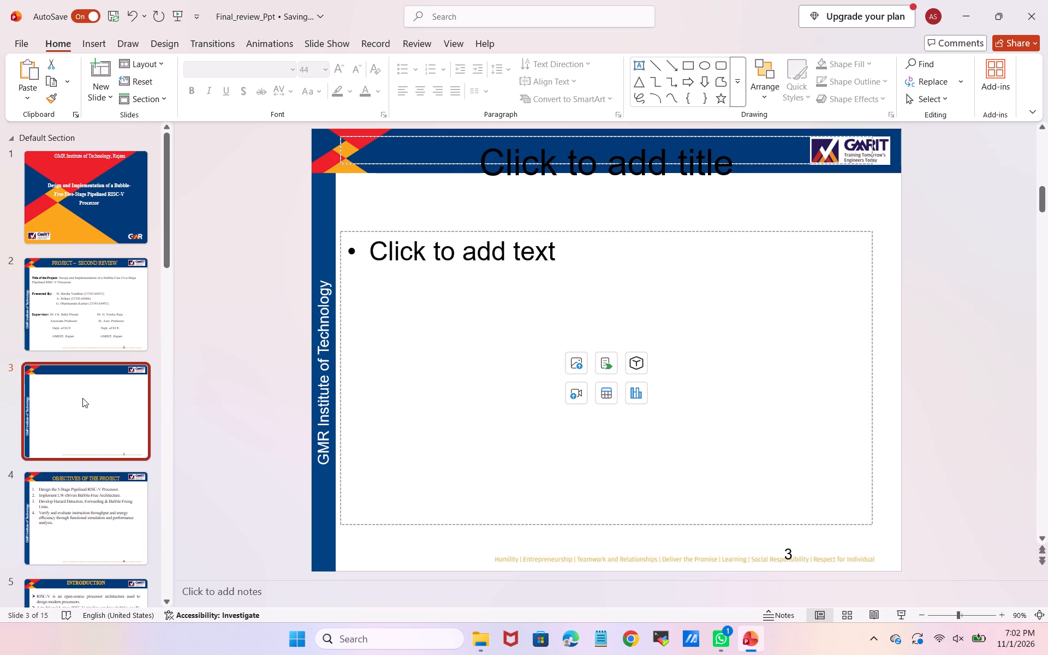
Delete the blank slide between the second review slide and the Objectives of the Project slide.
key(Down)
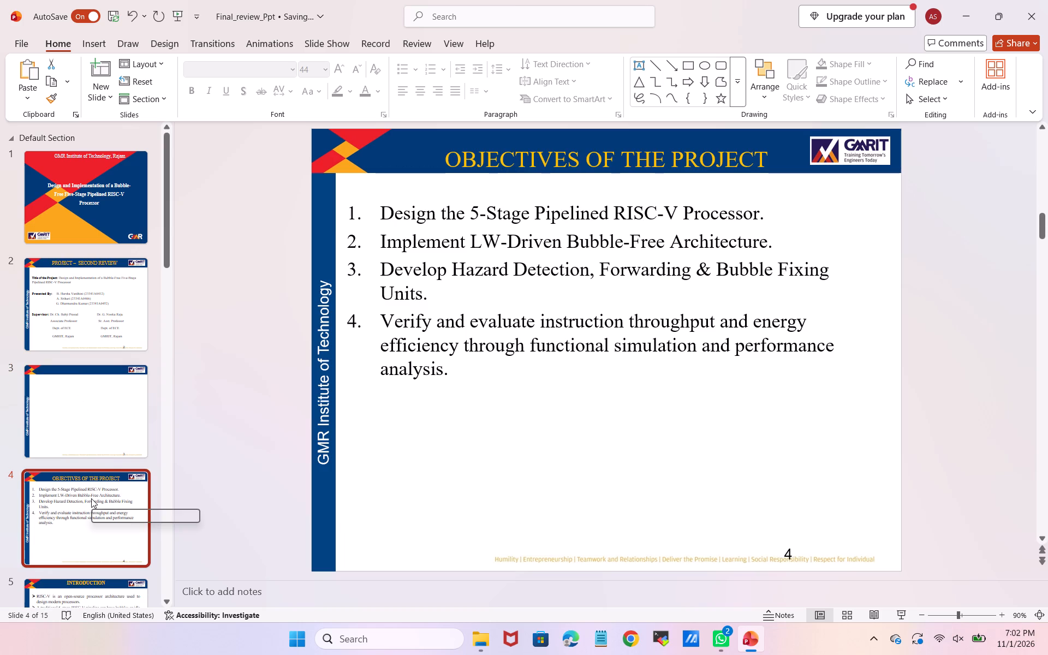
click(114, 382)
key(Delete)
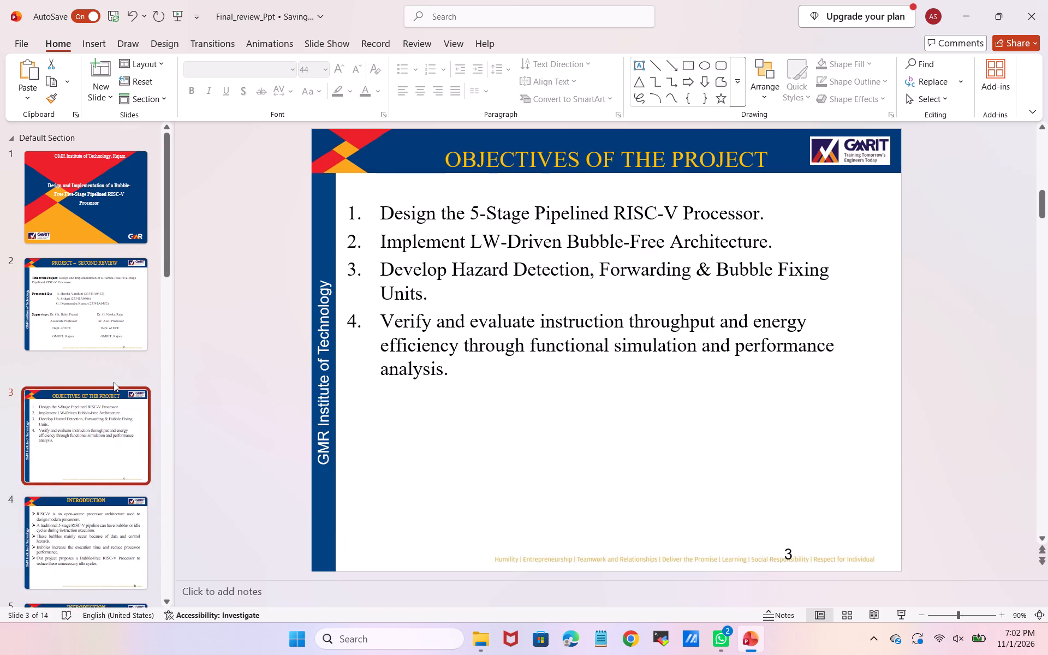
Duplicate the Objectives of the Project slide directly after itself.
click(112, 385)
key(ctrl+c)
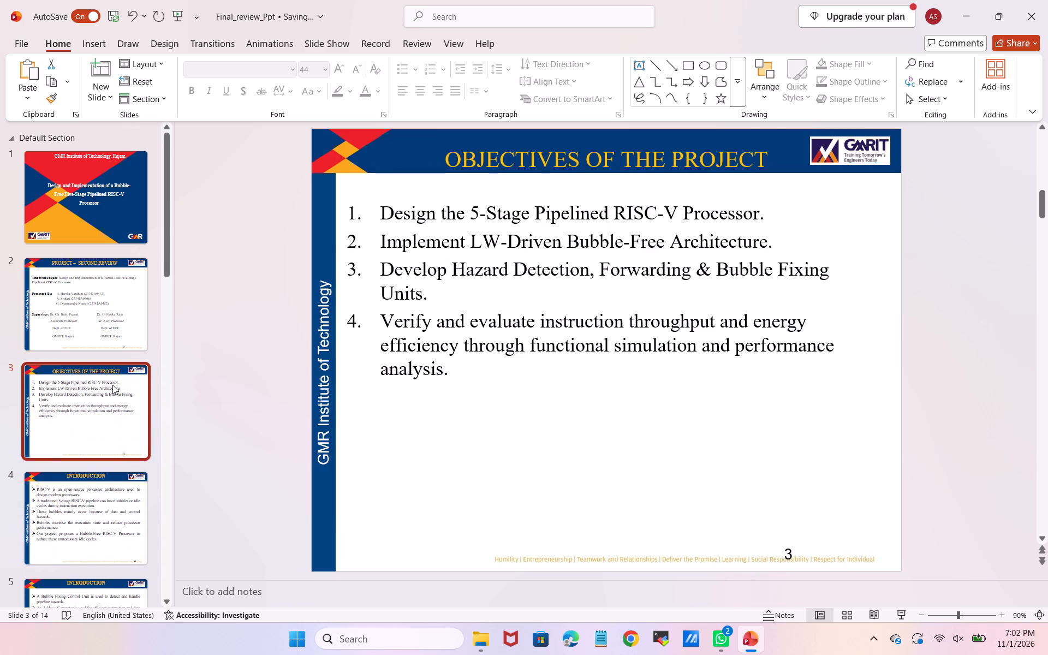
key(ctrl+v)
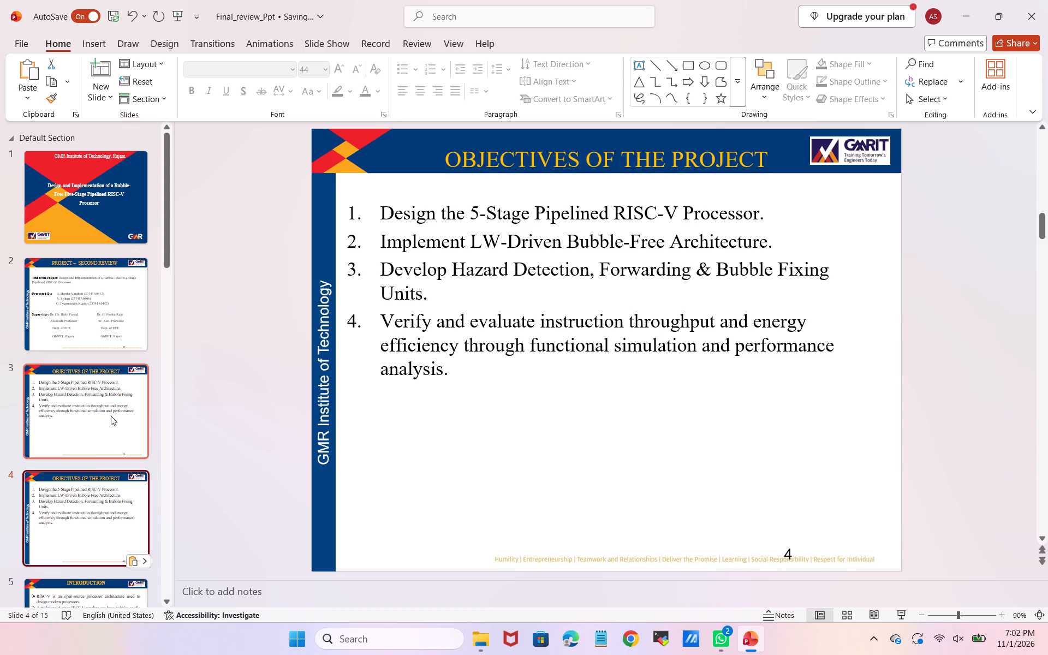
Replace the title of slide 3, the first of the two objectives slides, with "ABSTRACT".
click(112, 414)
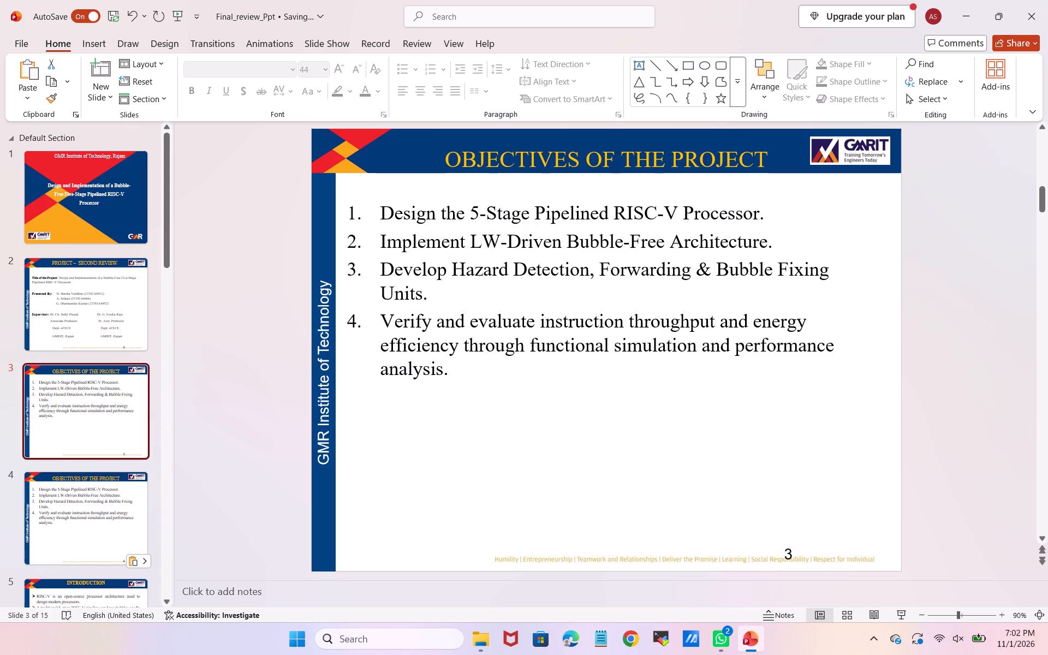
double_click(723, 147)
key(BackSpace)
key(BackSpace)
key(BackSpace)
key(BackSpace)
key(BackSpace)
key(BackSpace)
key(BackSpace)
key(BackSpace)
key(BackSpace)
key(BackSpace)
key(BackSpace)
key(BackSpace)
key(BackSpace)
key(BackSpace)
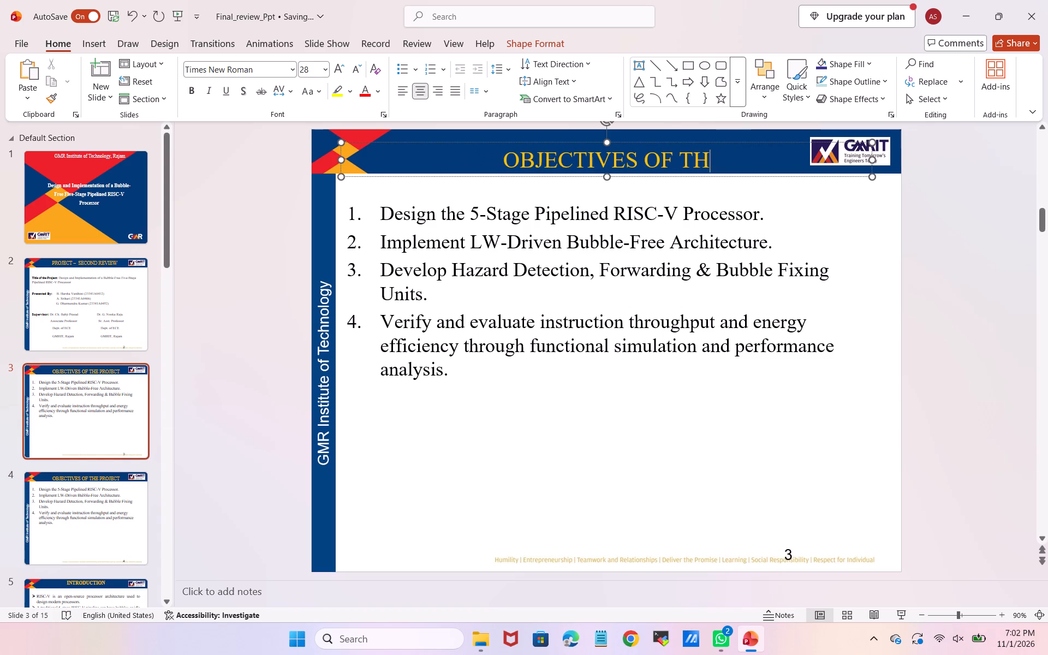
key(BackSpace)
key(BackSpace)
key(BackSpace)
key(BackSpace)
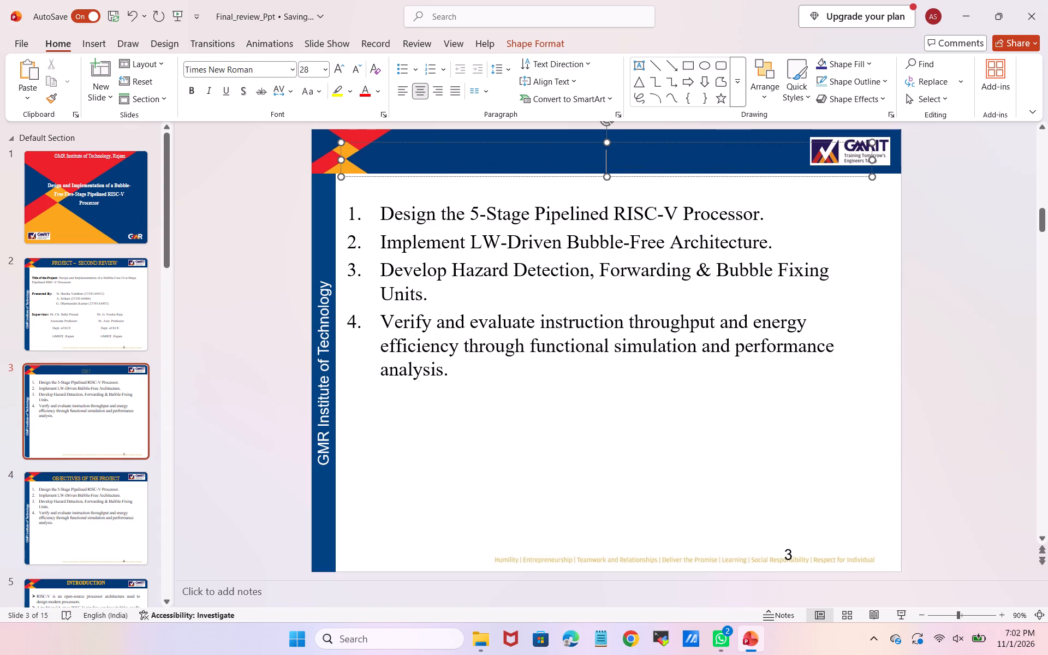
text(abstract)
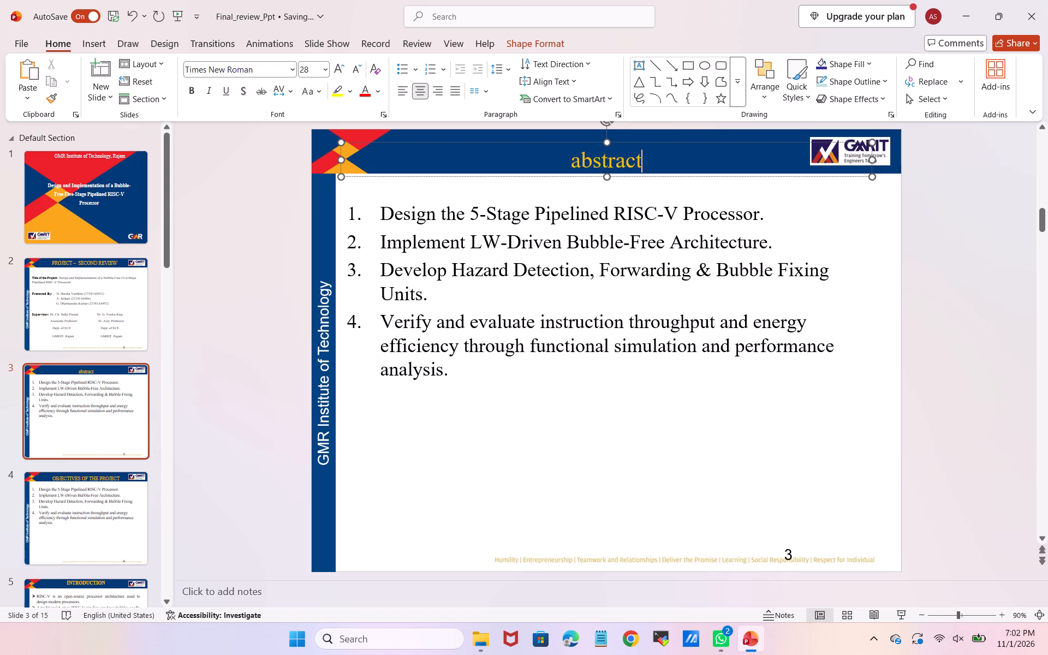
drag(647, 165, 585, 164)
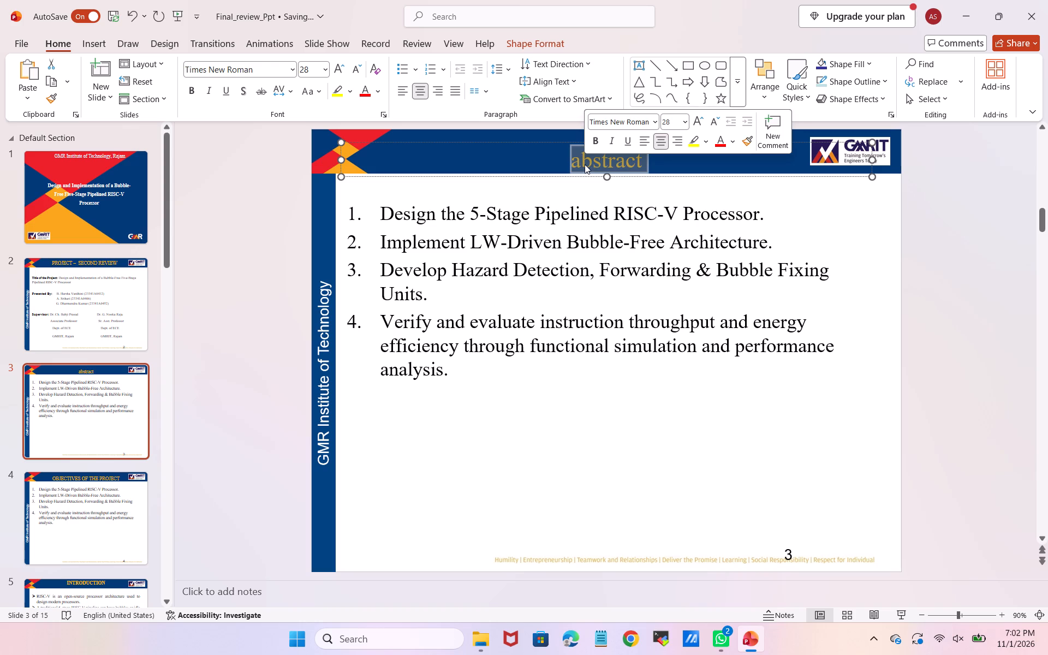
key(BackSpace)
text(ABSTRACT)
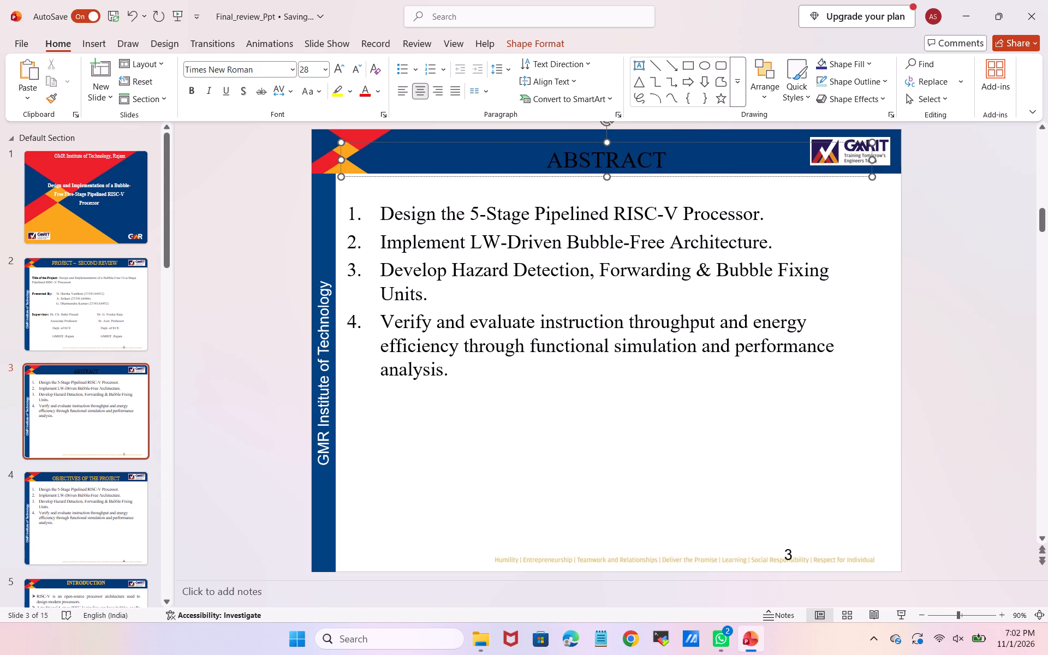
Change the font colour of slide 3's ABSTRACT title to the standard orange-gold.
drag(664, 159, 555, 164)
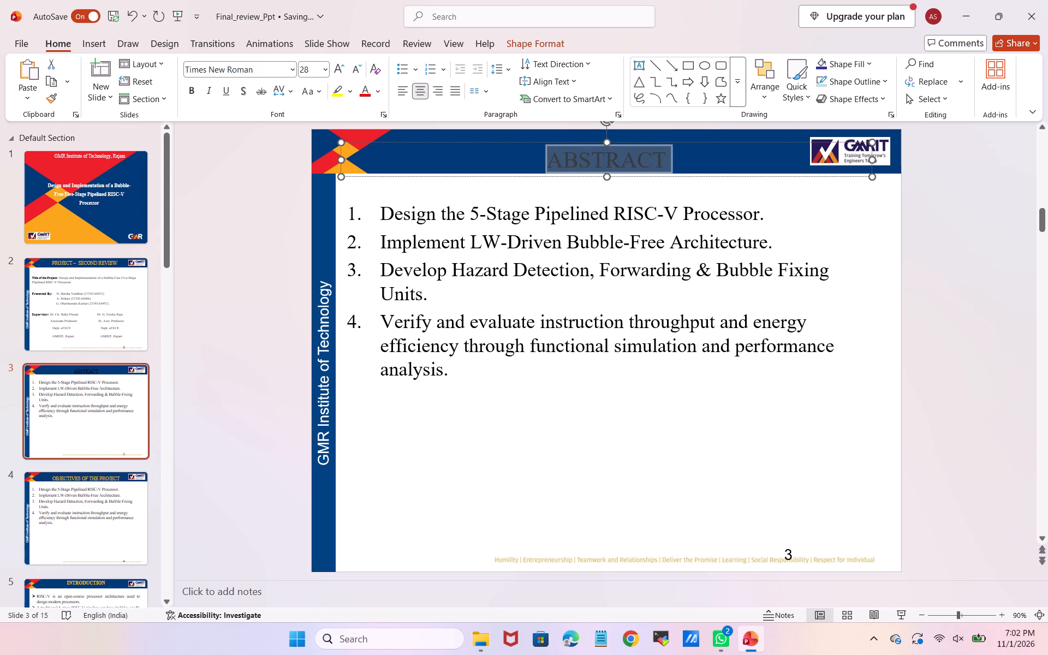
drag(555, 164, 555, 163)
click(673, 136)
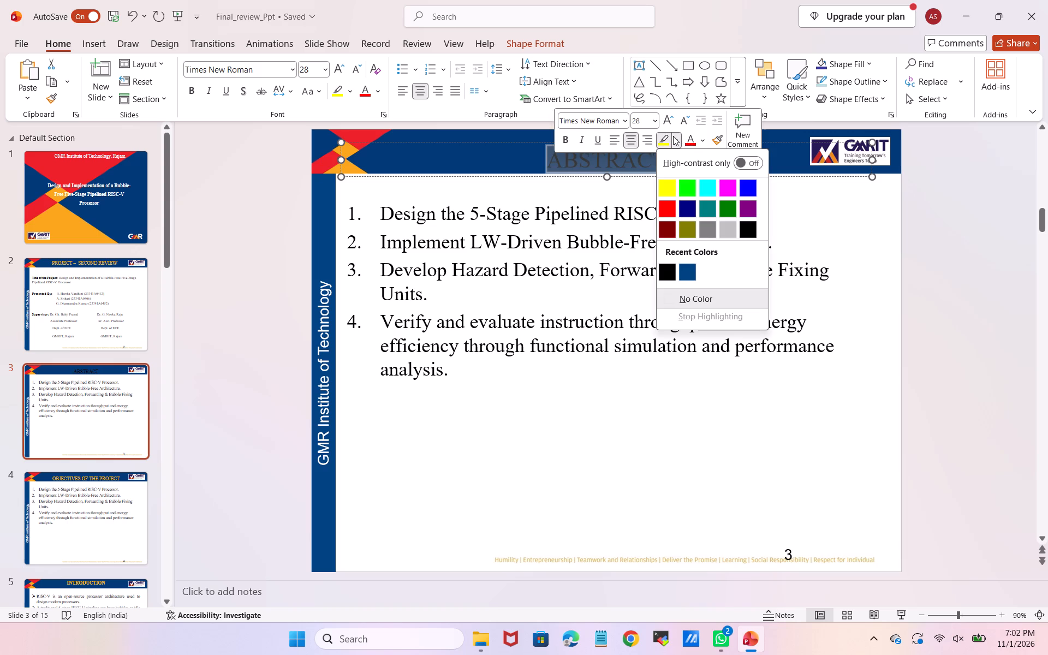
click(701, 137)
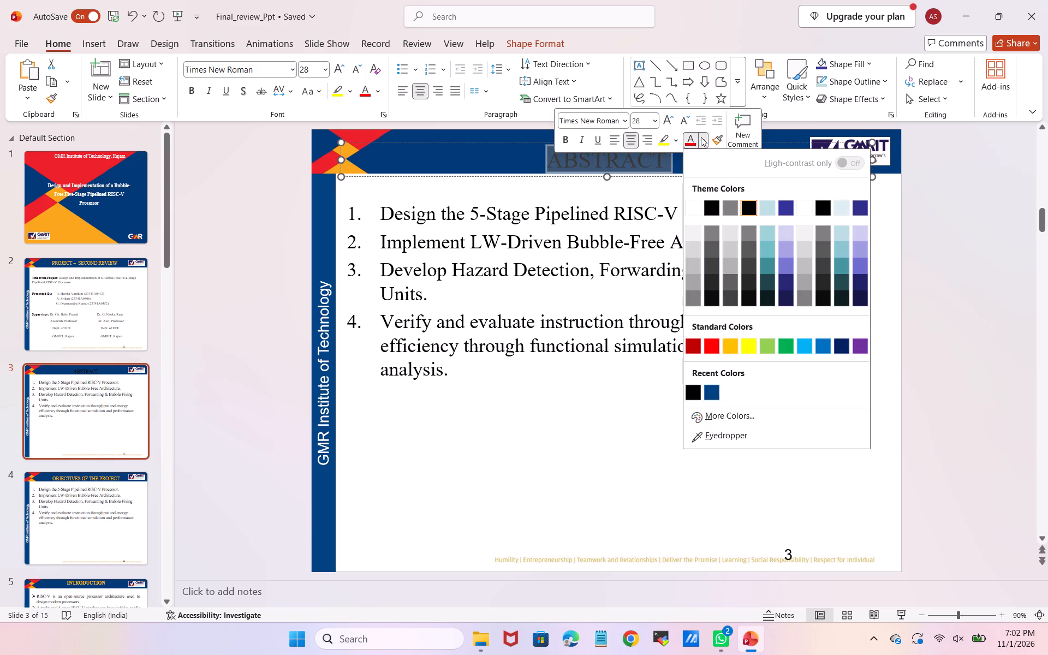
click(726, 344)
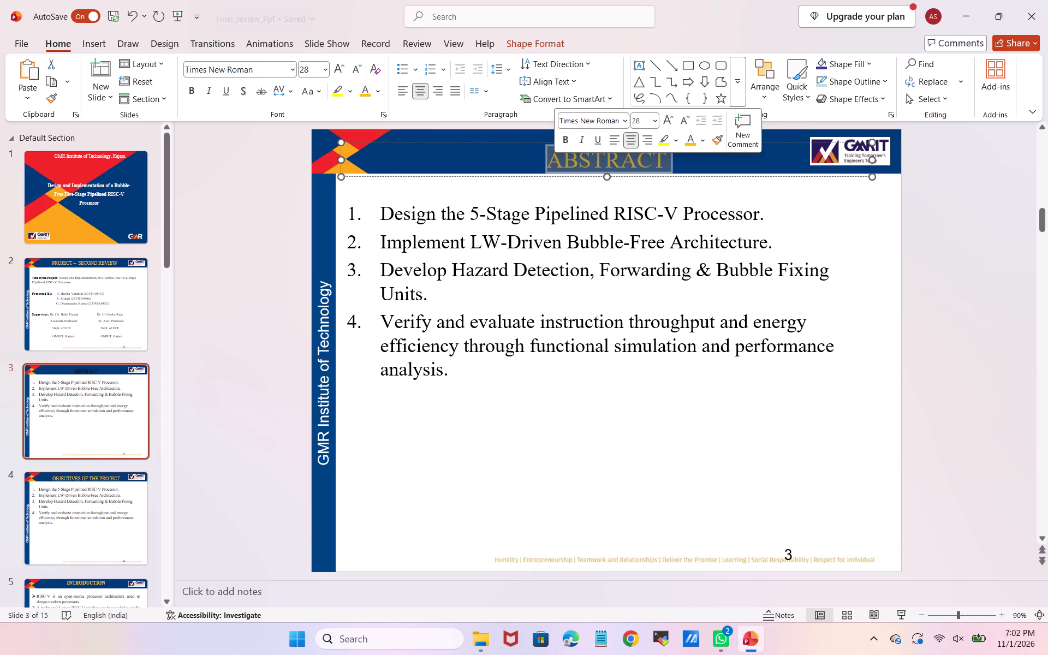
Clear the entire numbered list from the body of slide 4, Objectives of the Project.
click(666, 378)
scroll(666, 378, down, 1)
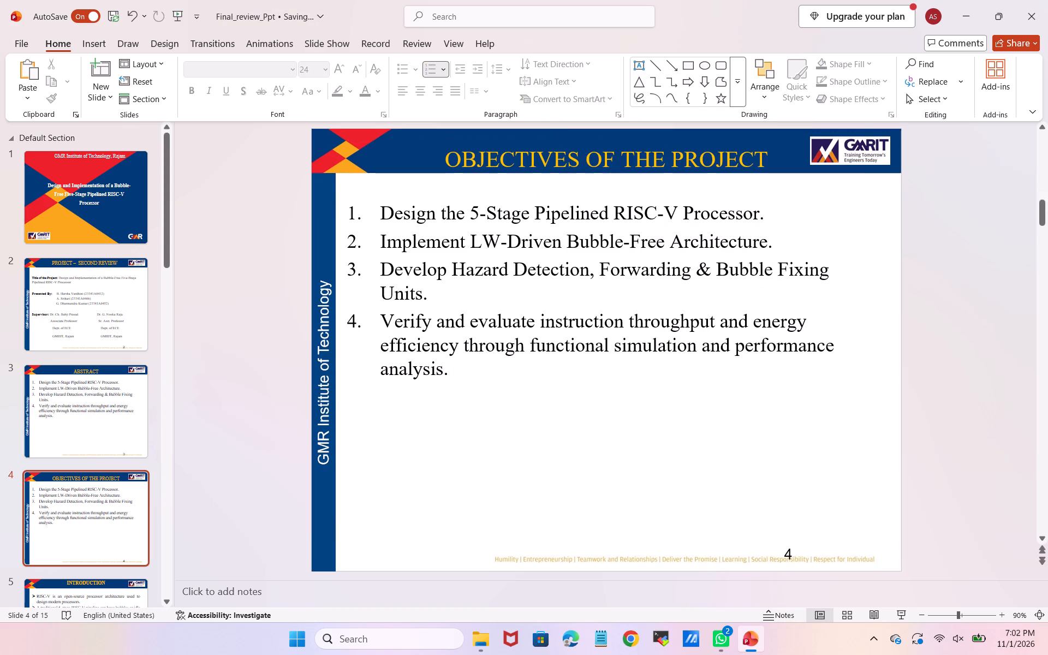
scroll(666, 378, down, 1)
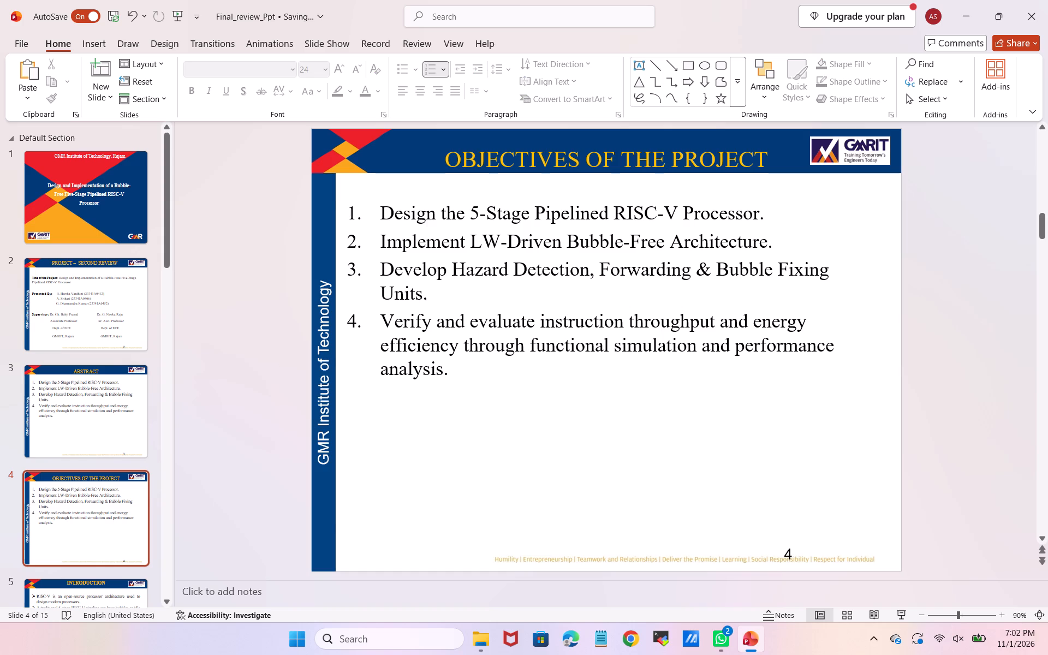
click(453, 372)
drag(453, 372, 338, 215)
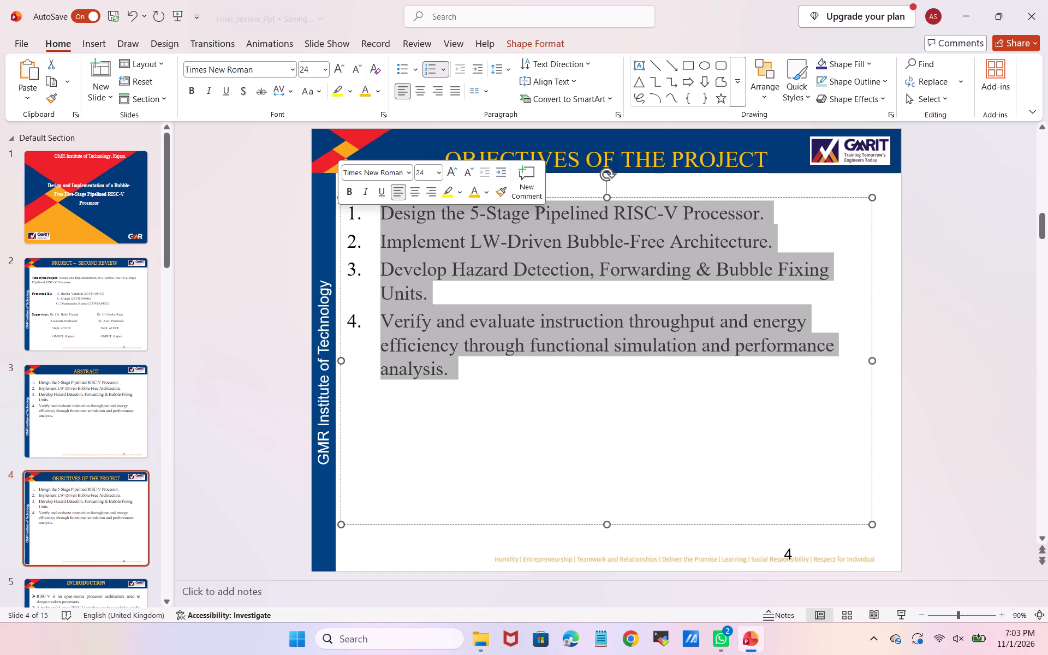
key(BackSpace)
key(BackSpace)
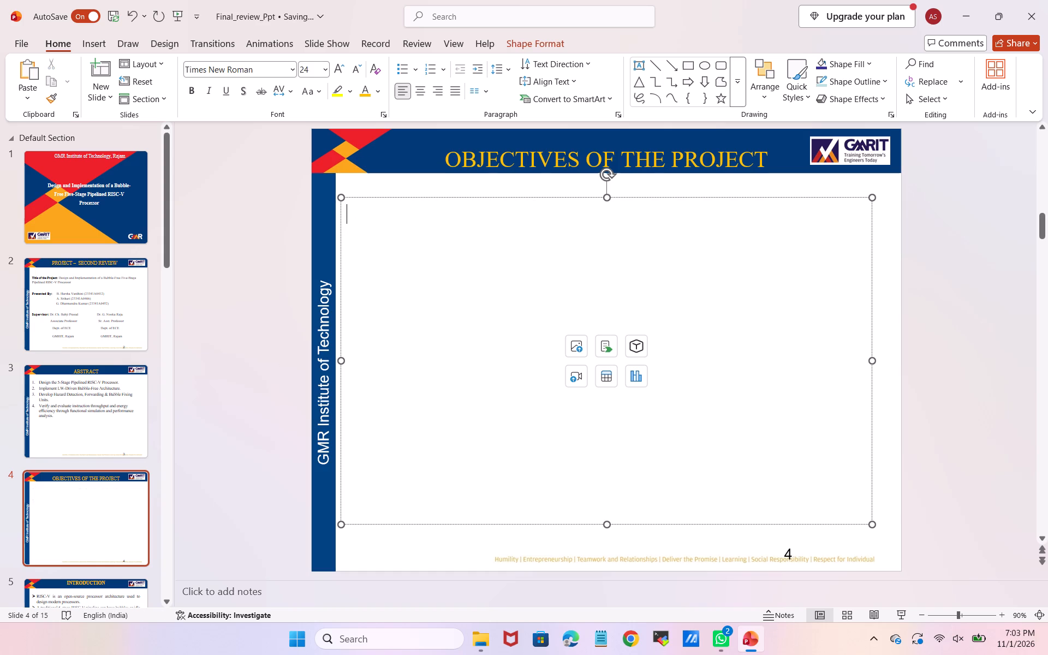
Open the final RISC-V Bubble-Free conference paper from the MAIN PROJECT folder in File Explorer.
click(480, 634)
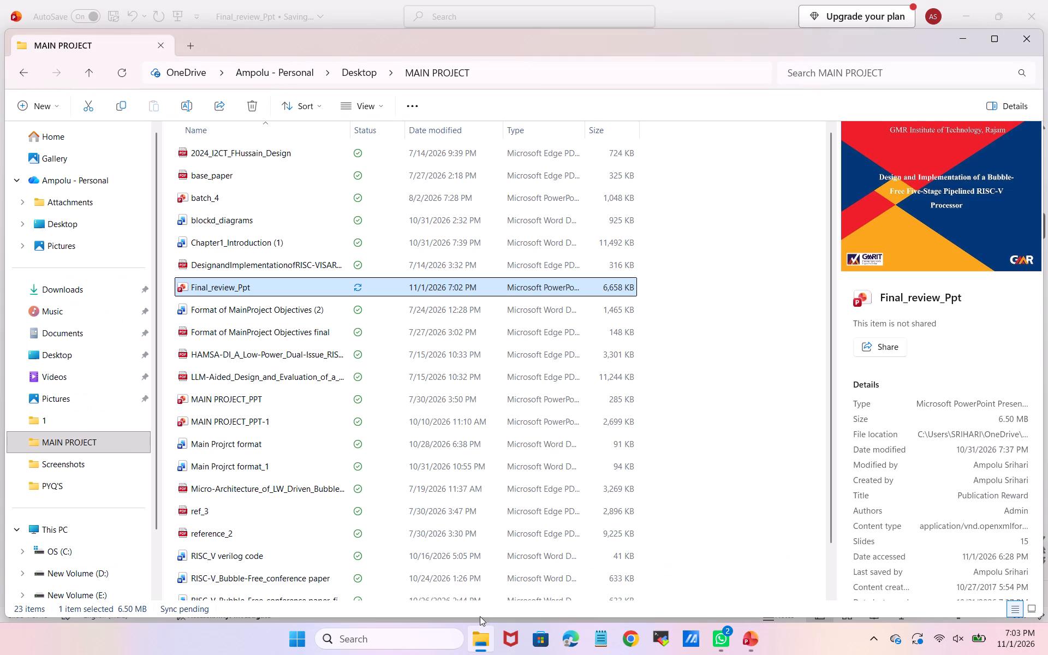
scroll(394, 444, down, 1)
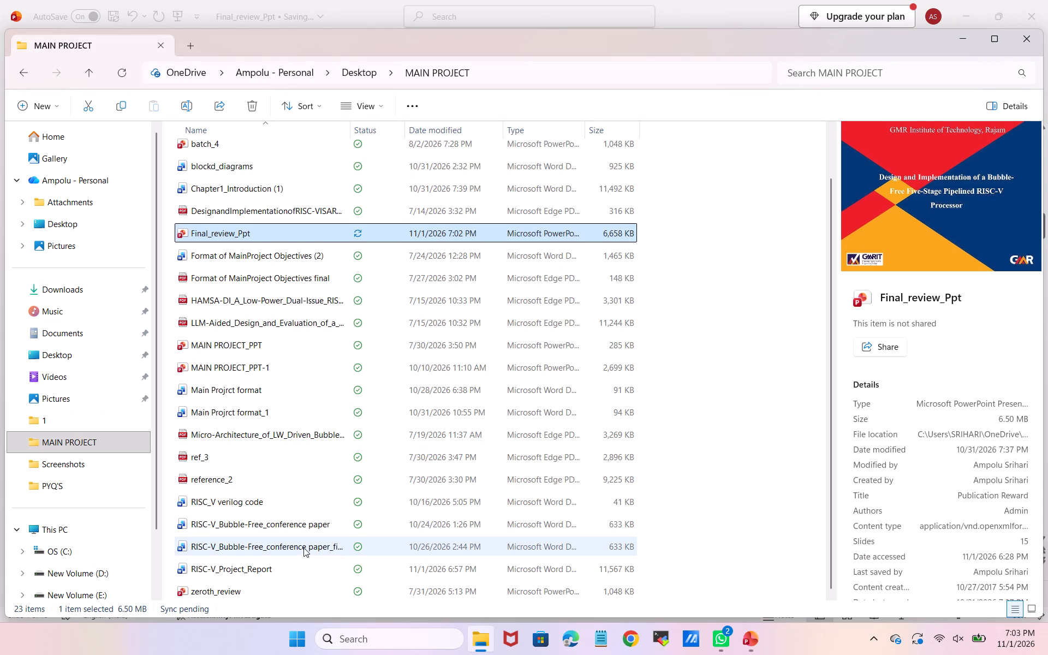
double_click(303, 547)
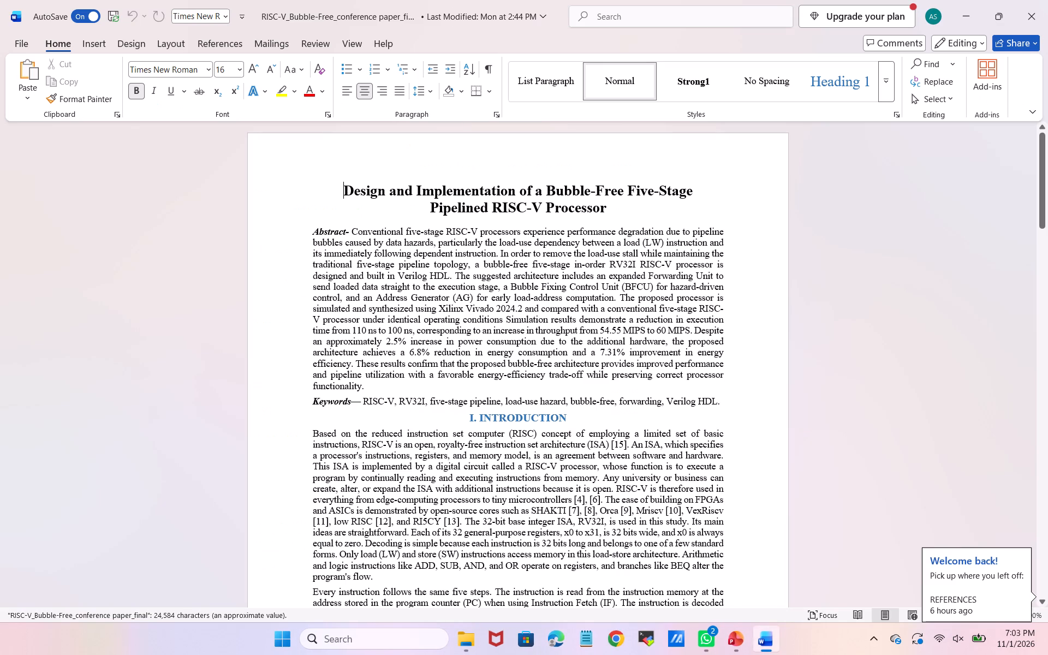
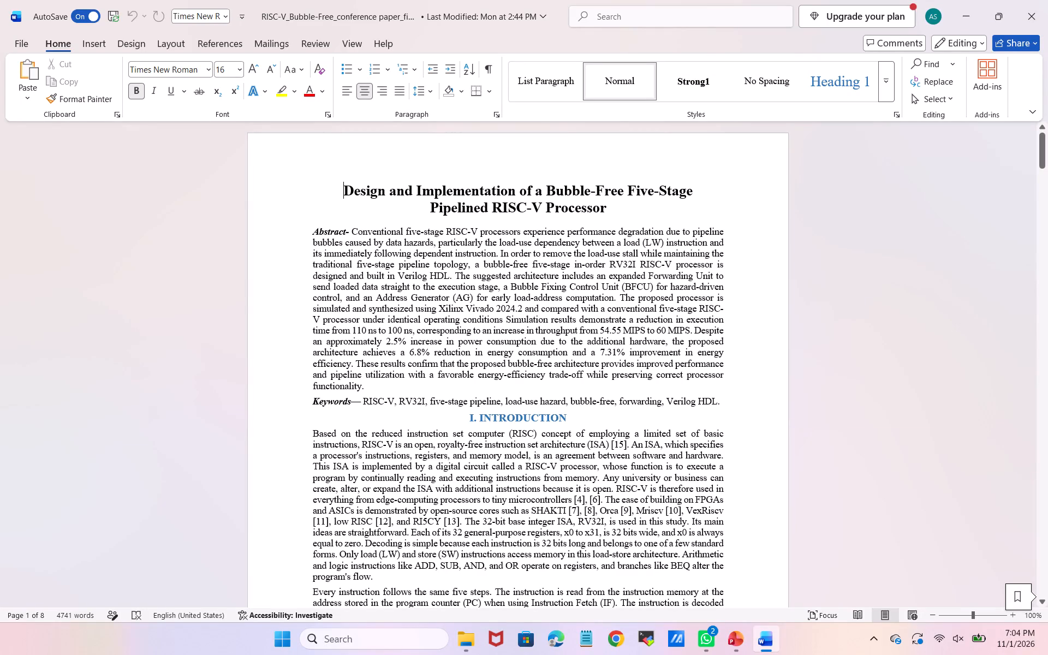
Copy the abstract and keywords paragraphs from the conference paper into the empty body of slide 4 in the presentation.
drag(722, 399, 261, 228)
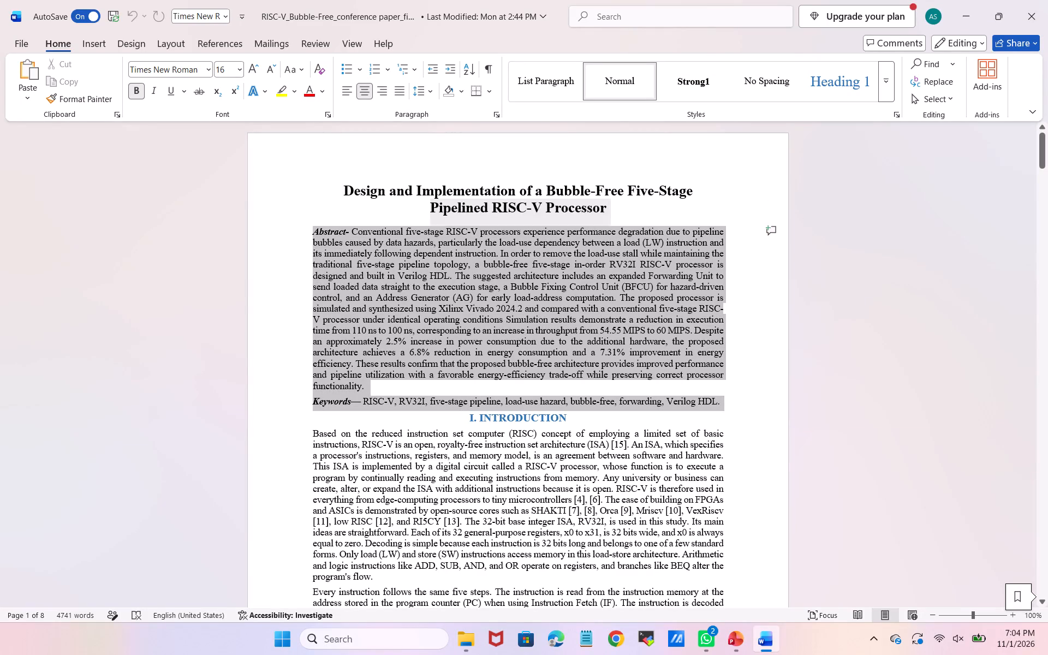
drag(261, 228, 258, 231)
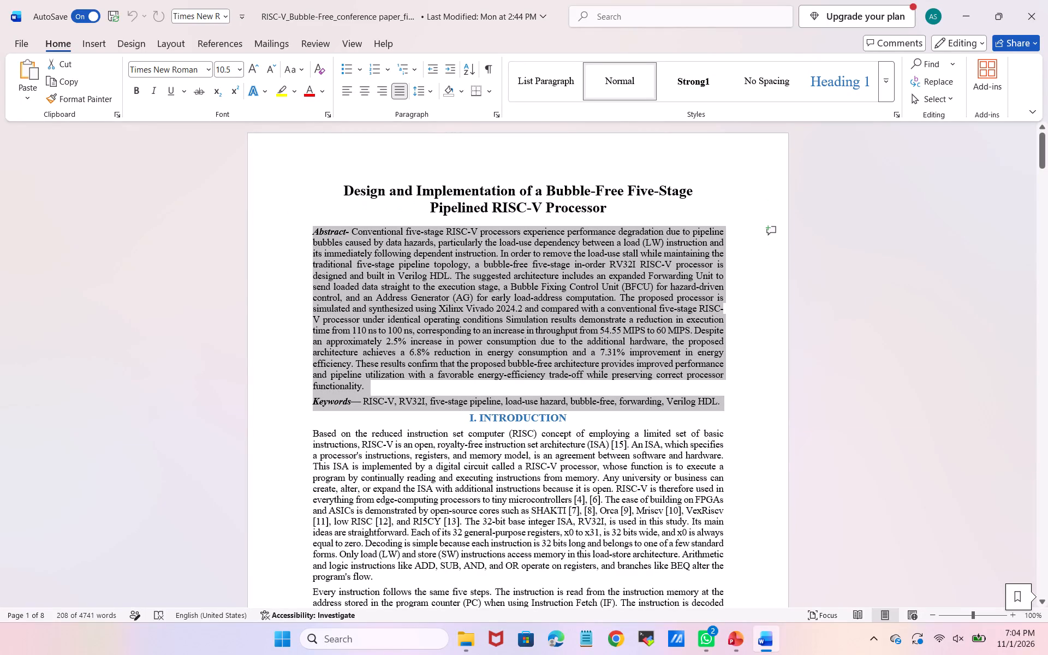
key(ctrl+c)
click(733, 636)
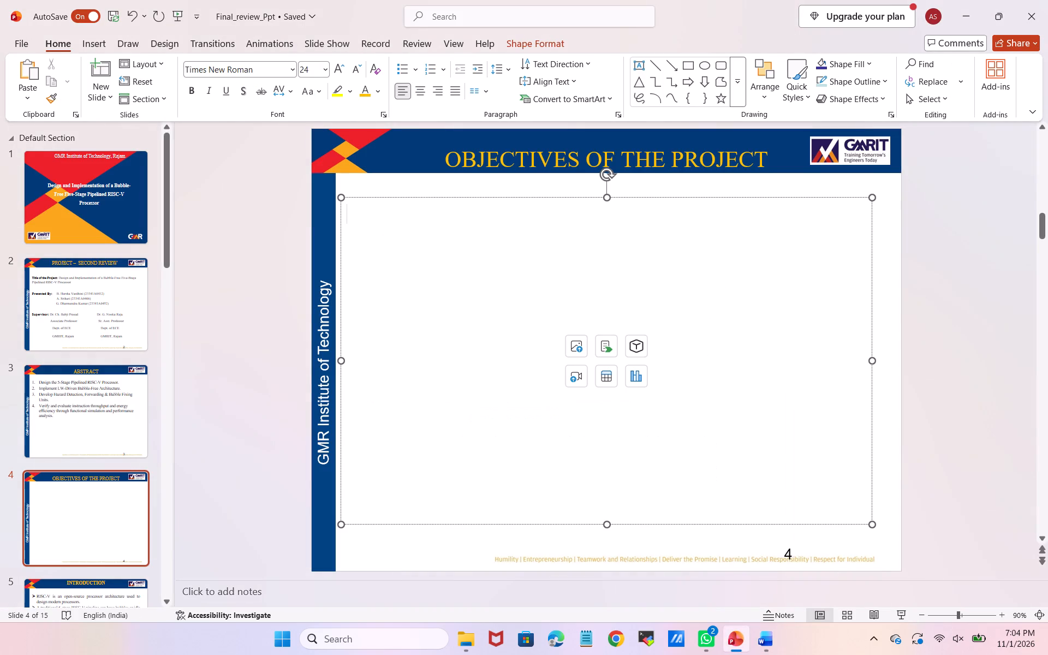
key(ctrl+v)
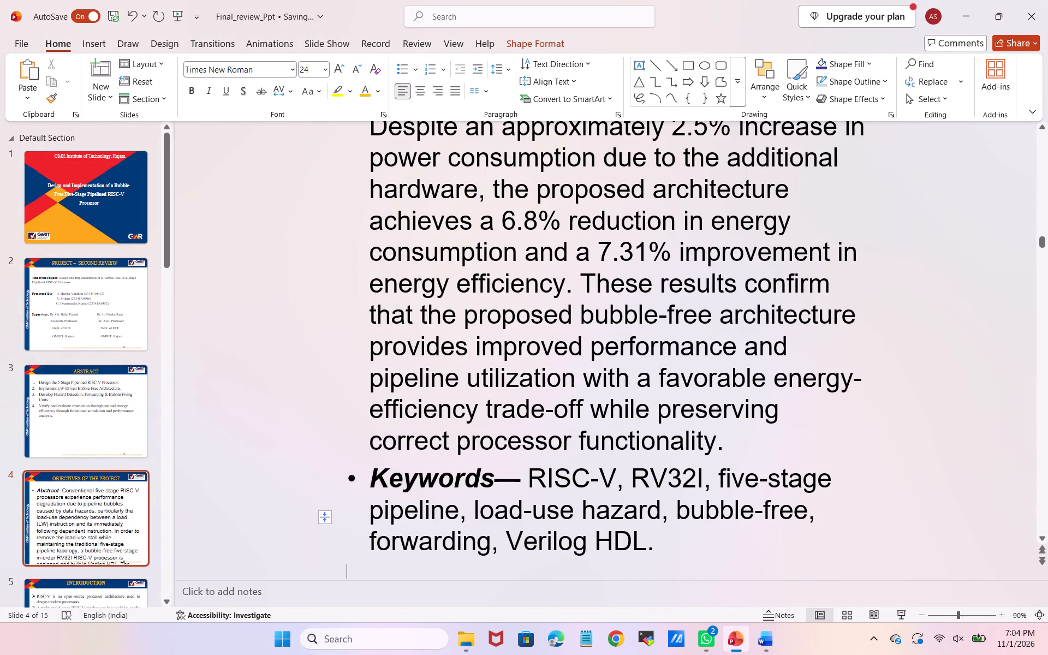
Change the font of all the pasted body text on slide 4 to Times New Roman.
key(ctrl+a)
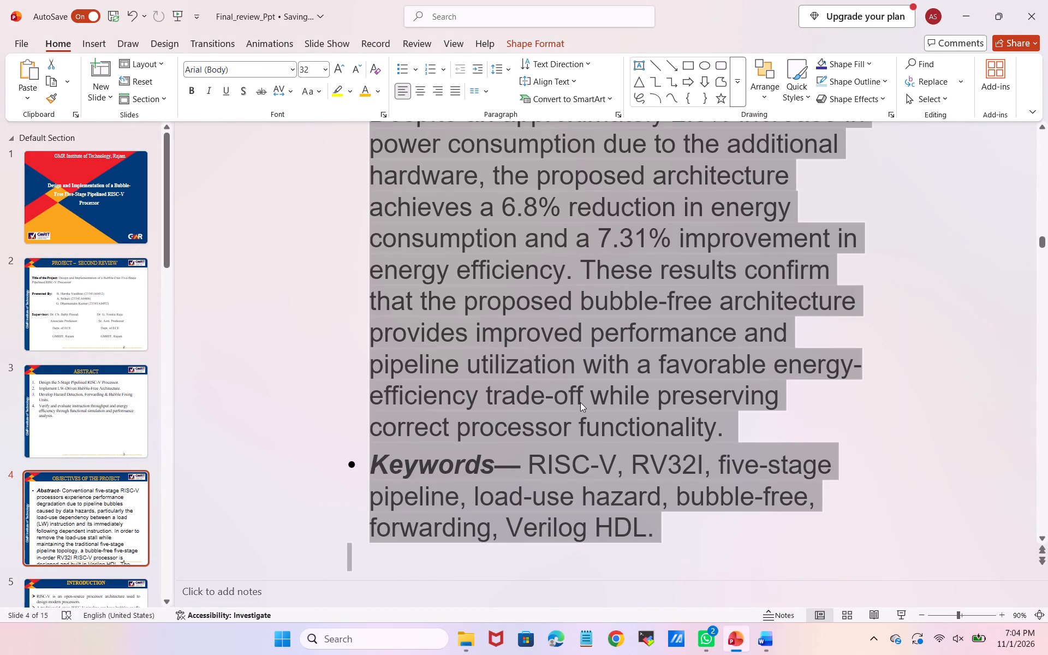
click(291, 67)
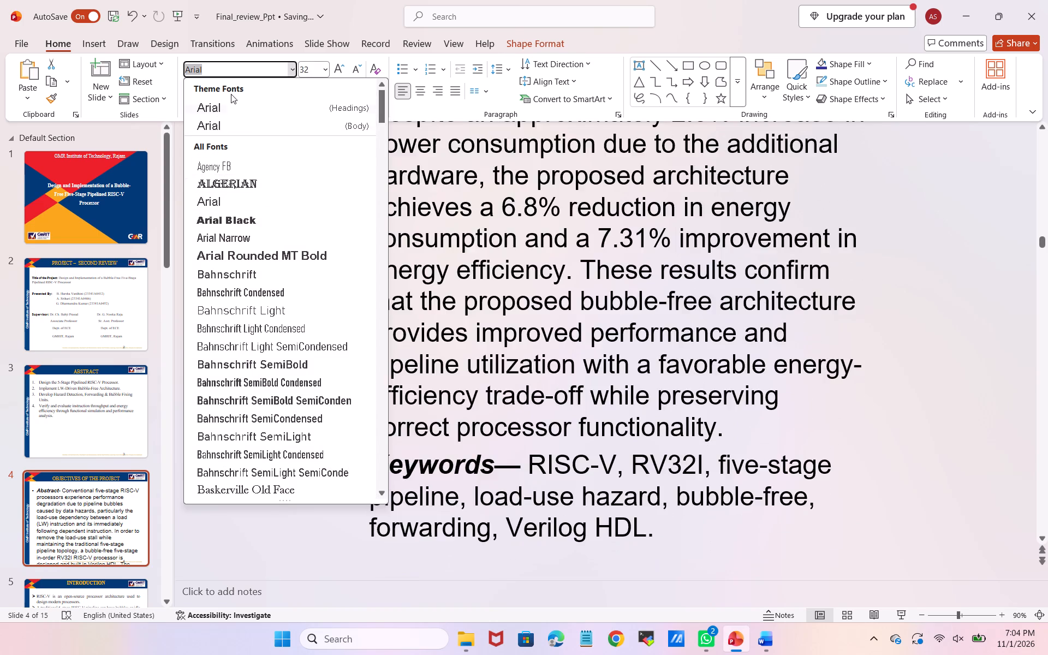
click(212, 68)
key(BackSpace)
key(BackSpace)
key(BackSpace)
key(BackSpace)
key(BackSpace)
key(BackSpace)
key(BackSpace)
key(BackSpace)
key(BackSpace)
key(BackSpace)
key(BackSpace)
key(BackSpace)
key(BackSpace)
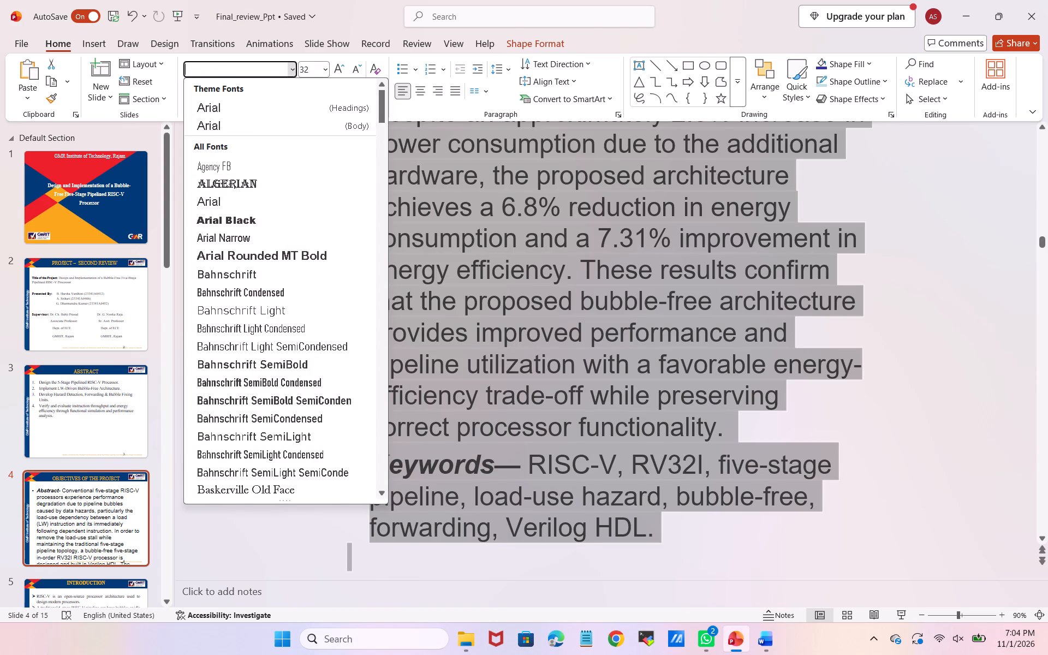
text(times)
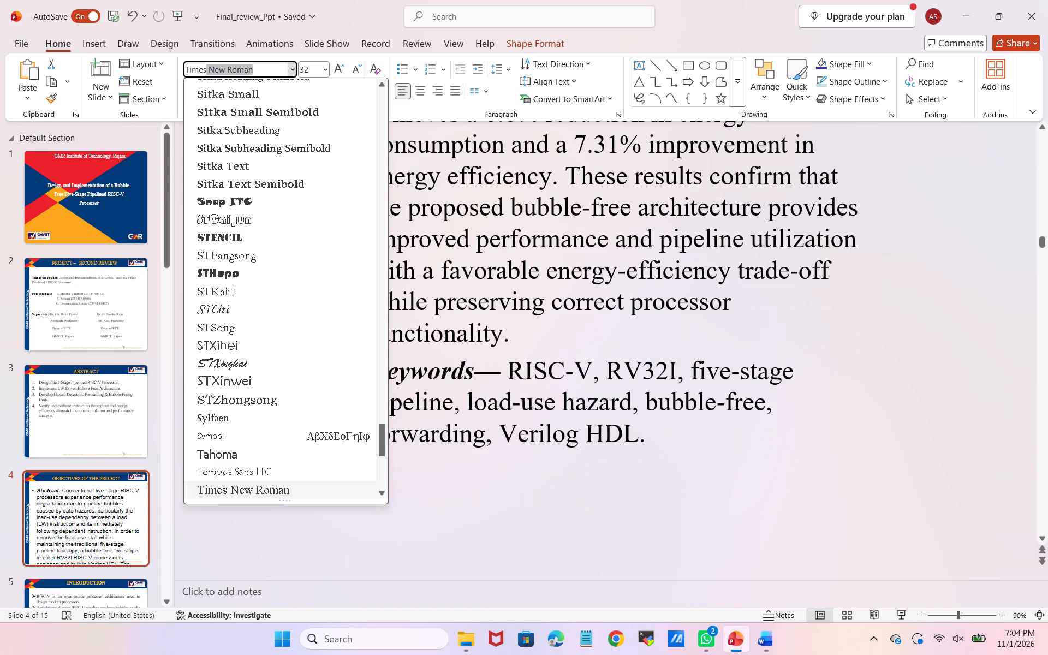
key(Return)
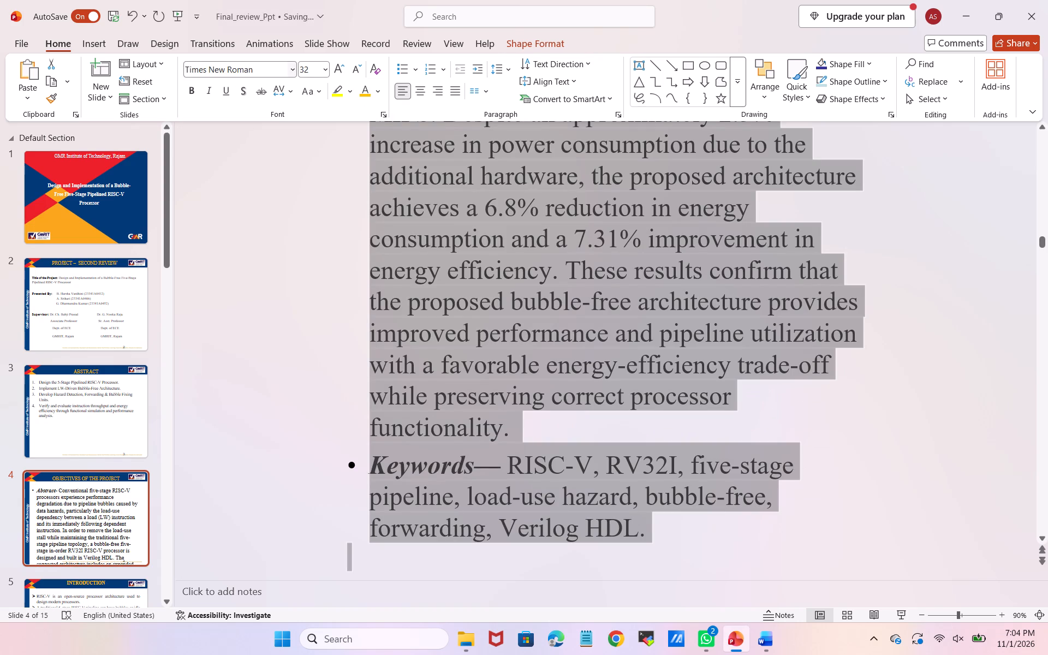
Reduce the font size of slide 4's whole body text to 16.
click(326, 74)
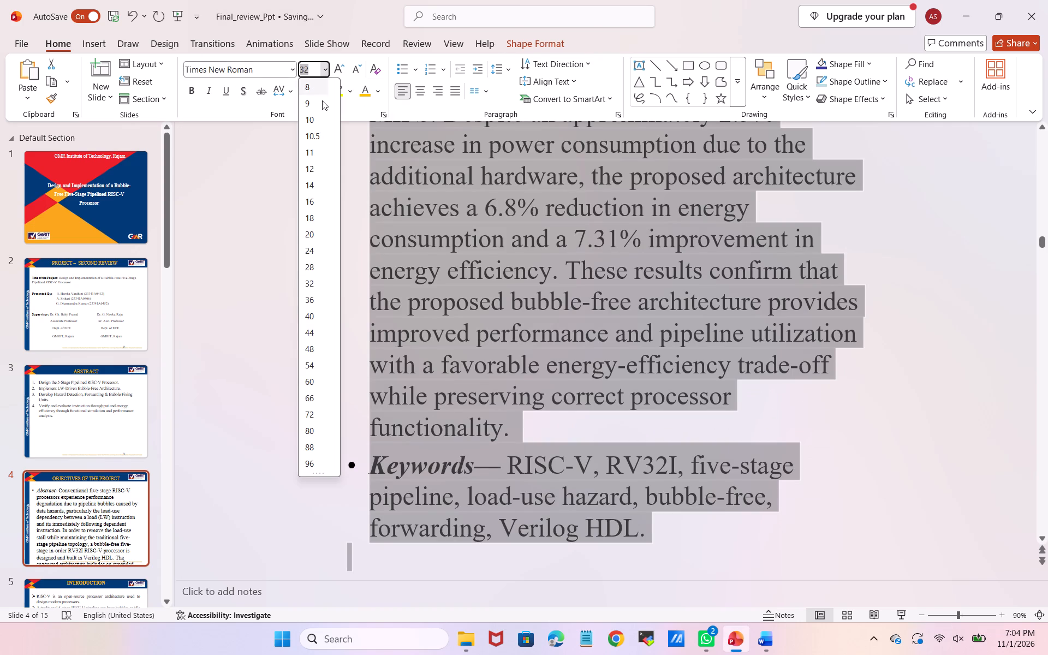
click(311, 168)
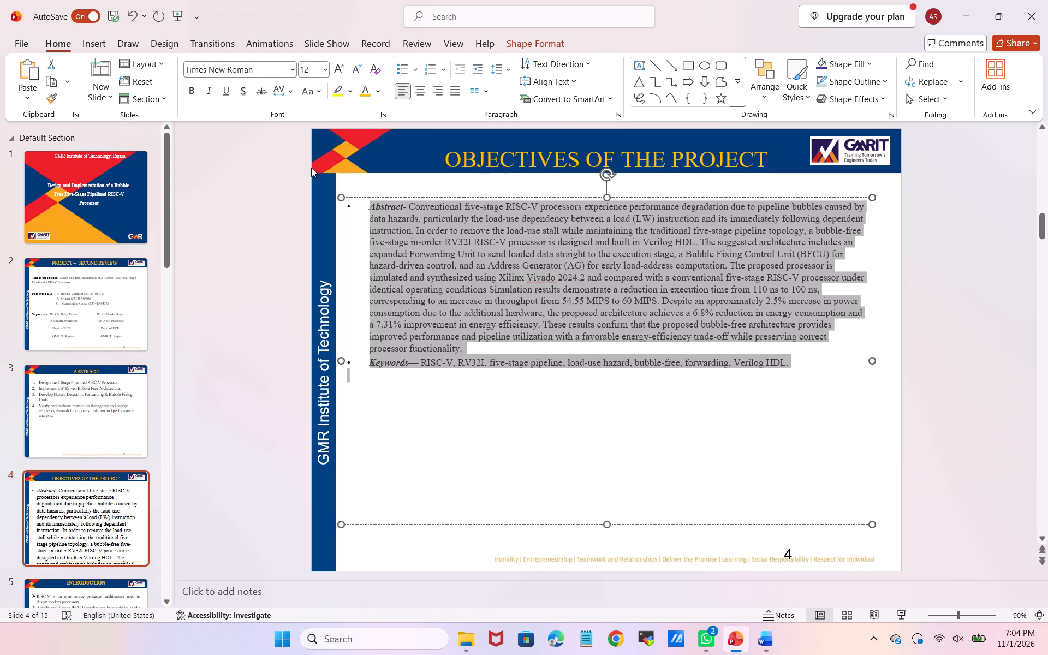
click(326, 70)
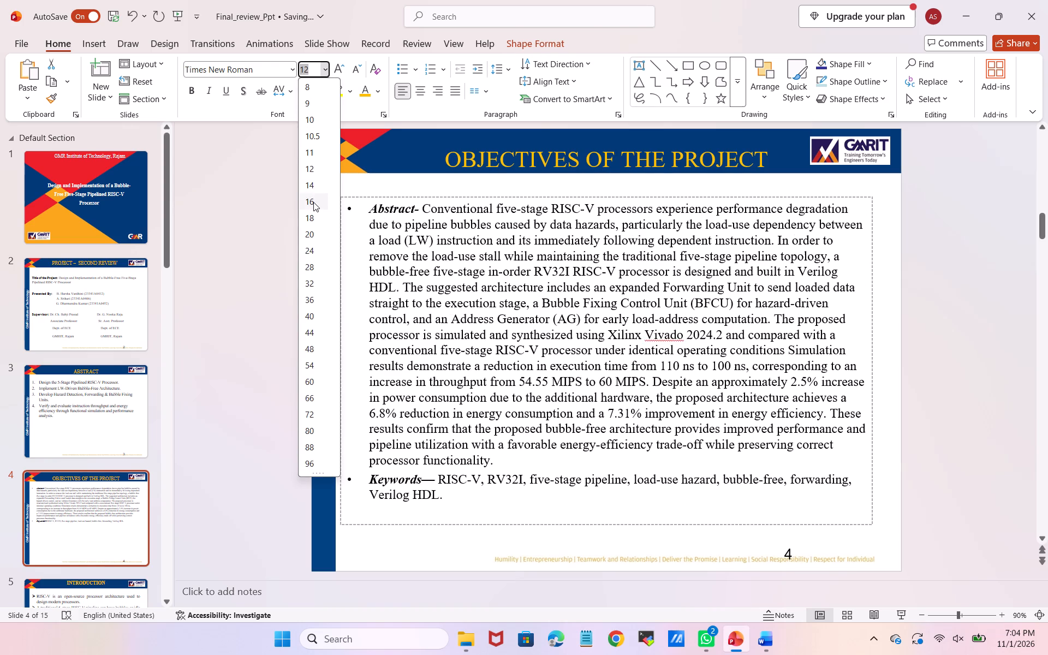
click(313, 203)
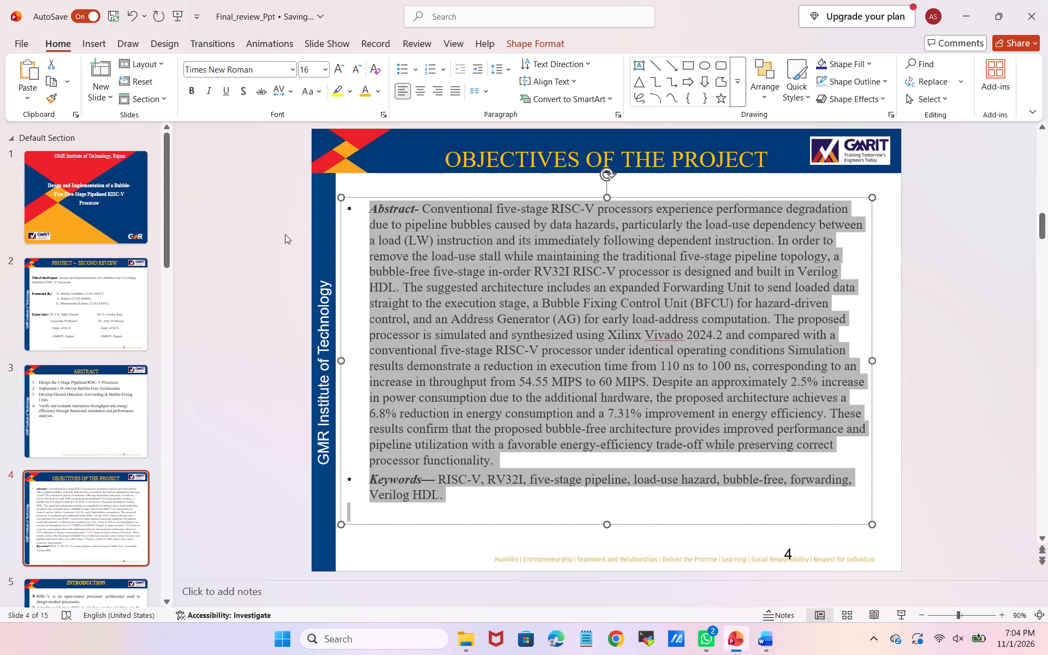
click(285, 234)
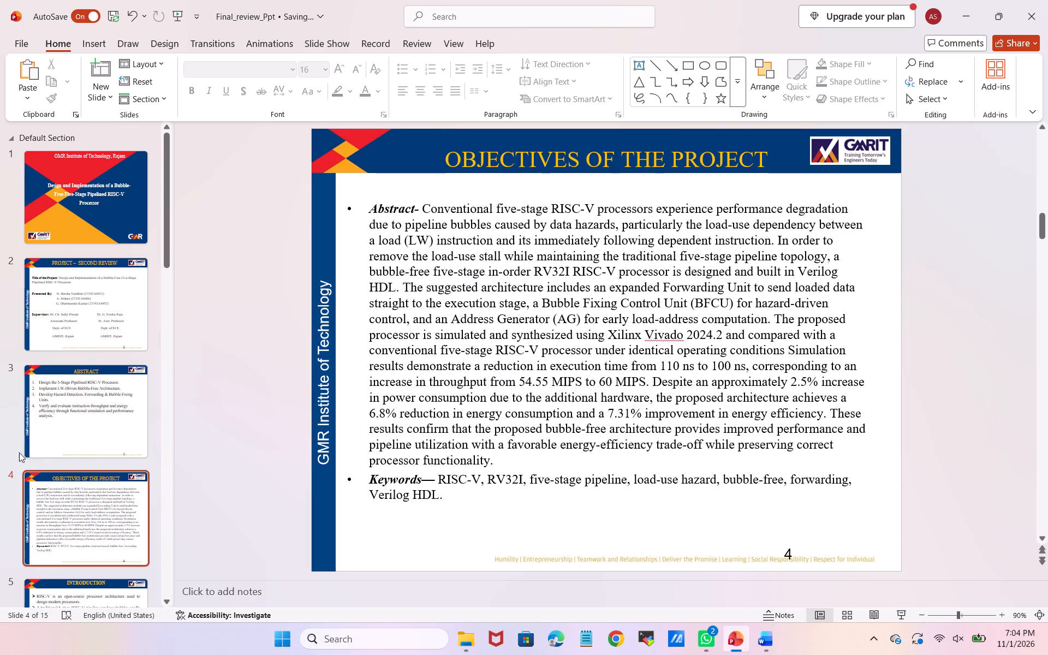
Move the slide with the numbered objectives list from position 3 to position 4, after the slide holding the abstract text.
double_click(55, 434)
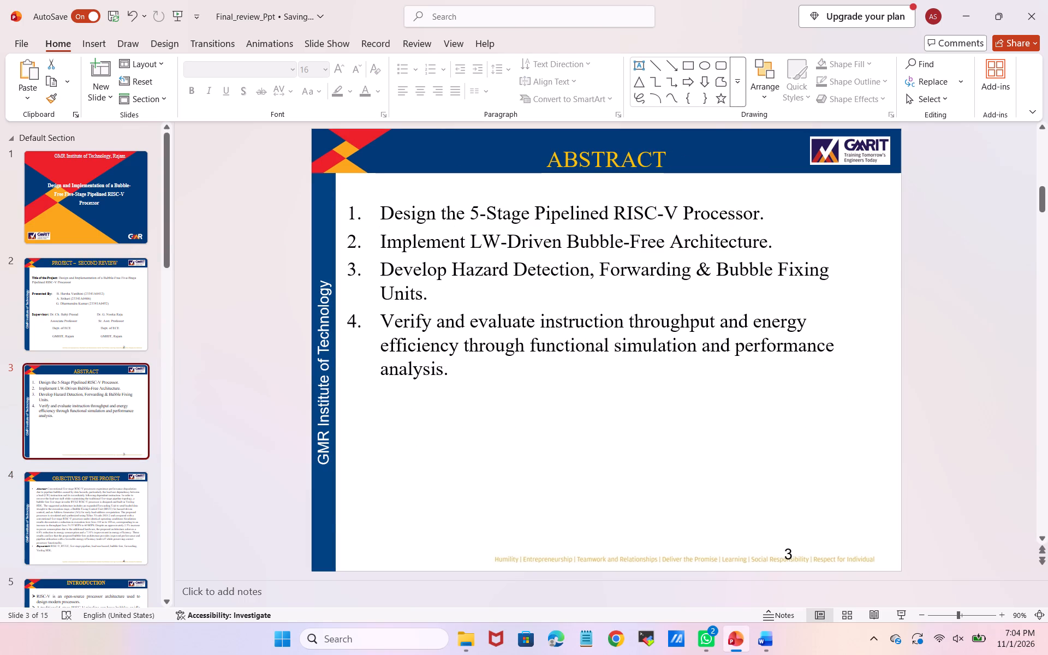
drag(462, 374, 383, 216)
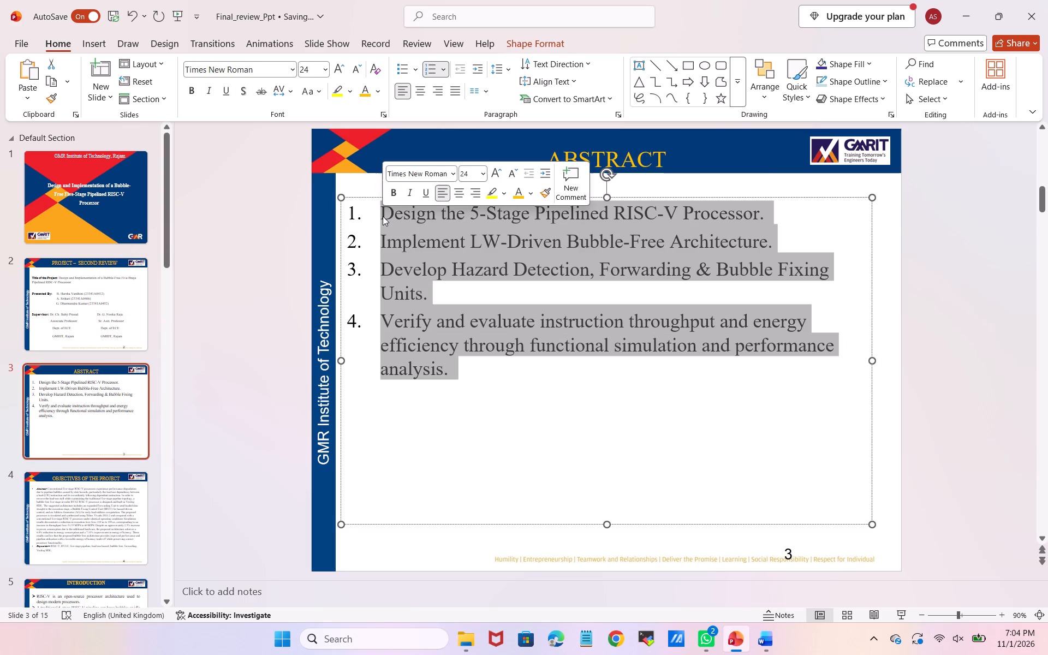
click(527, 382)
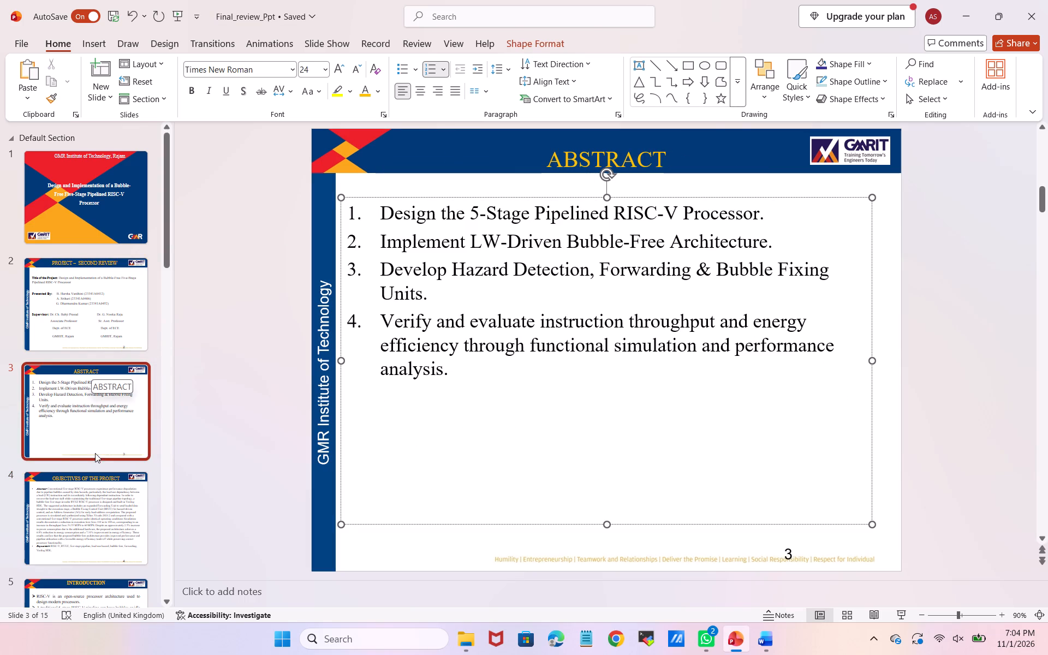
click(97, 480)
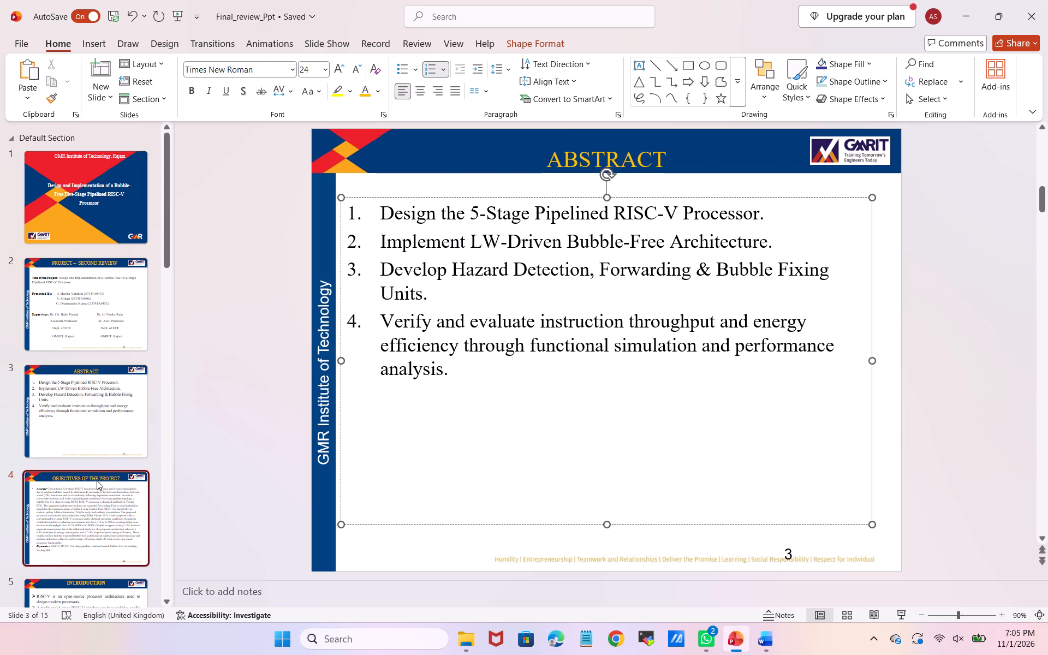
drag(92, 413, 109, 525)
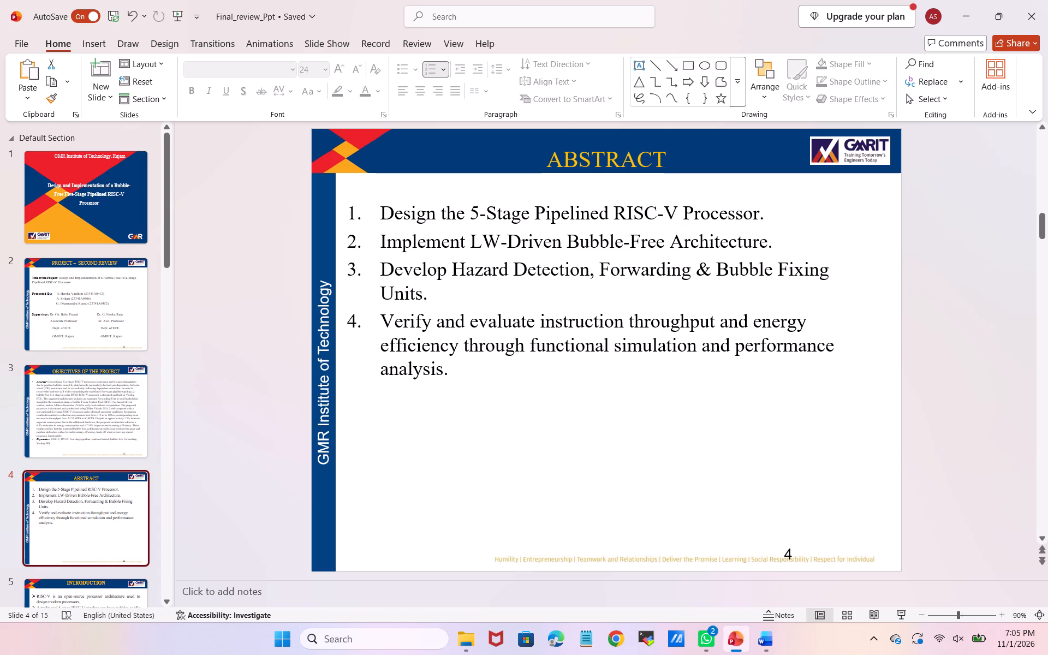
Replace the "OBJECTIVES OF THE PROJECT" title on slide 3, above the abstract text, with "ABSTRACT".
click(622, 166)
drag(665, 160, 570, 162)
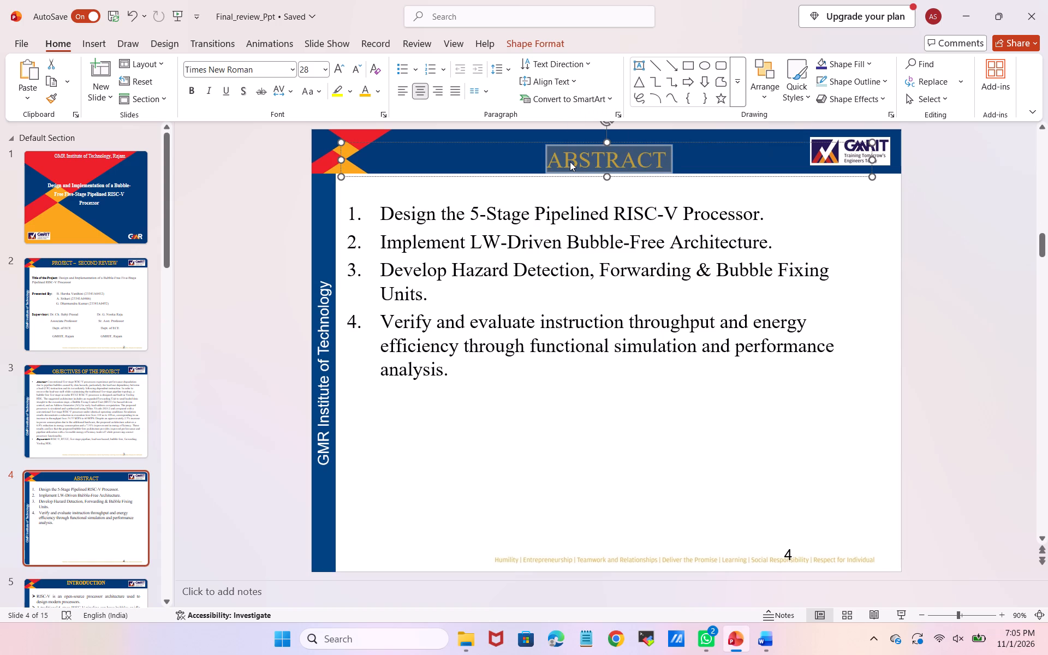
key(ctrl+c)
click(102, 392)
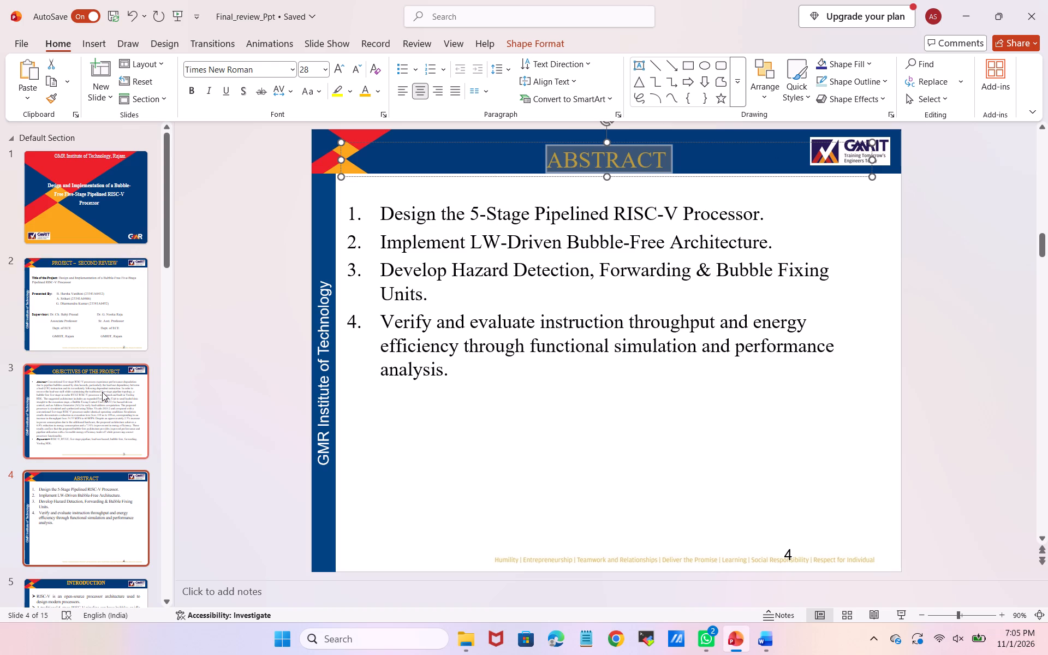
drag(765, 157, 727, 157)
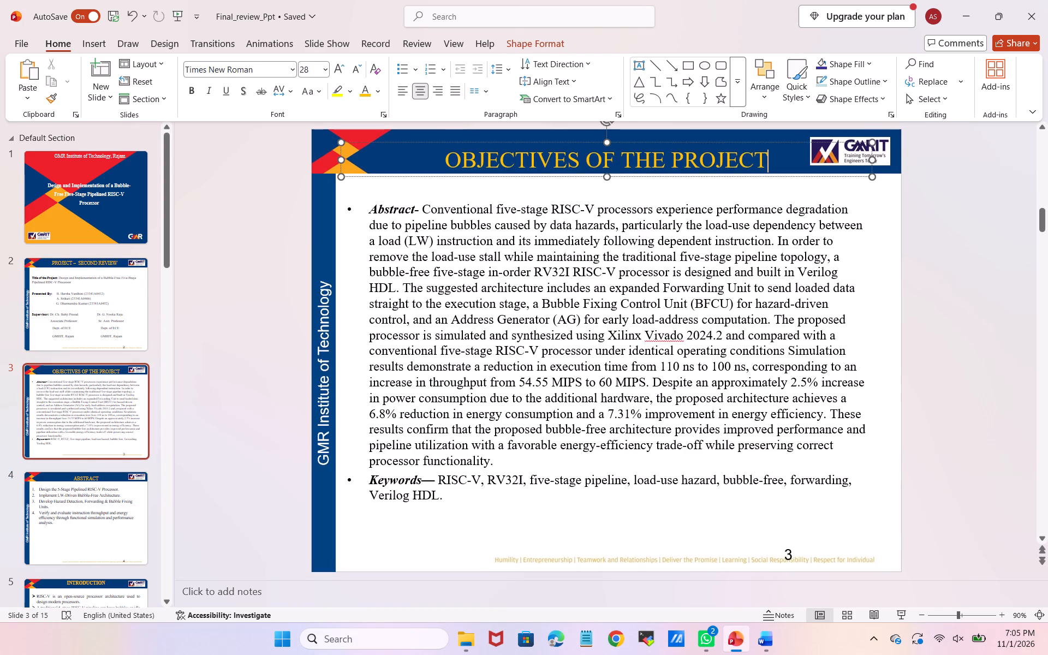
drag(727, 157, 471, 154)
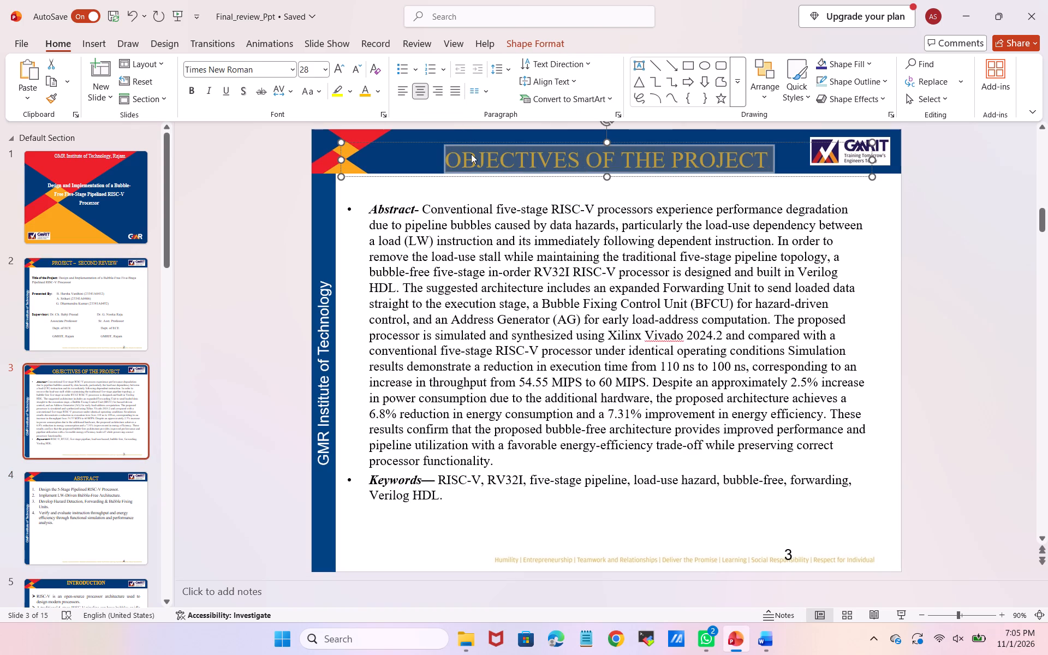
key(ctrl+x)
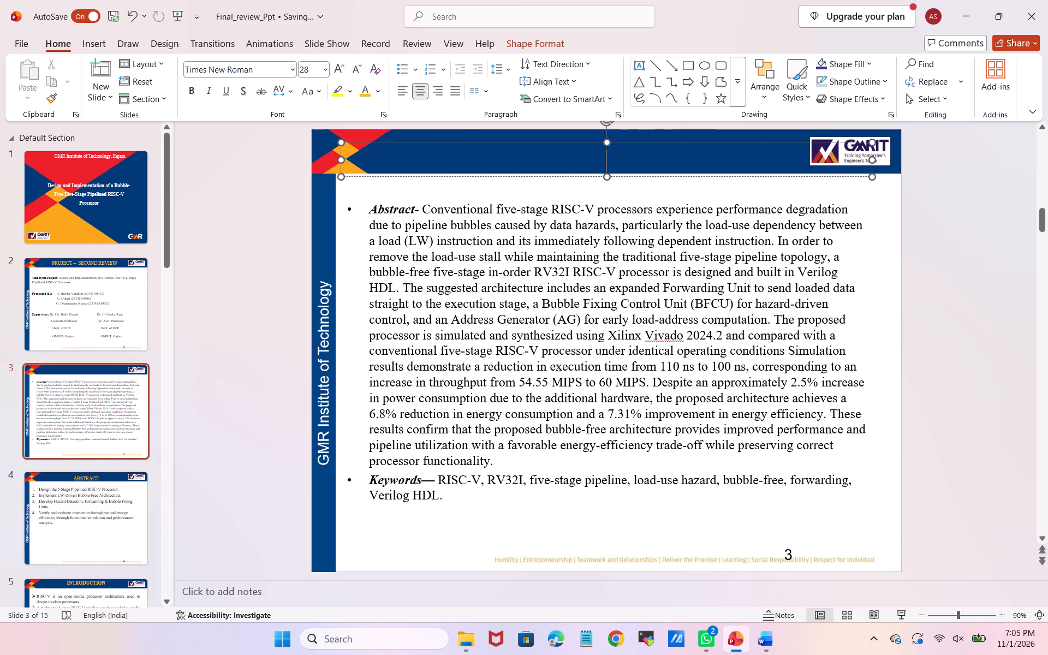
key(ctrl+v)
click(592, 160)
text(AB)
text(STRACT)
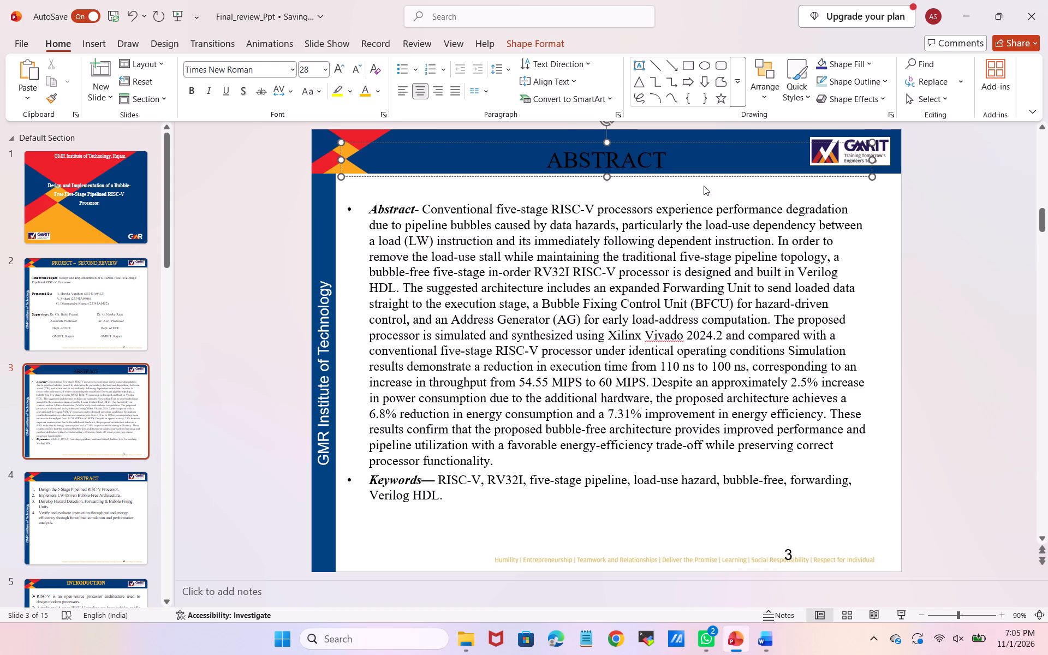
Change the font colour of slide 3's new ABSTRACT title to the standard orange-gold.
drag(672, 158, 567, 166)
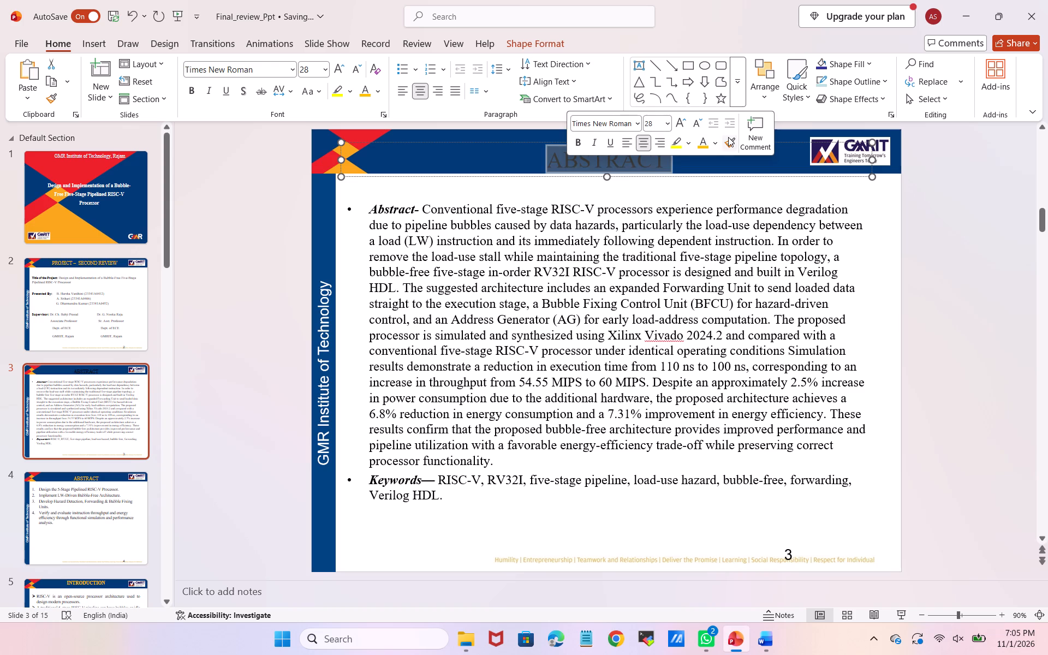
click(714, 141)
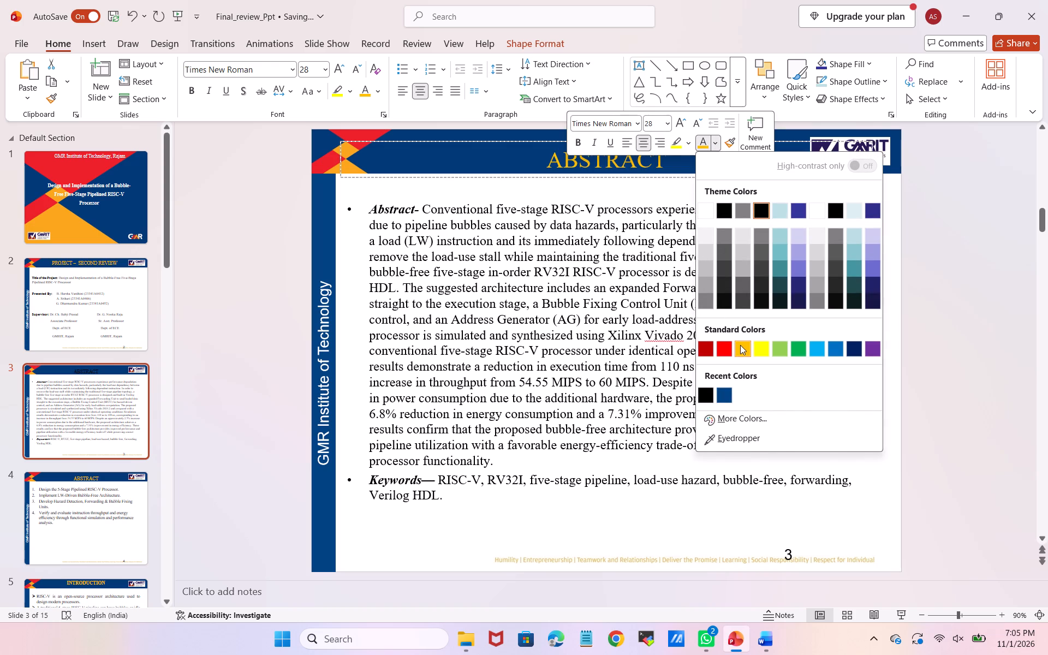
click(741, 345)
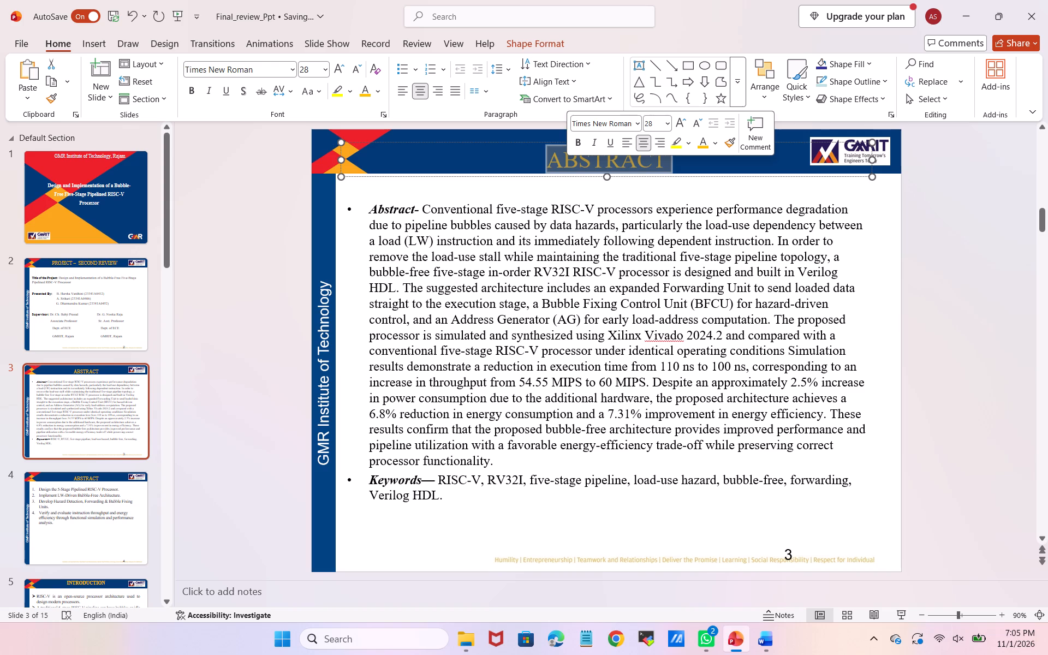
Delete the "Abstract-" lead-in from slide 3's body text and remove the bullets from the abstract and Keywords paragraphs.
drag(419, 210, 370, 210)
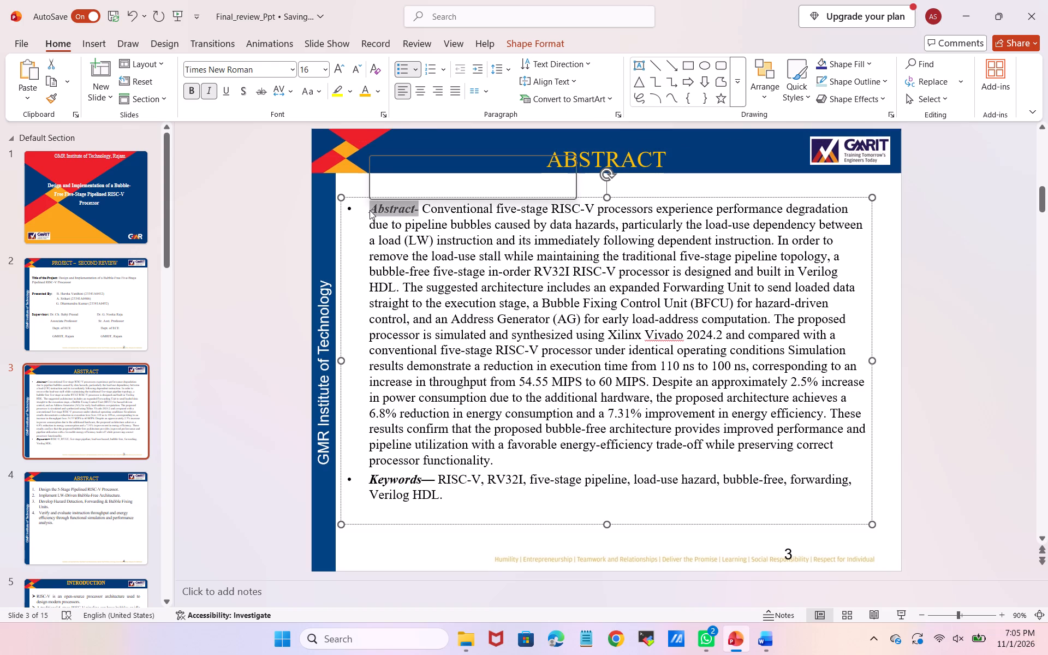
key(BackSpace)
key(BackSpace)
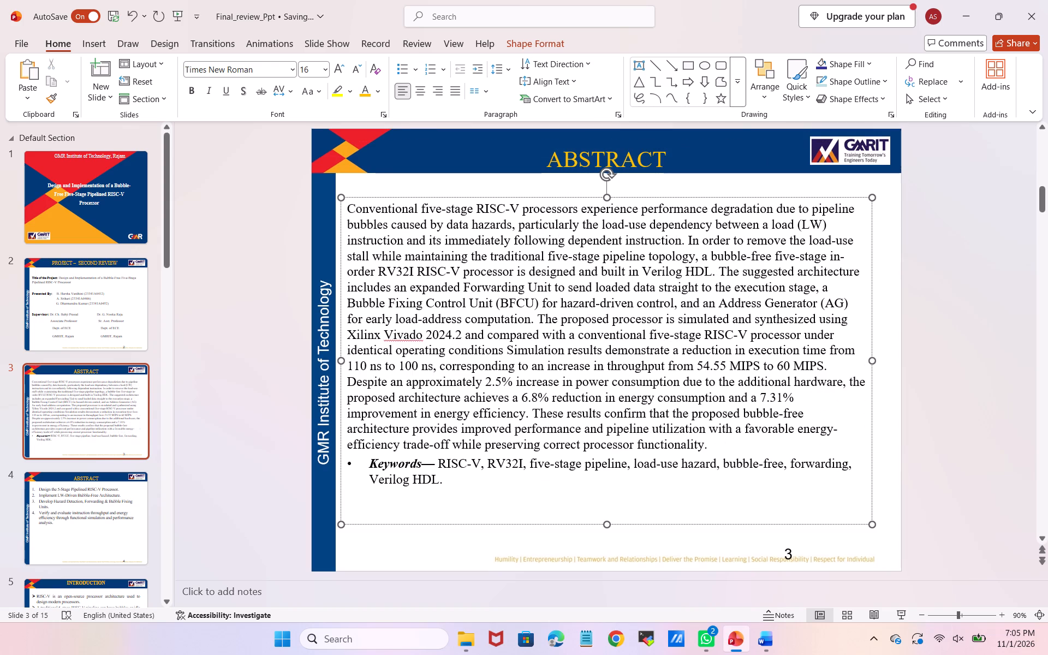
click(366, 460)
key(BackSpace)
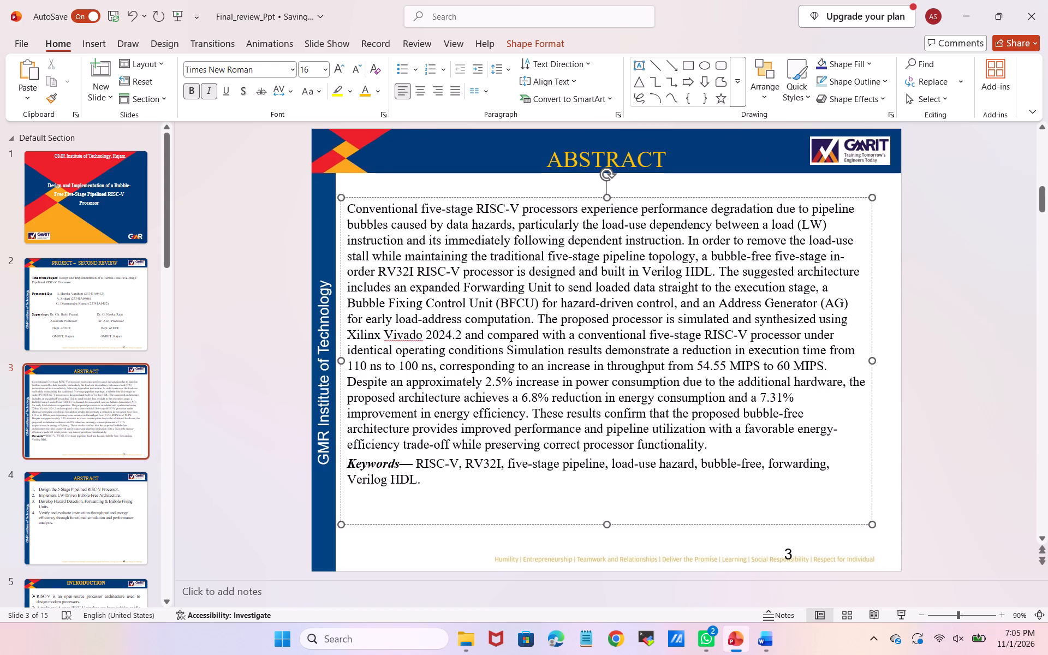
Have the spell checker ignore every occurrence of the flagged word "Vivado" in slide 3's abstract text.
click(402, 340)
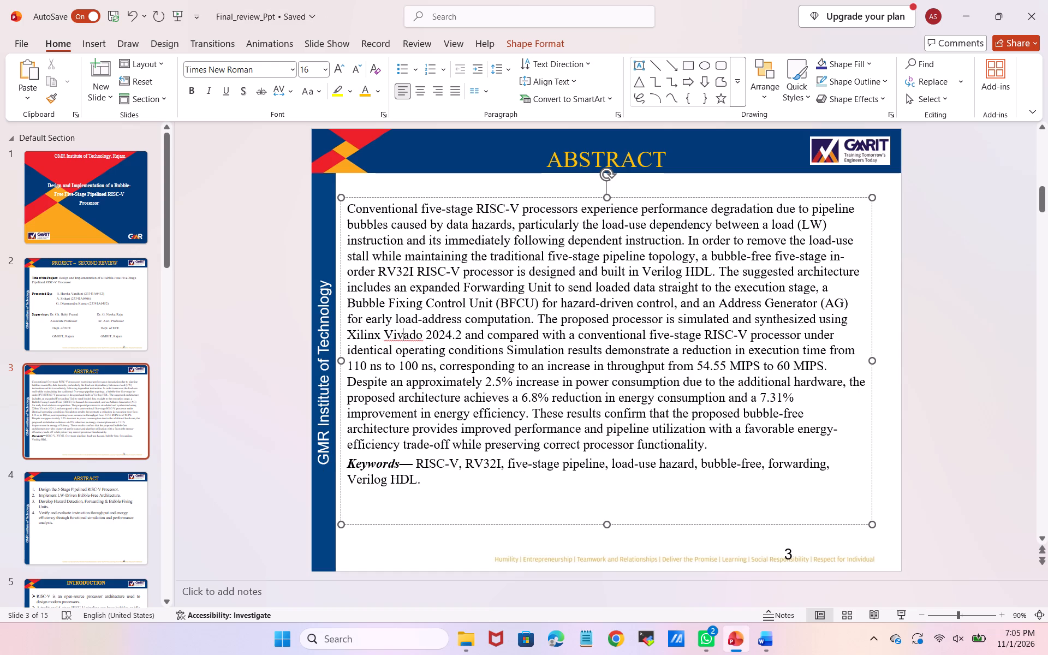
right_click(402, 340)
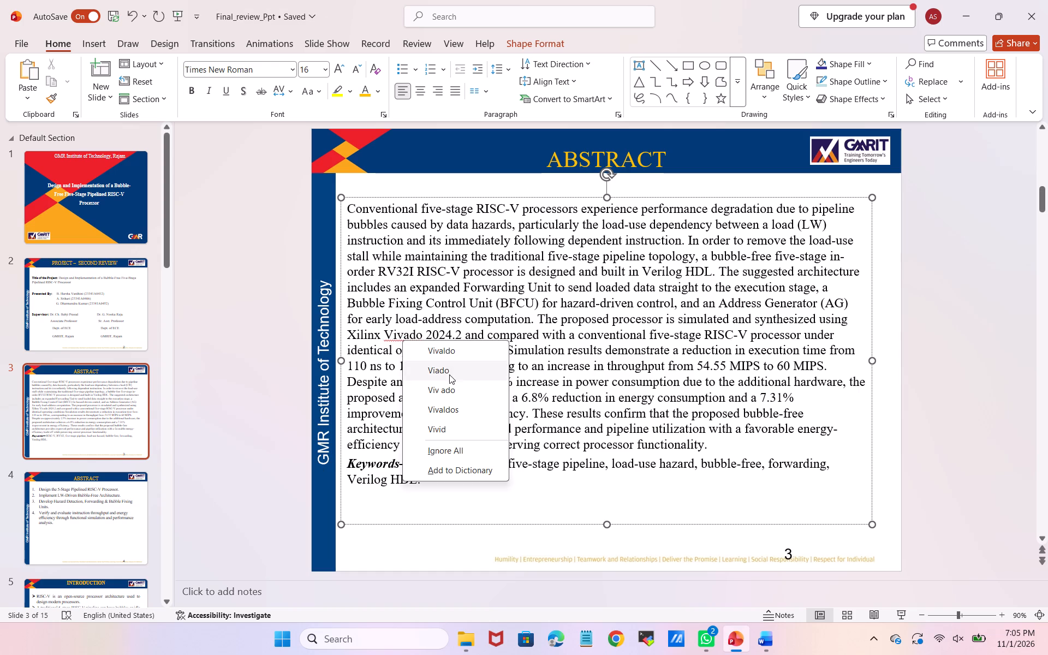
click(461, 450)
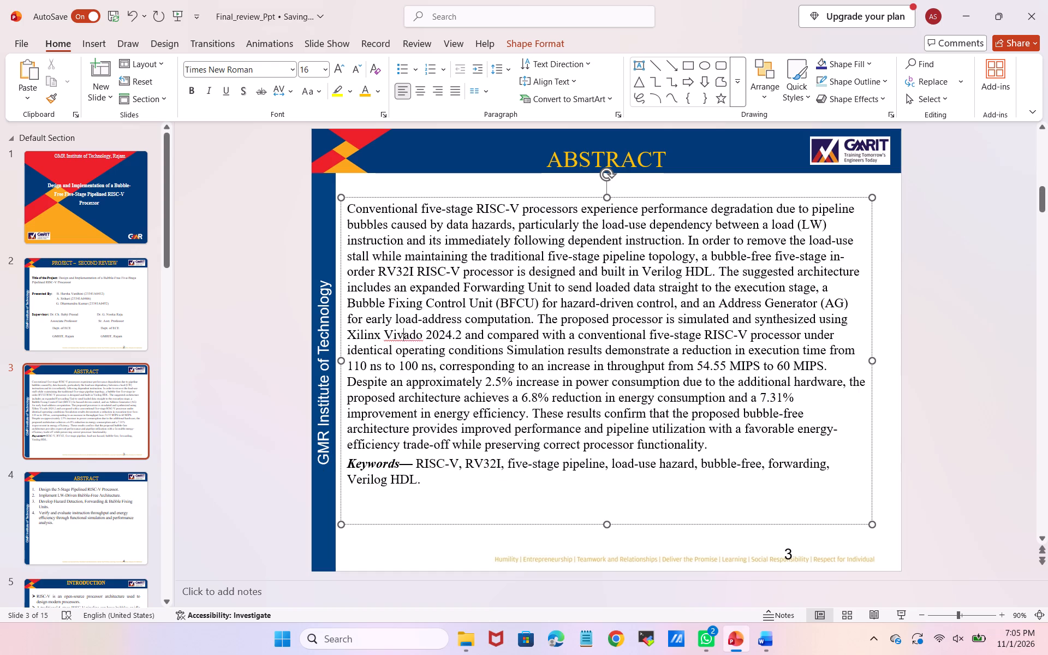
Replace the "ABSTRACT" title on slide 4, above the numbered objectives list, with the copied text "OBJECTIVES OF THE PROJECT".
click(119, 493)
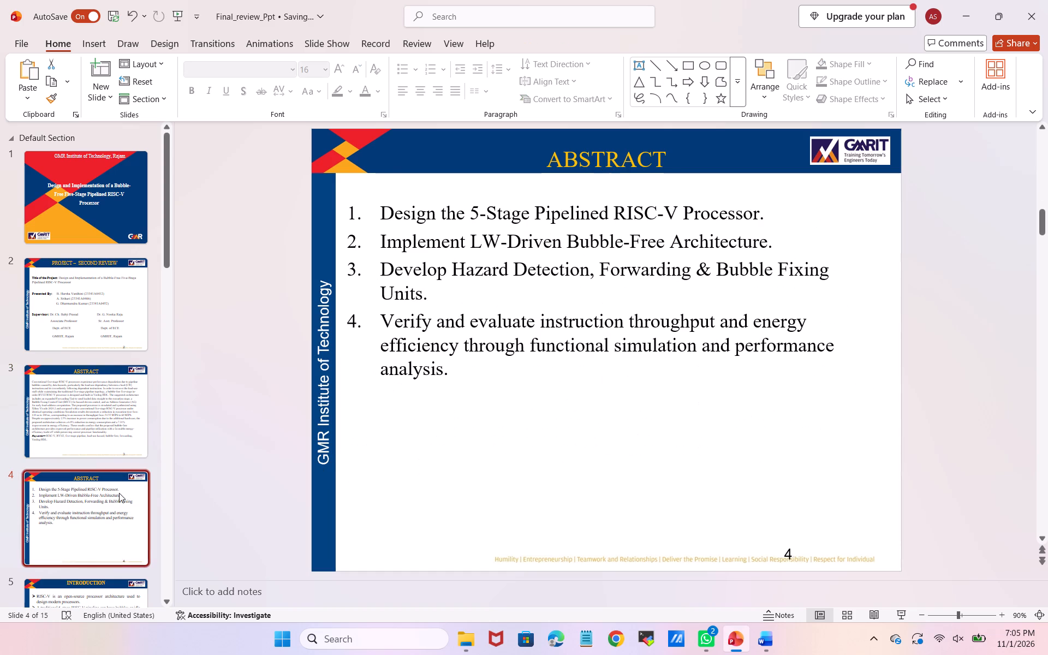
click(663, 160)
drag(663, 160, 661, 160)
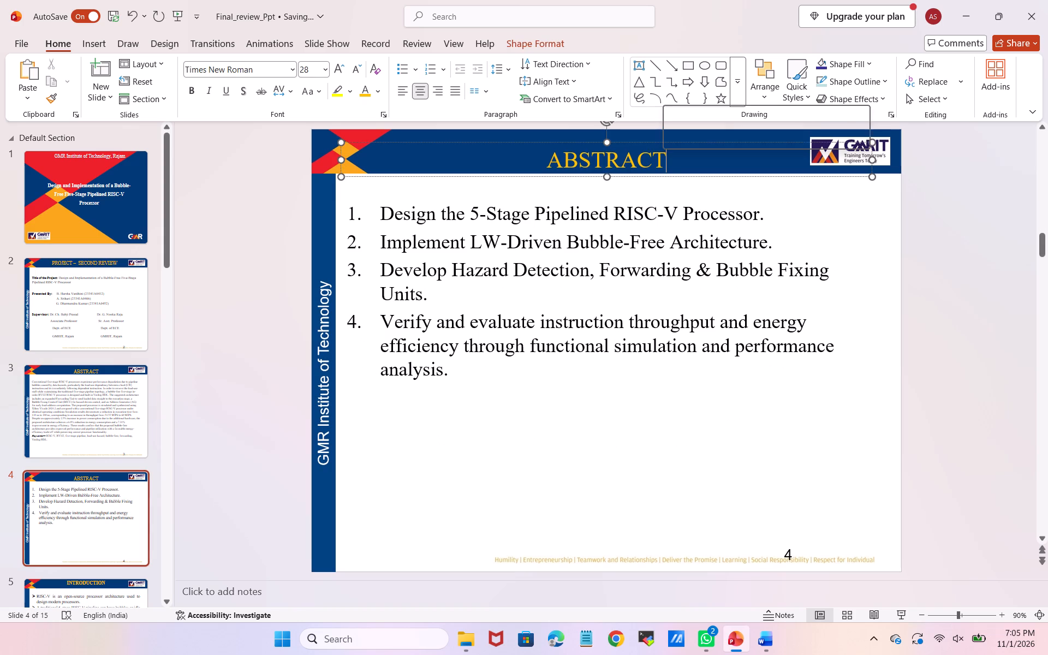
drag(661, 160, 580, 166)
key(ctrl+v)
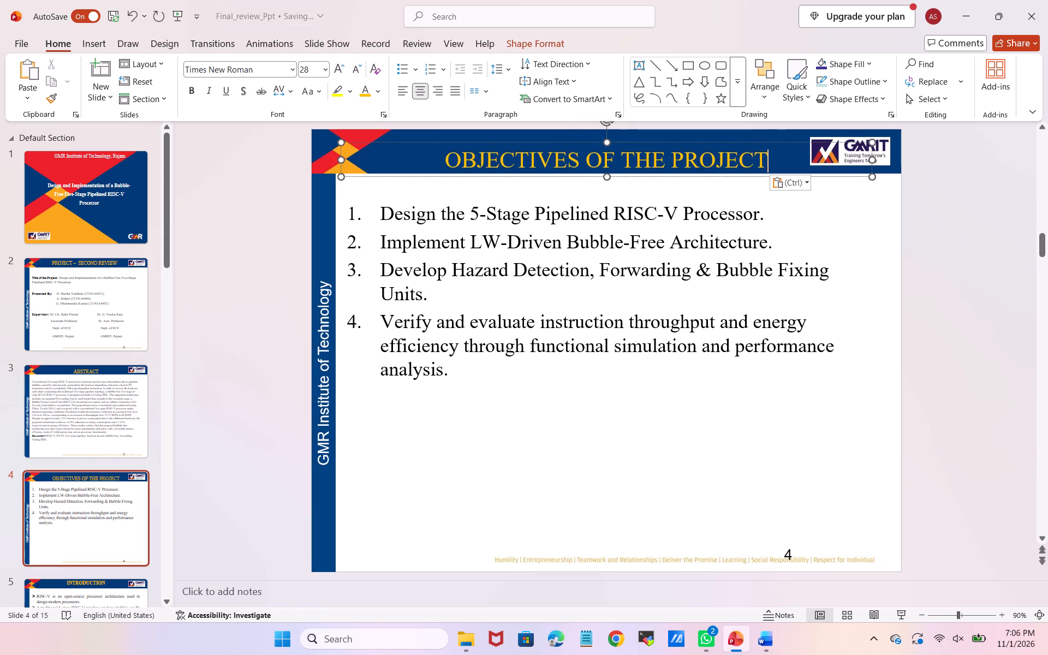
click(534, 406)
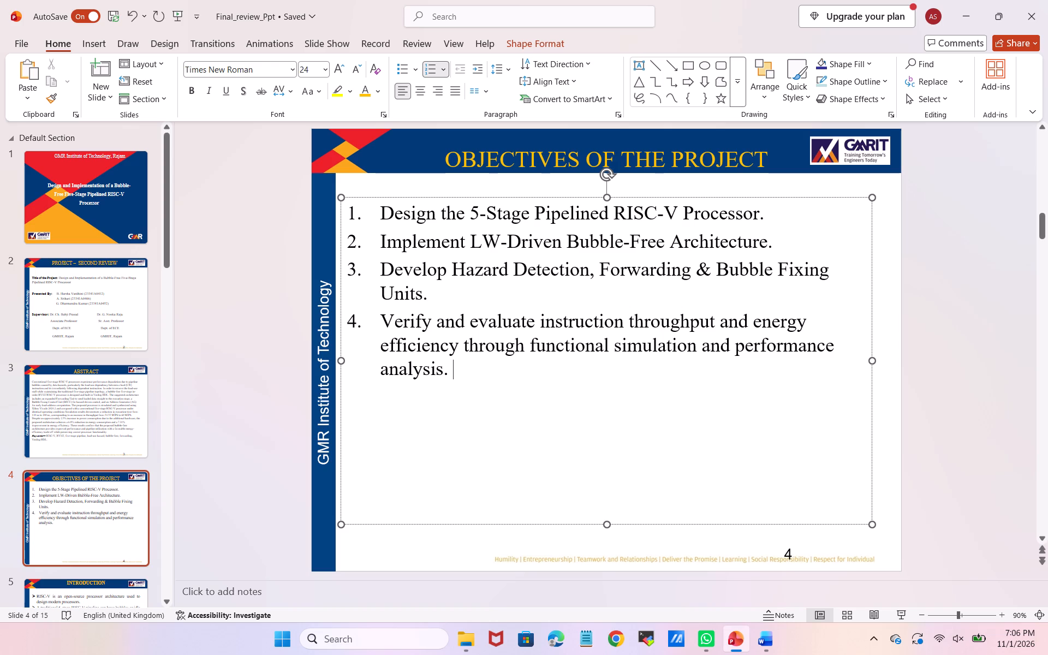
Review the slides in order from slide 2 through slide 6, checking their titles, content and sequence.
click(116, 324)
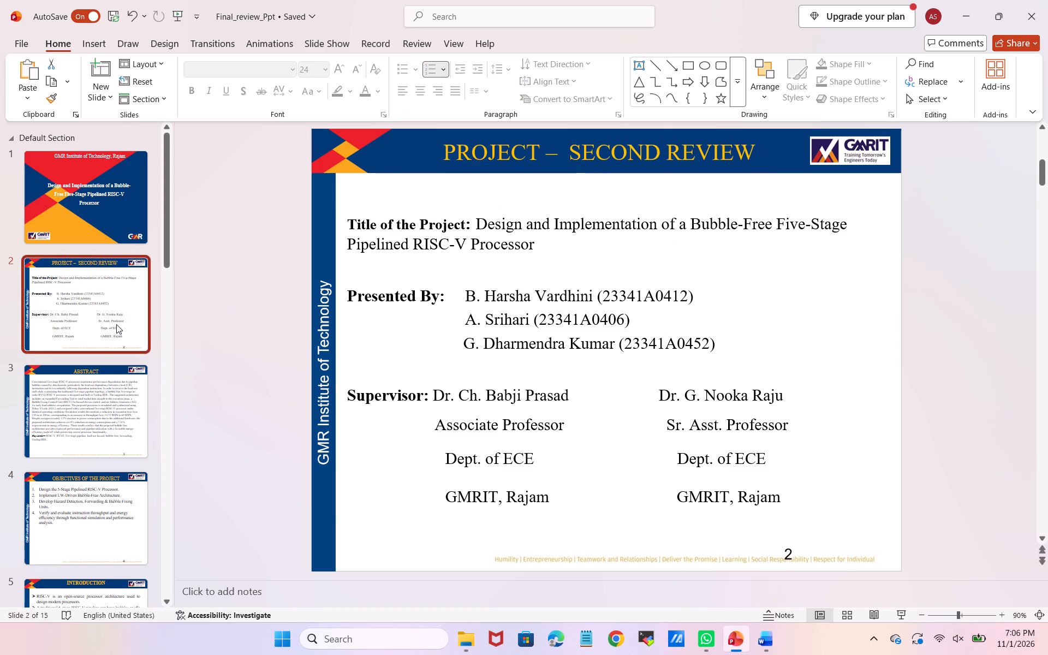
key(Down)
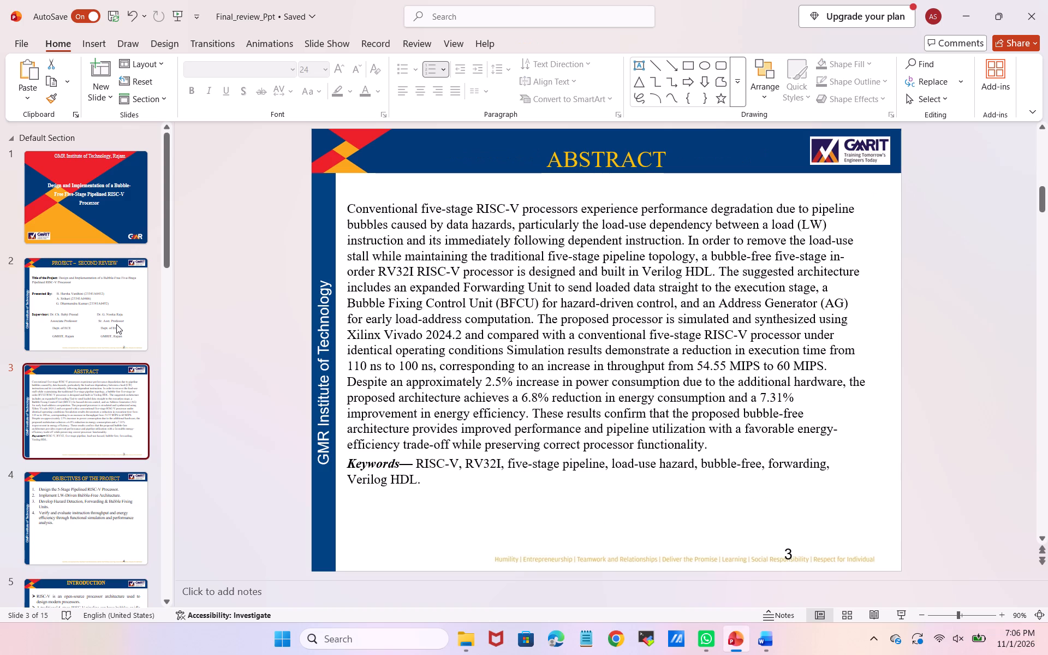
key(Down)
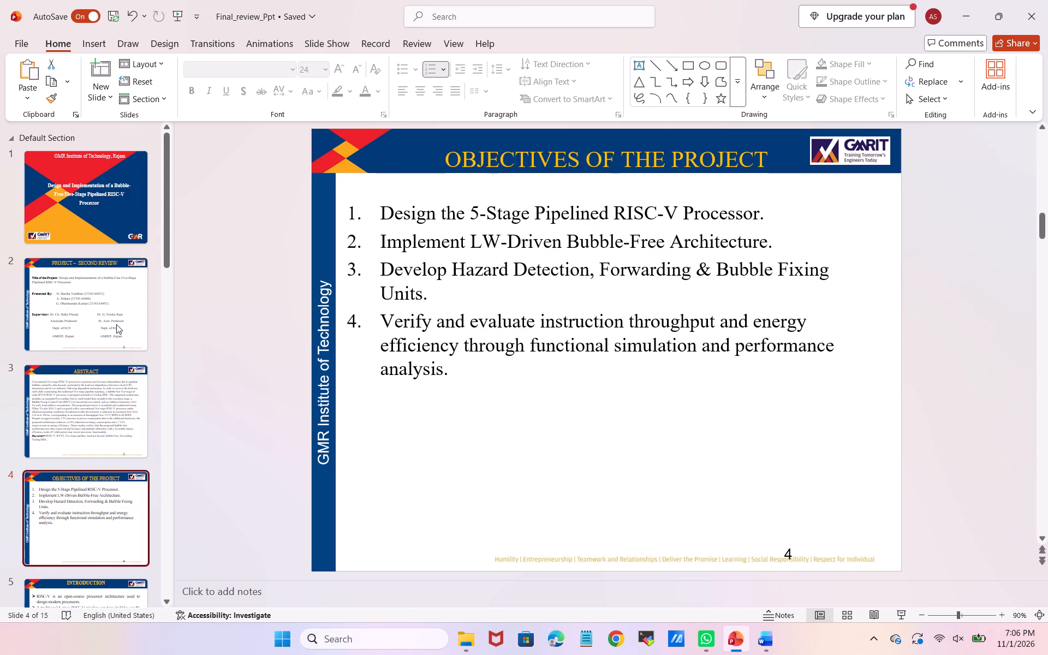
key(Down)
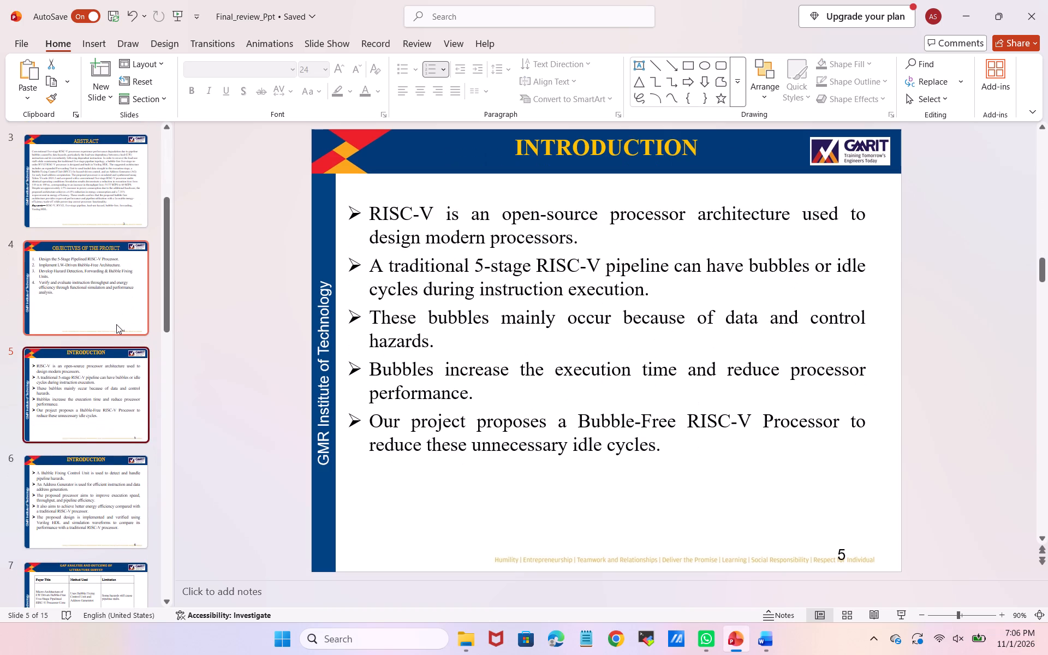
key(Down)
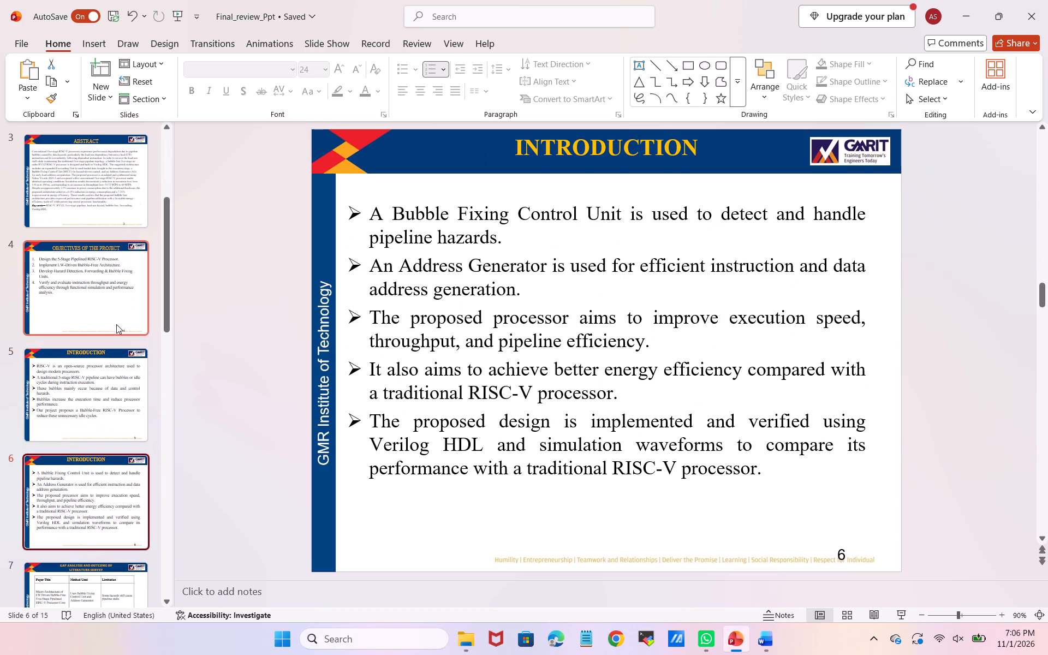
Continue the slide review with slide 7, the literature survey gap analysis table.
key(Down)
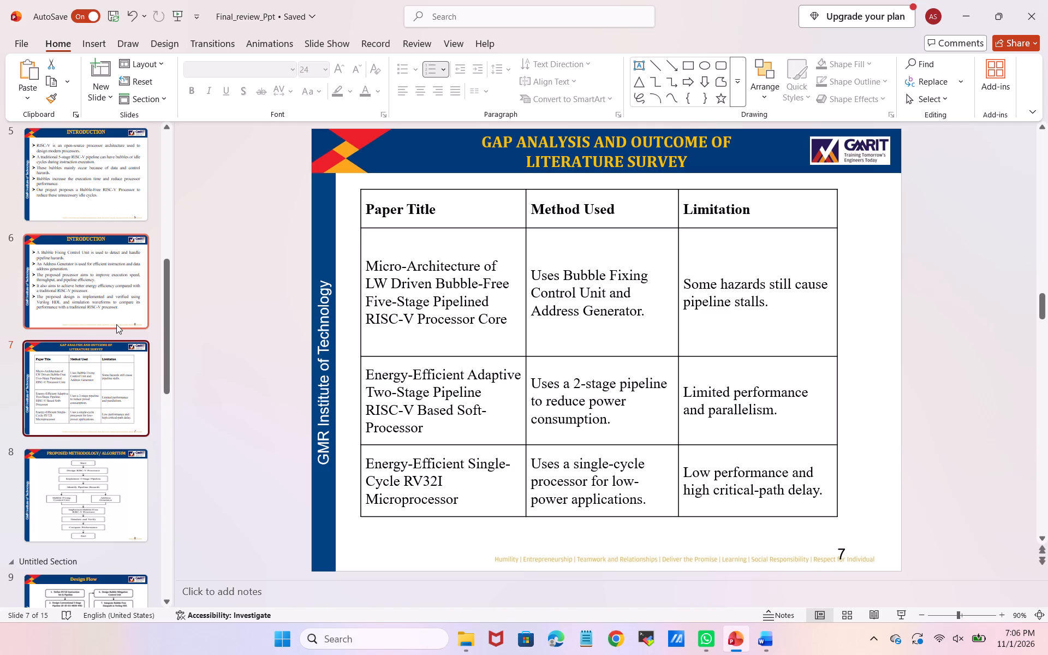
Switch to File Explorer and copy the Final_review_Ppt presentation file from the MAIN PROJECT folder.
click(458, 637)
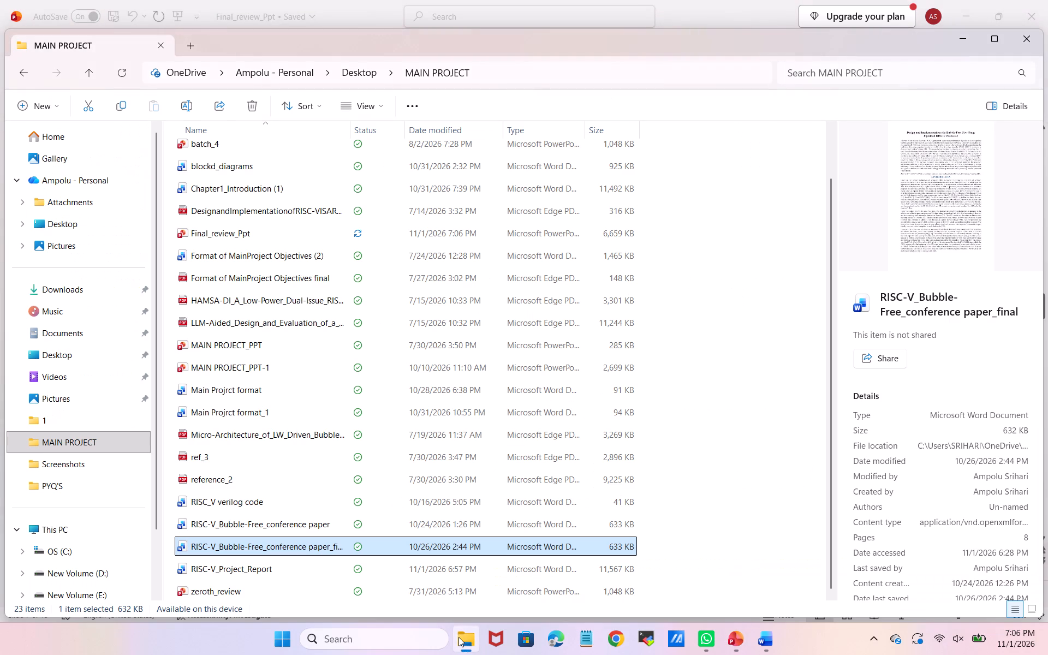
scroll(247, 463, down, 2)
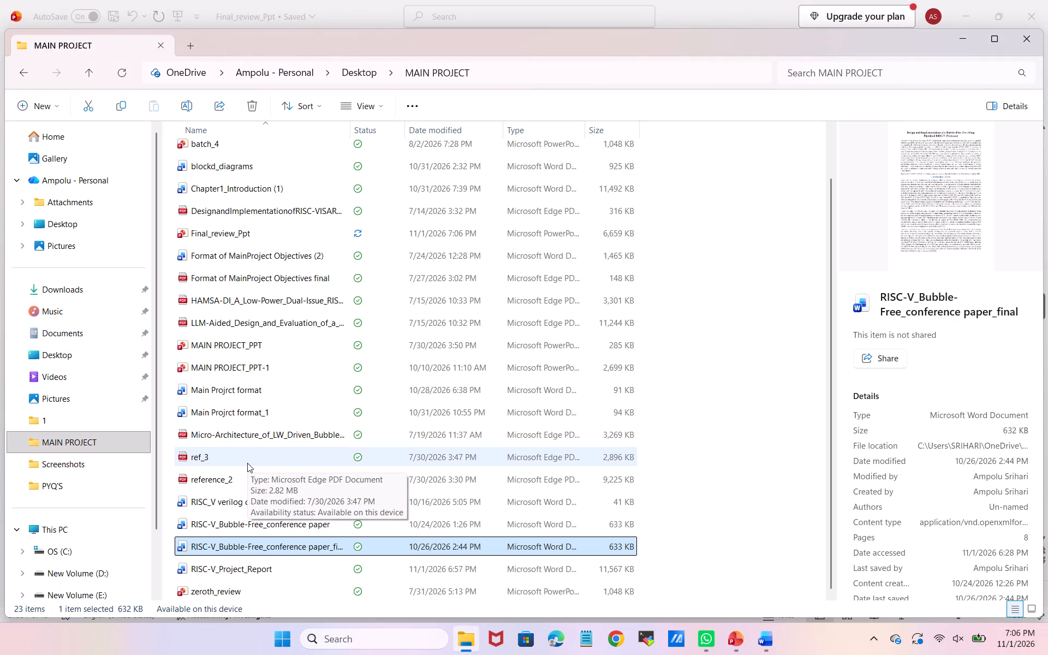
scroll(247, 463, down, 1)
click(219, 239)
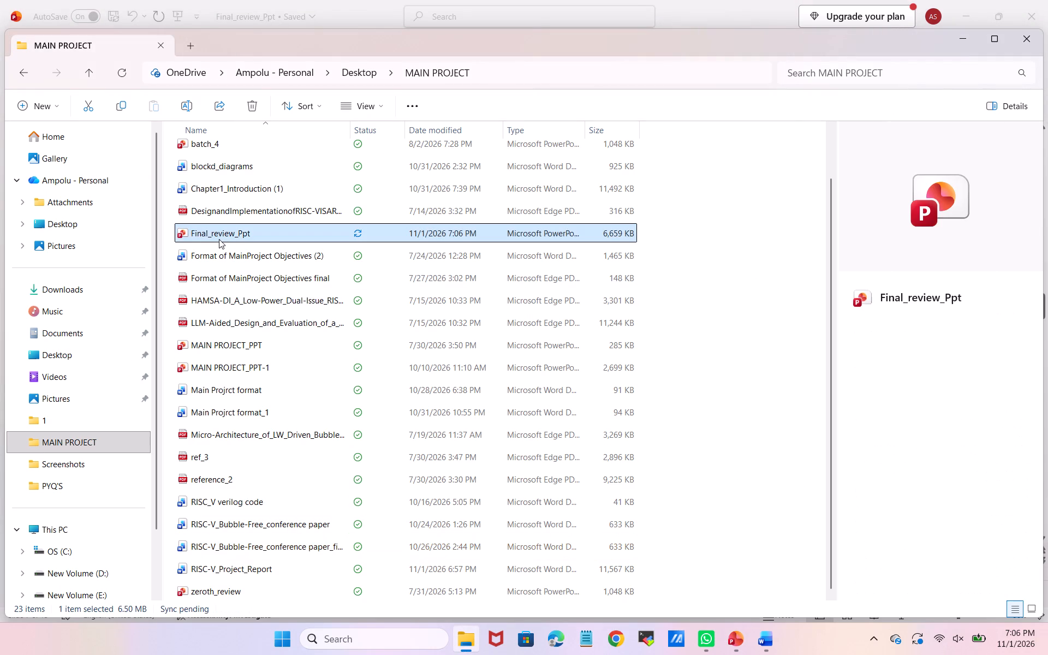
right_click(219, 239)
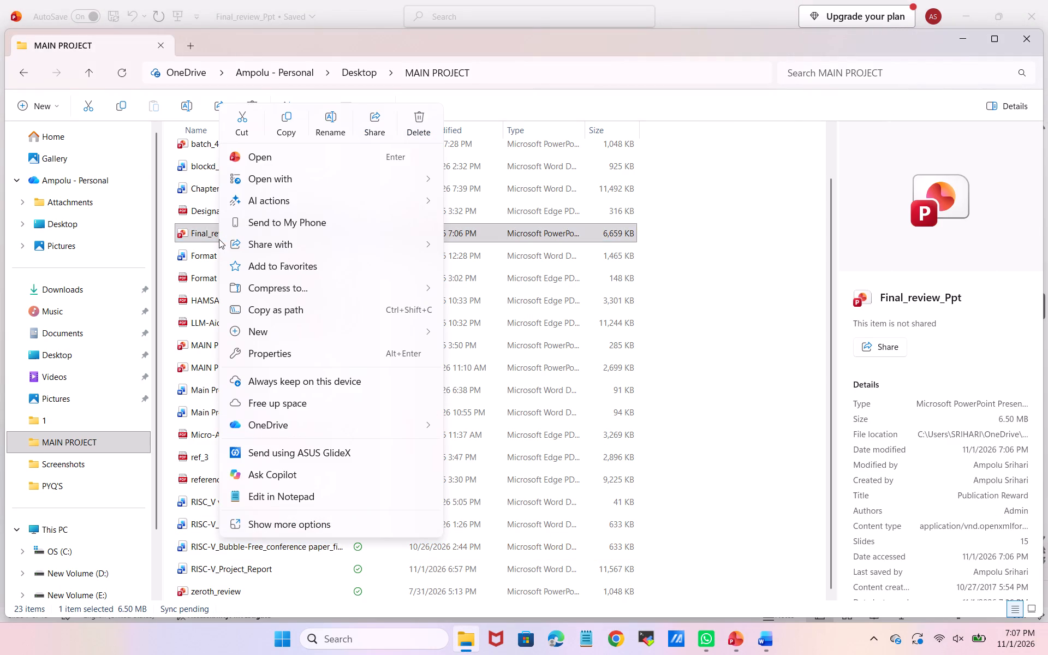
click(279, 126)
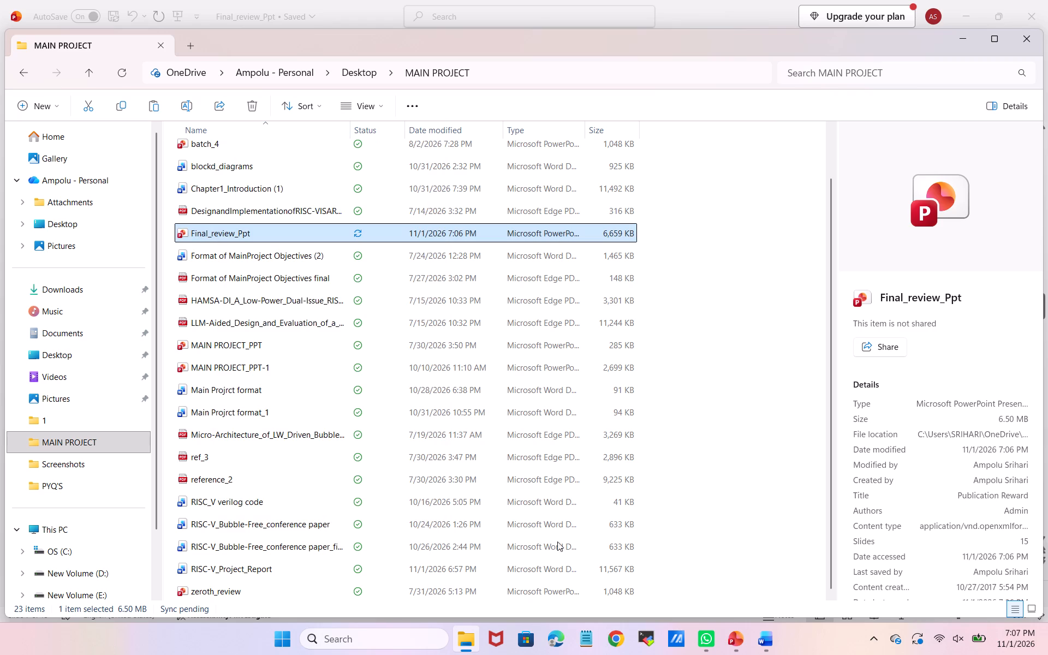
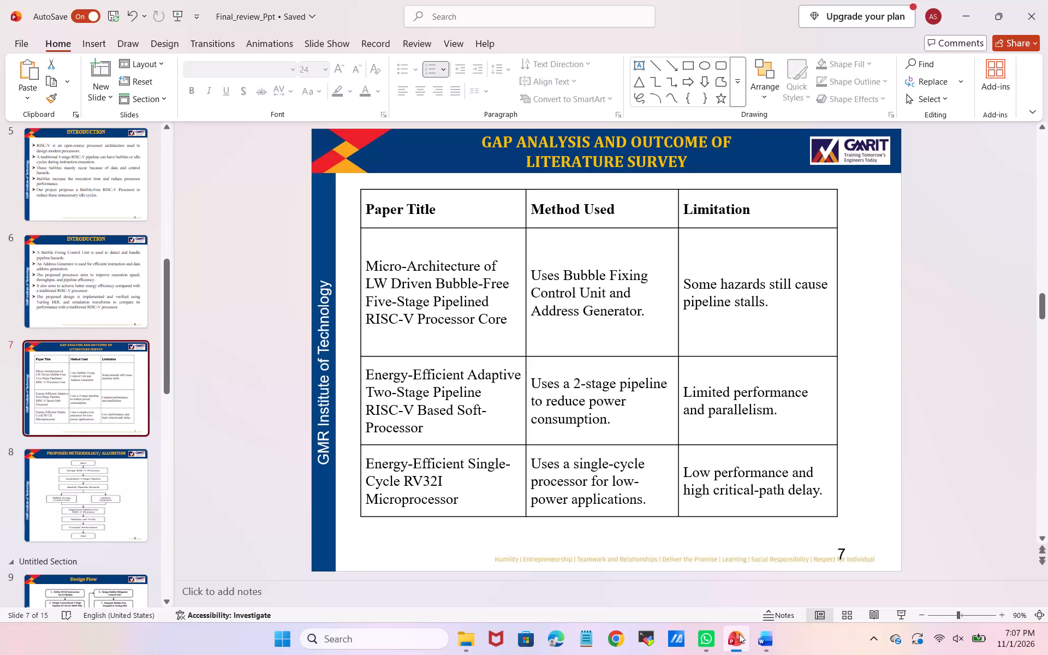
Review the remaining slides in order from slide 7 through slide 14, checking the methodology, block diagram, metrics, results and references.
key(Down)
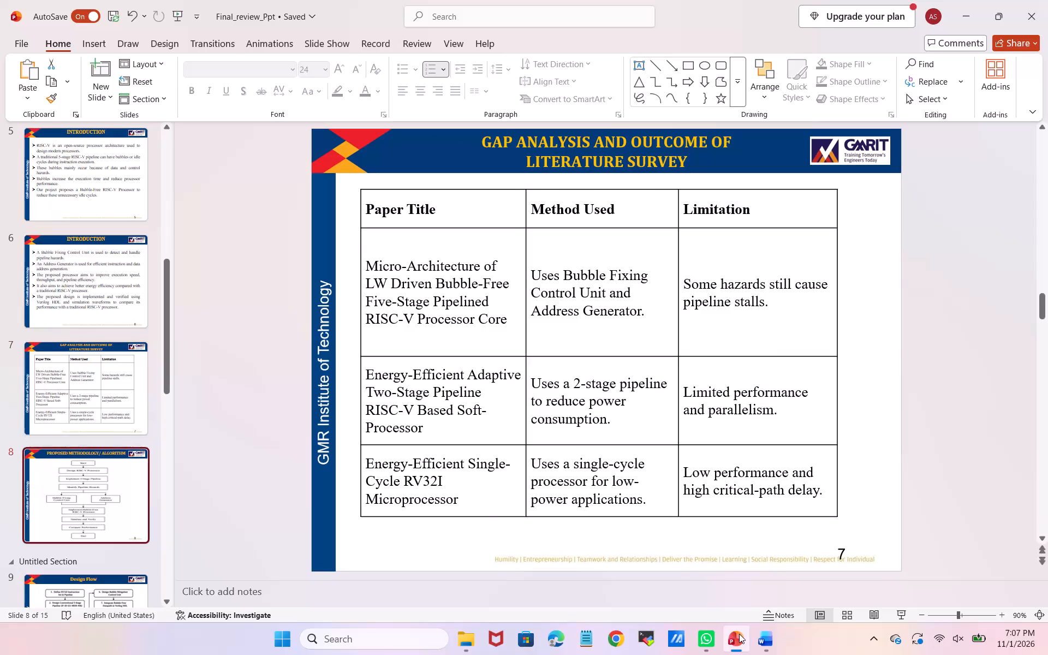
key(Down)
key(Down)
key(Down)
key(Down)
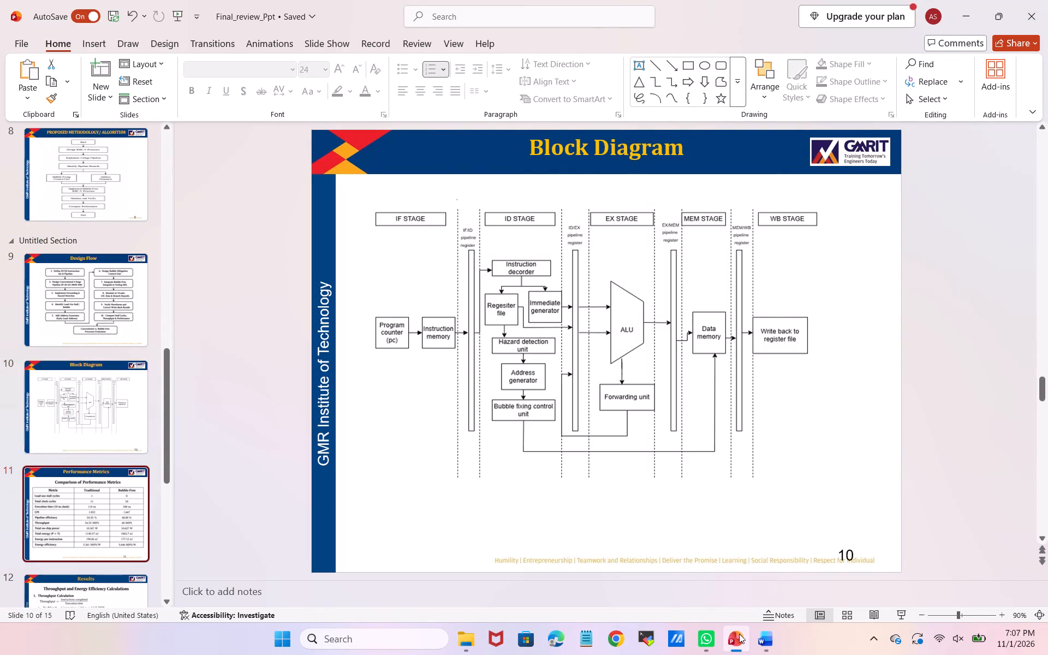
key(Down)
key(Down)
key(Down)
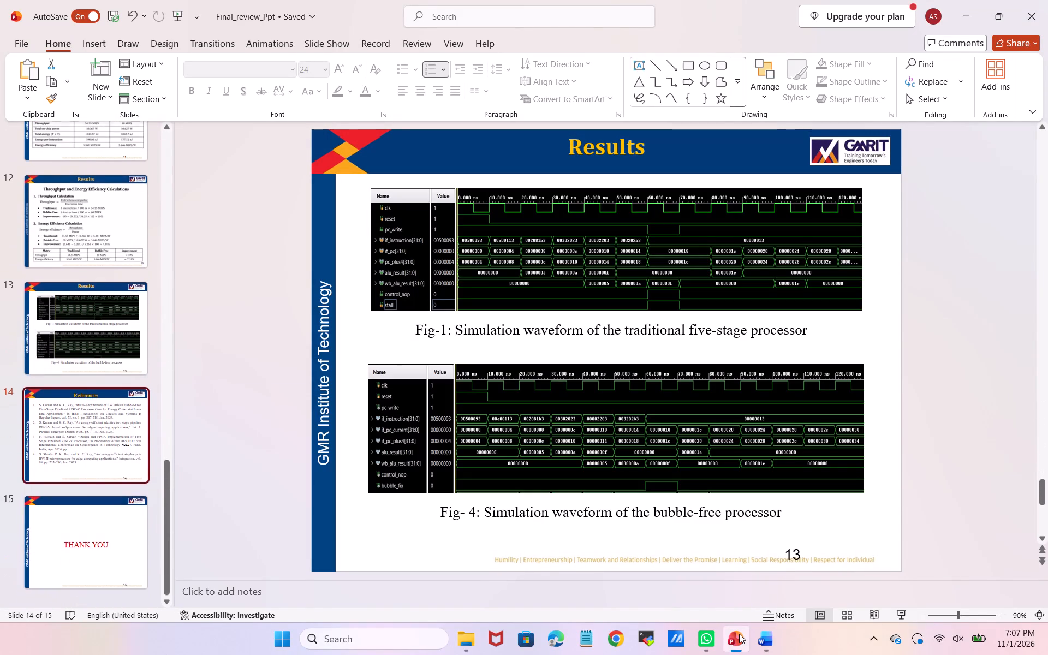
Review the slides in reverse order from the References slide back to the Introduction on slide 6, checking titles, figures and sequence.
key(Up)
key(Up)
key(Up)
key(Up)
key(Up)
key(Up)
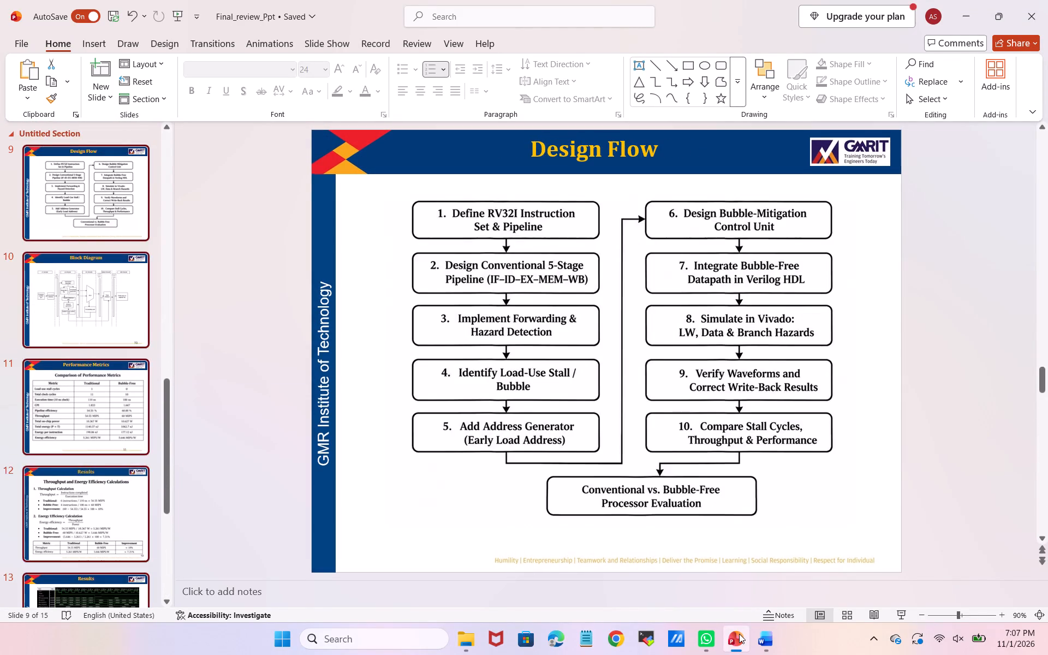
key(Up)
key(Up)
key(Up)
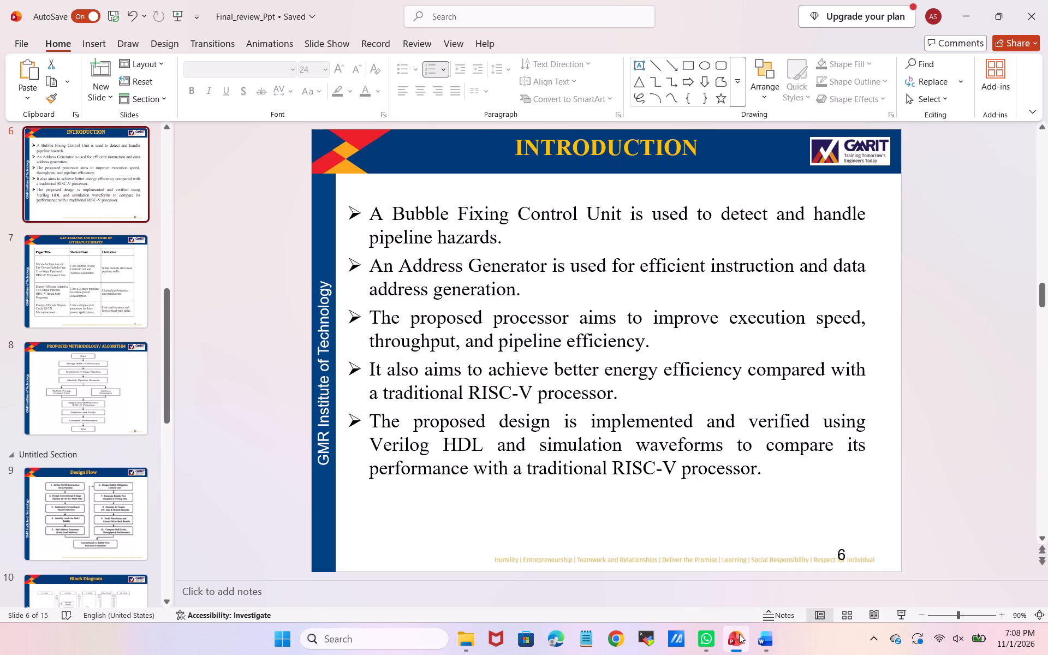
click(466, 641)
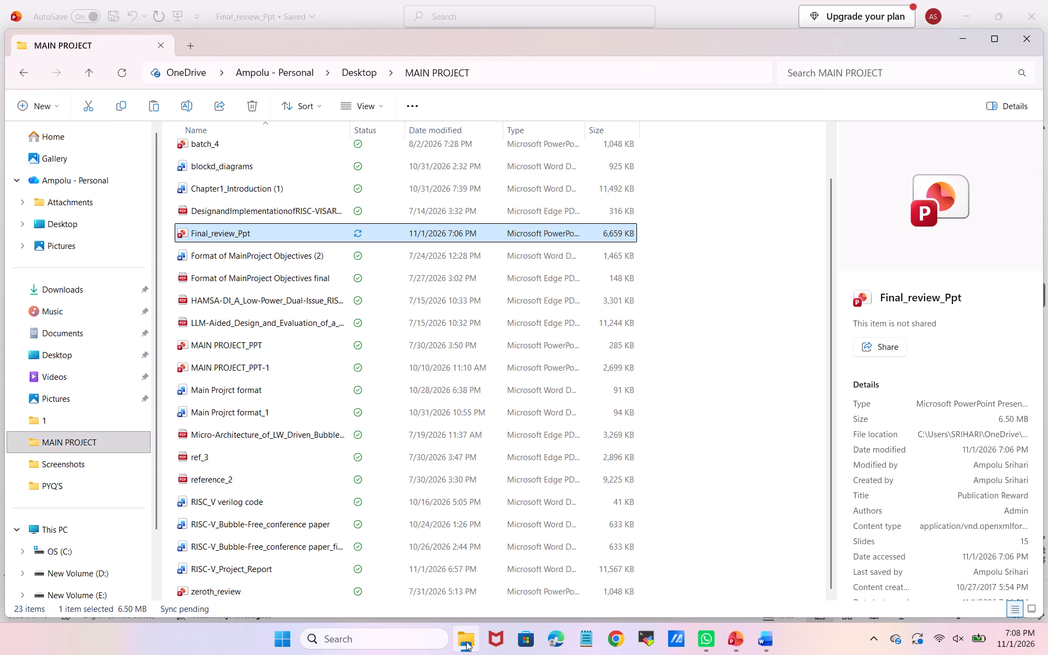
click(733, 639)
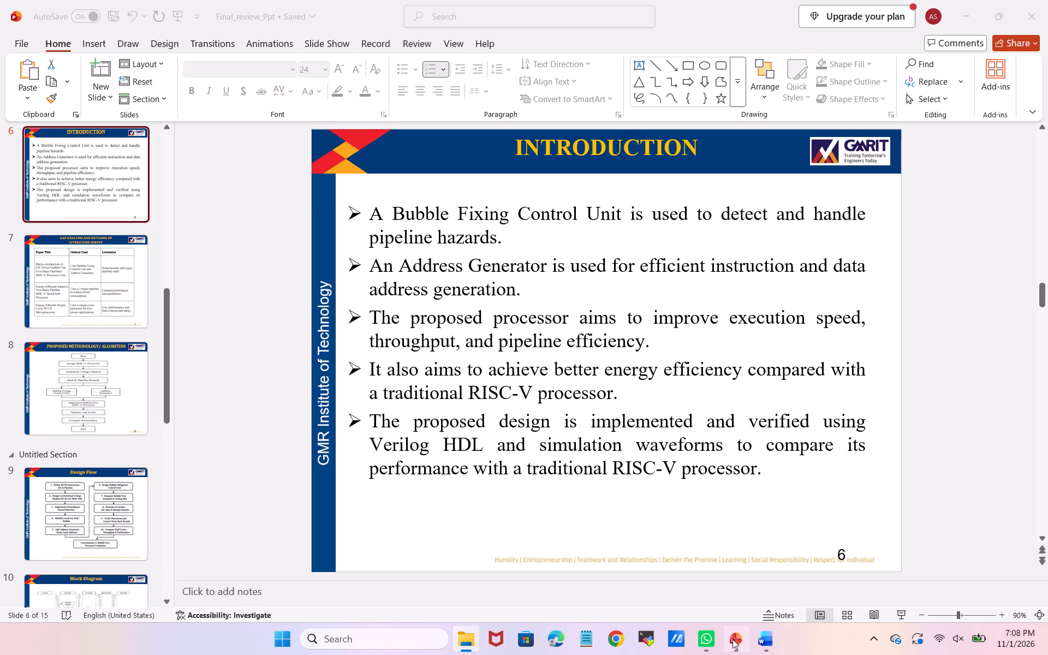
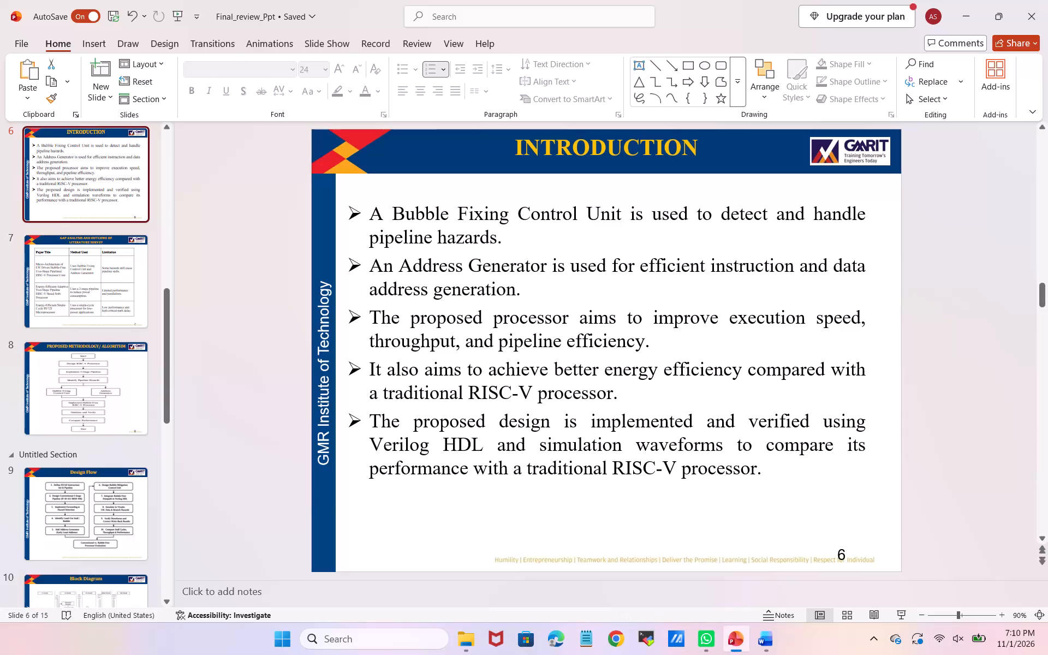
Open the MAIN PROJECT_PPT-1 presentation from the MAIN PROJECT folder in File Explorer.
click(468, 640)
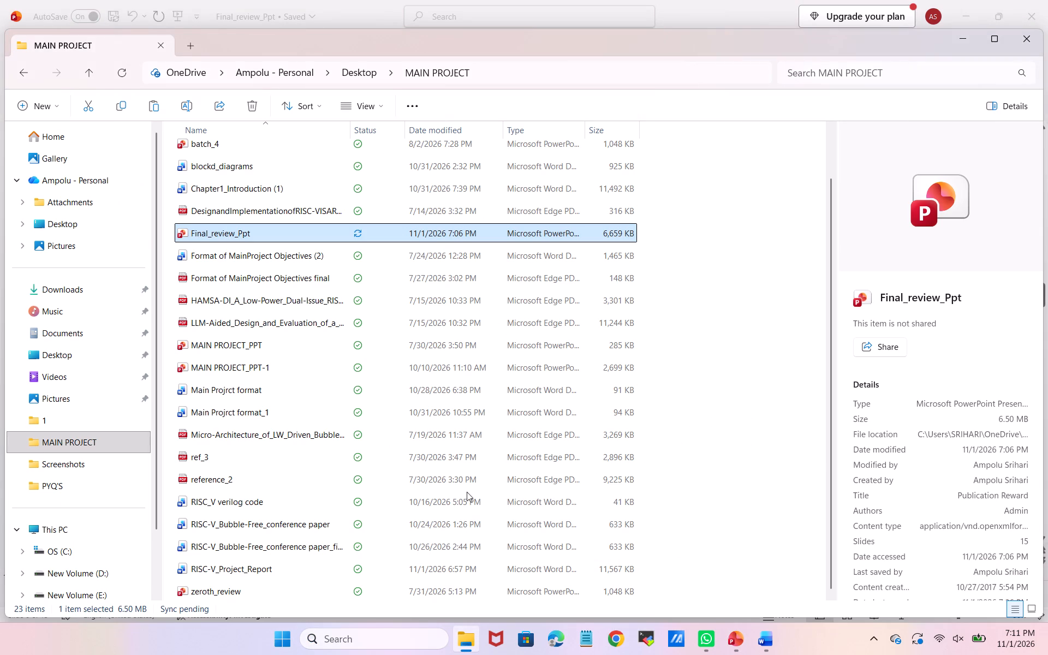
double_click(294, 372)
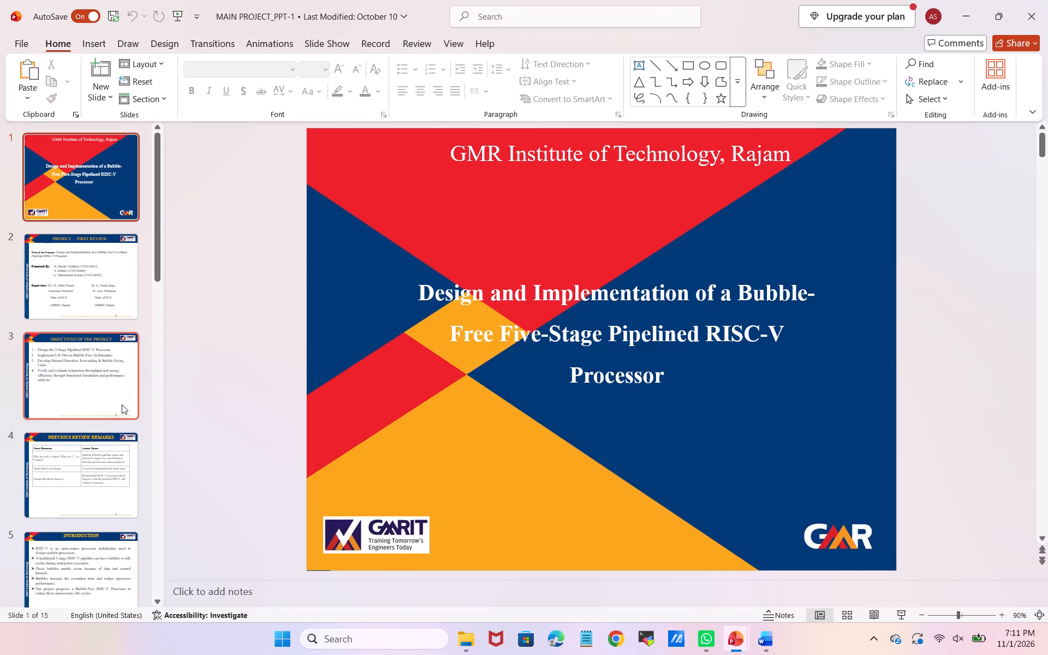
Copy slide 7, the Literature Survey slide on the LW Driven Bubble-Free Five-Stage Pipelined RISC-V Processor paper.
scroll(122, 404, down, 4)
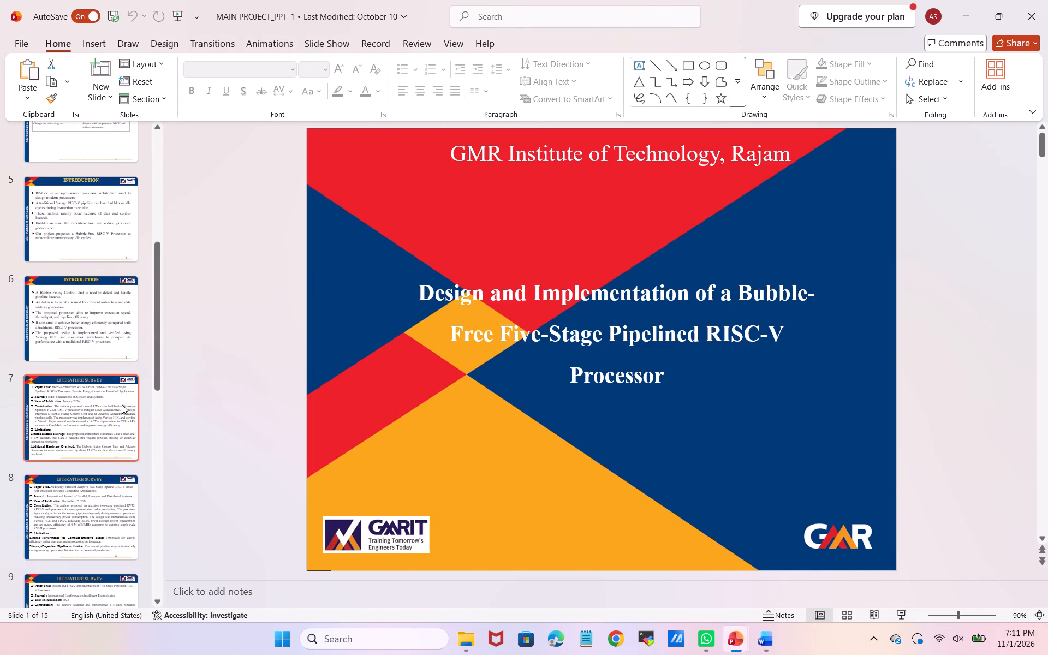
click(122, 404)
scroll(122, 404, down, 1)
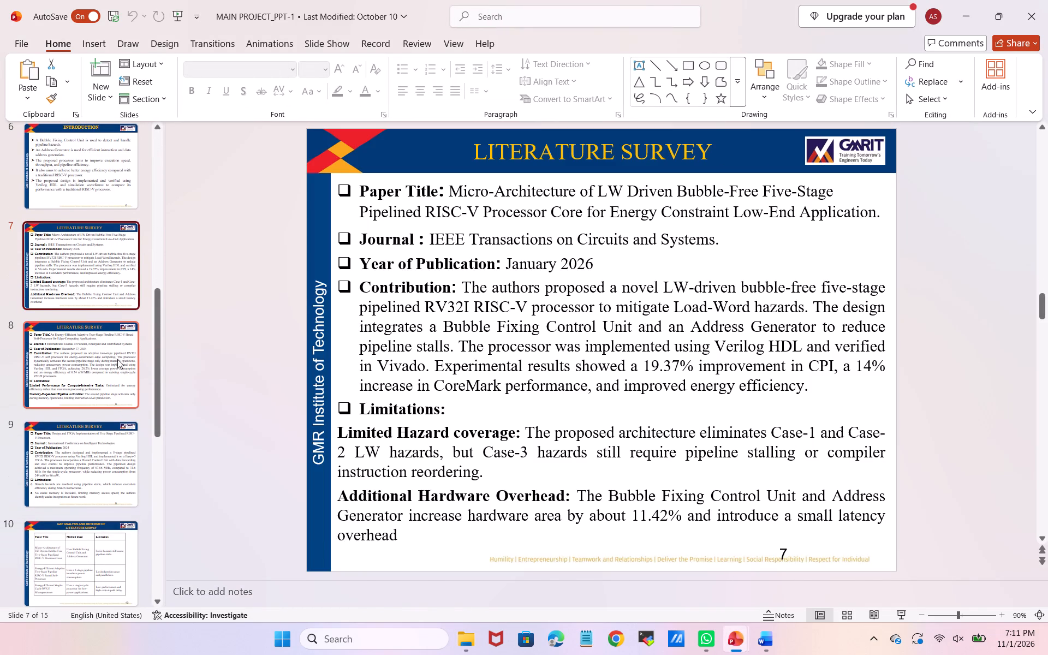
click(91, 274)
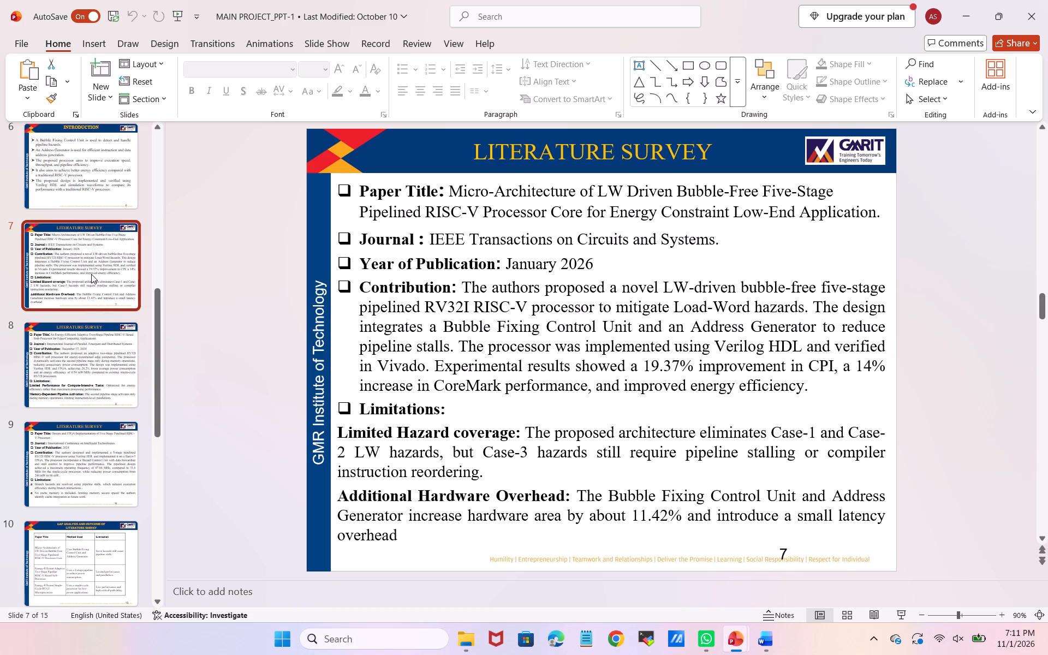
right_click(91, 274)
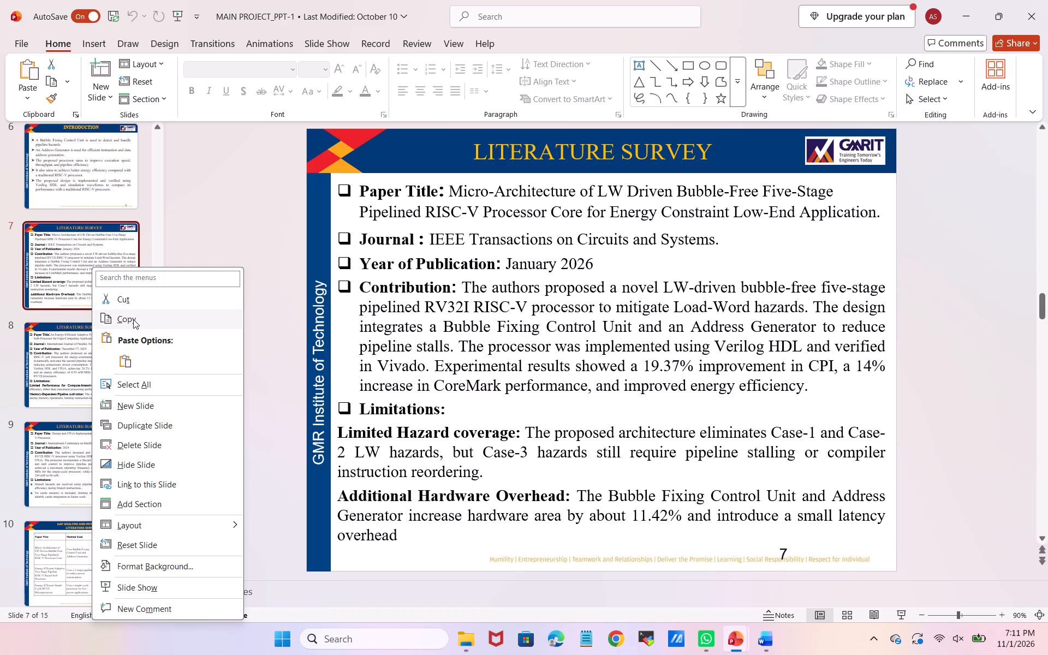
click(134, 320)
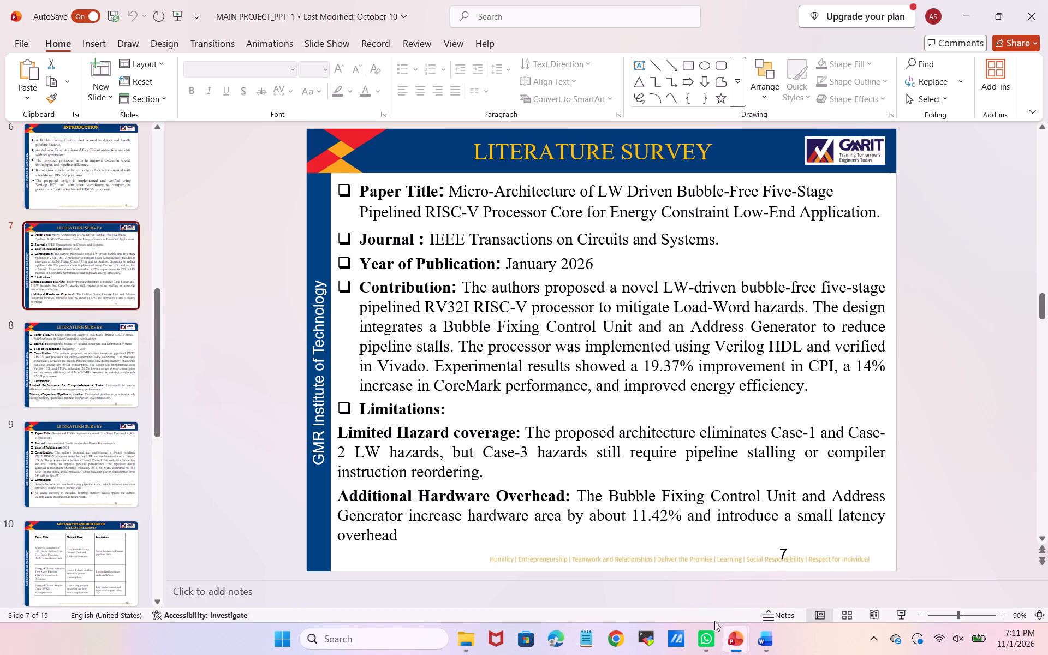
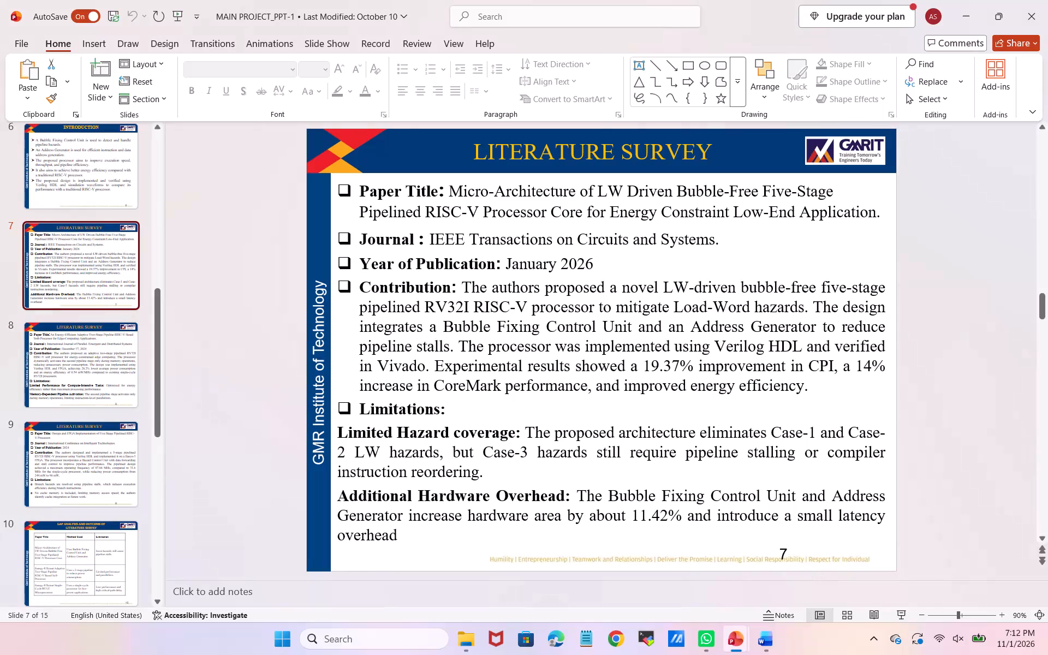
Copy the LW Driven Bubble-Free paper's Literature Survey slide into Final_review_Ppt after Introduction slide 6, and delete the extra blank slide.
click(90, 274)
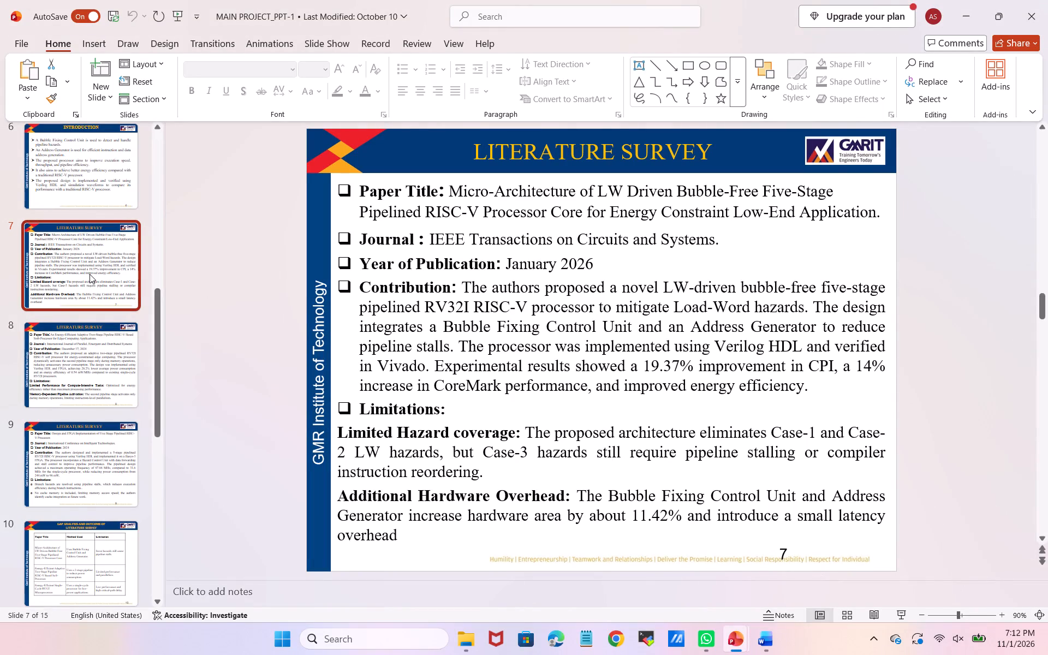
key(ctrl+c)
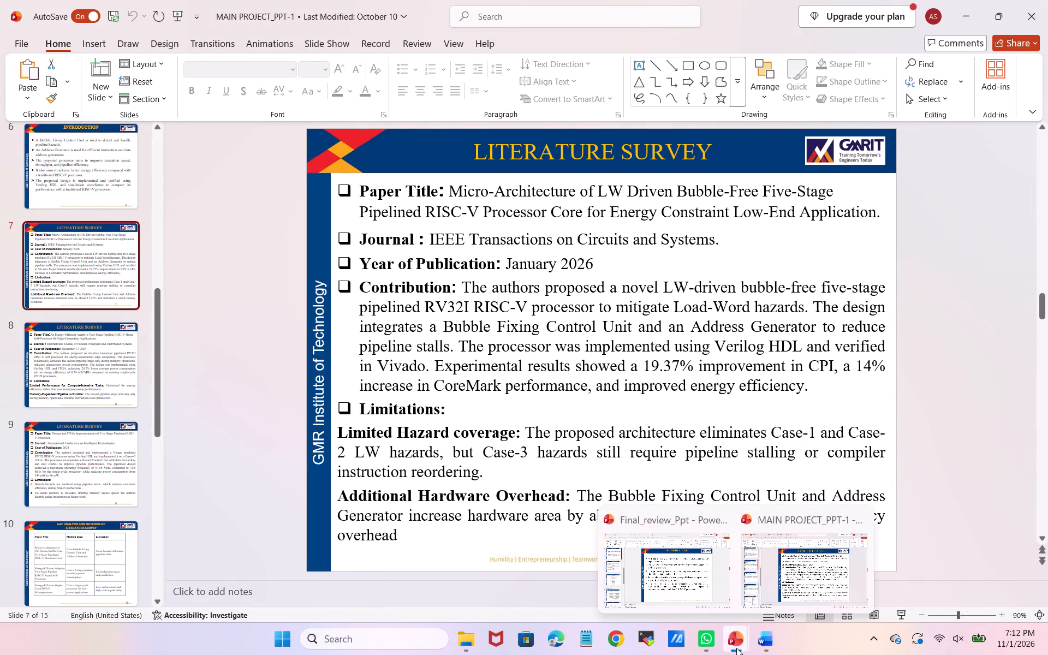
click(671, 552)
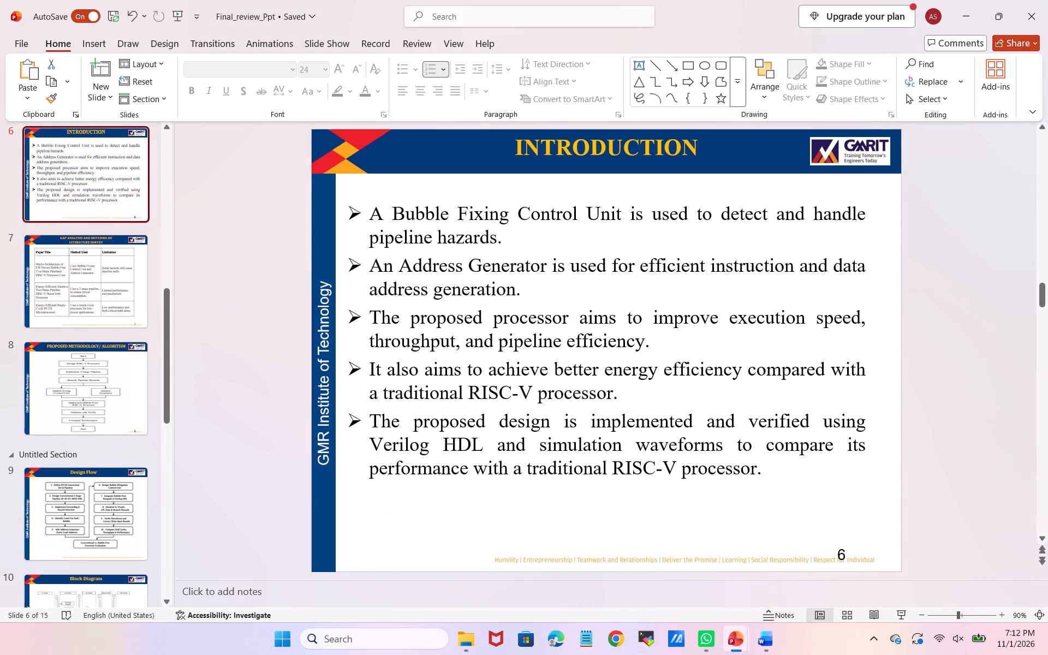
click(109, 184)
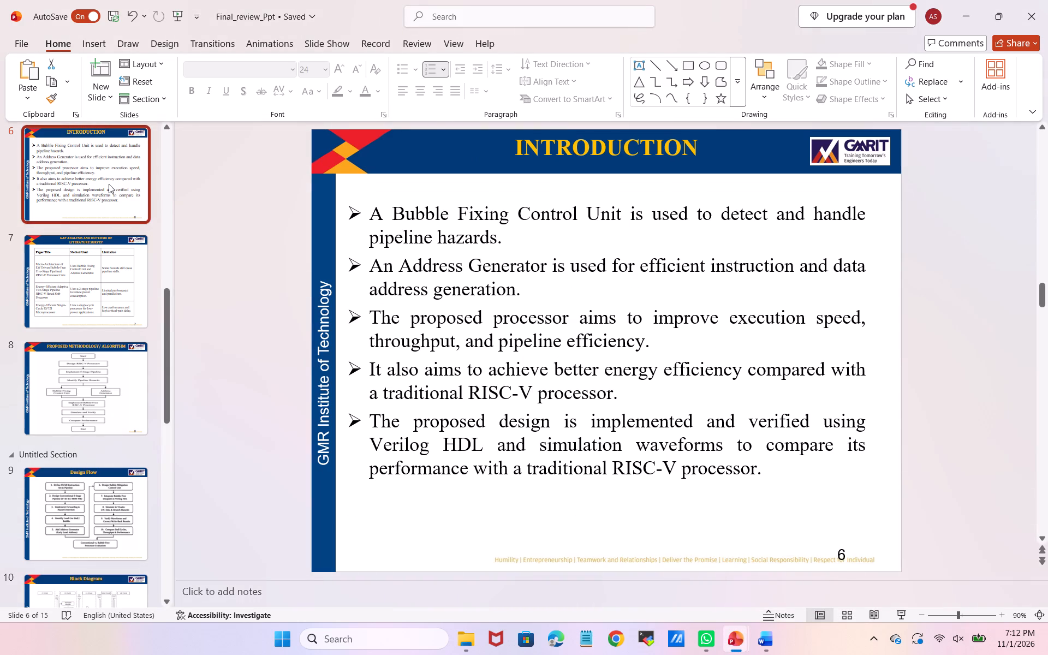
key(Return)
key(ctrl+v)
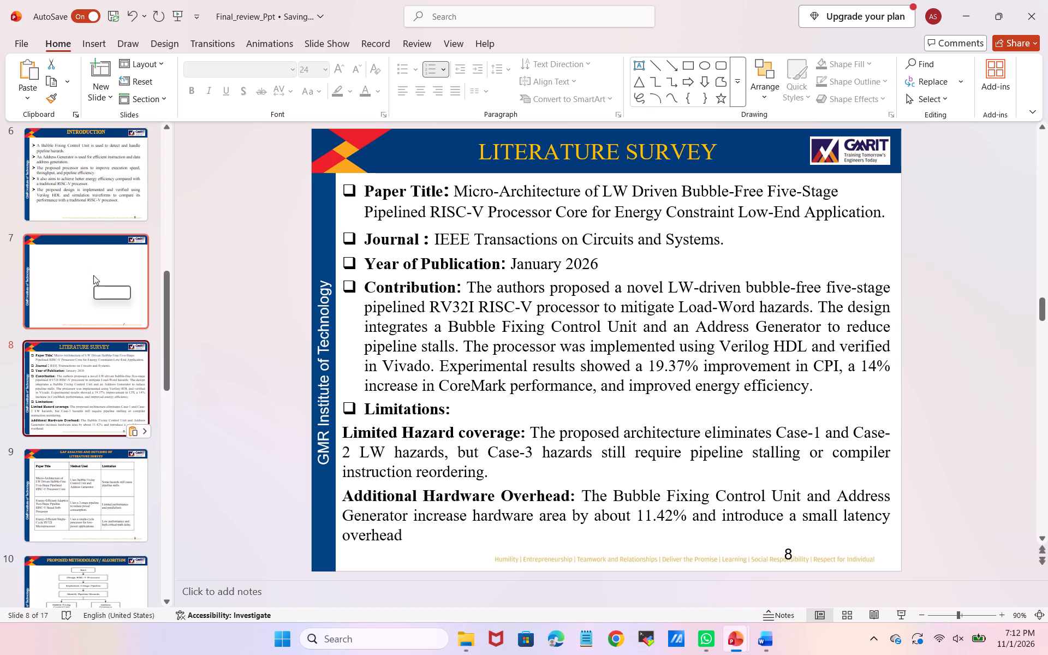
click(93, 275)
key(Delete)
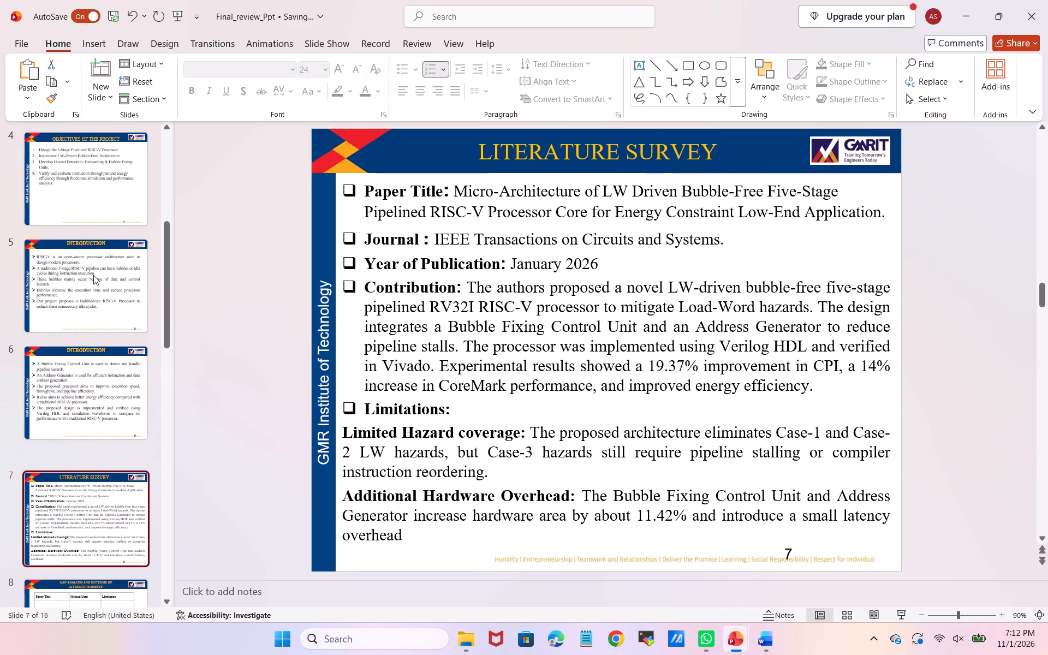
Copy slide 8 of MAIN PROJECT_PPT-1, on the Adaptive Two-Stage Pipeline paper, into Final_review_Ppt after slide 7.
click(117, 521)
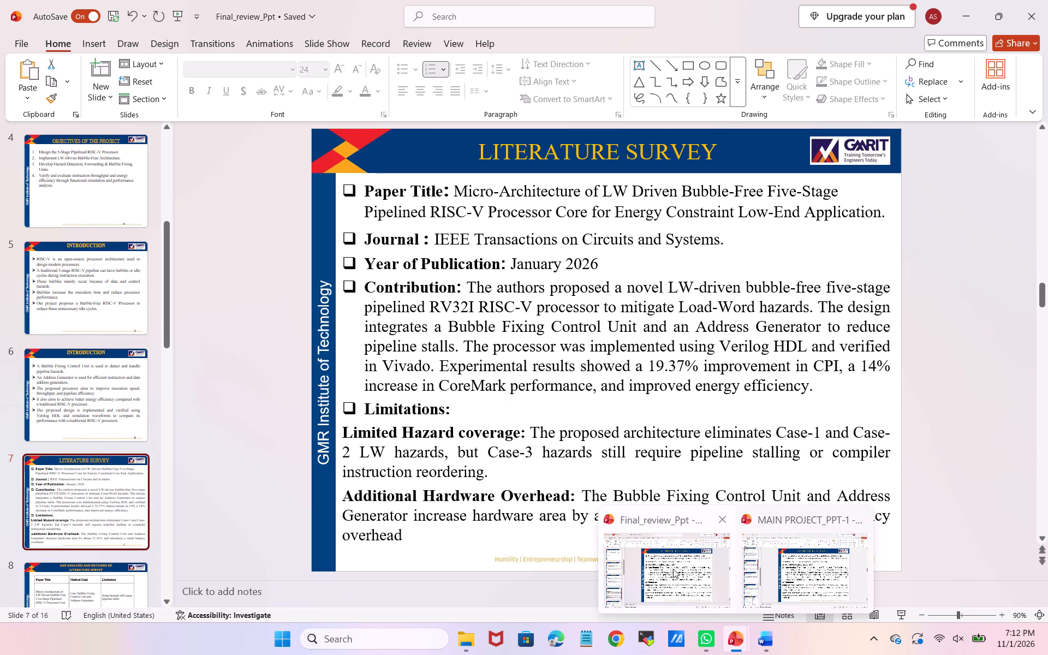
click(665, 567)
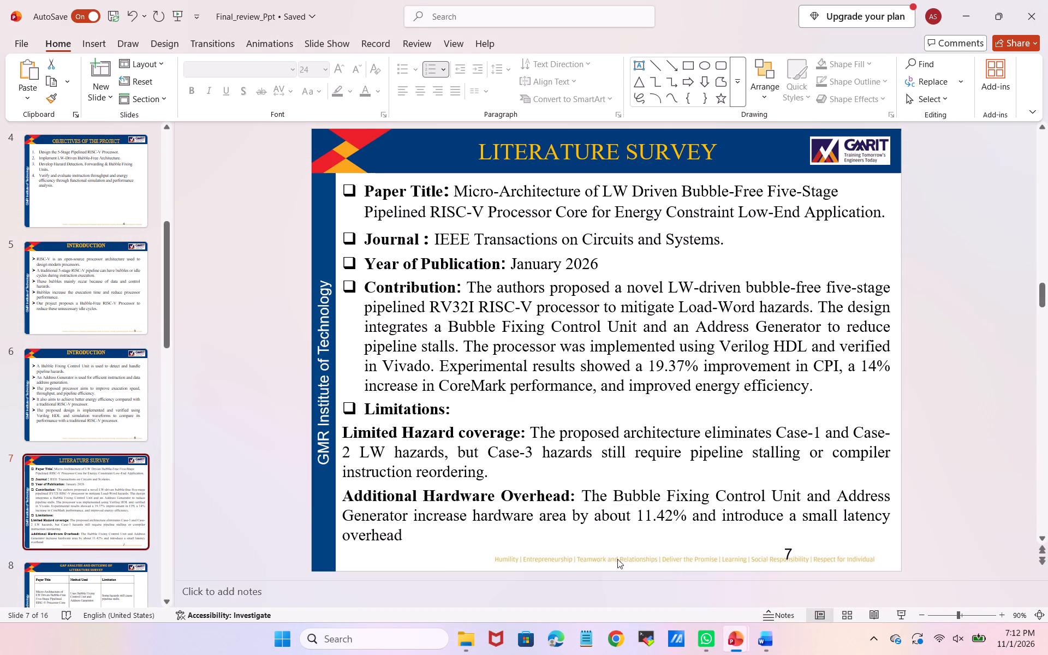
scroll(78, 491, down, 1)
click(806, 547)
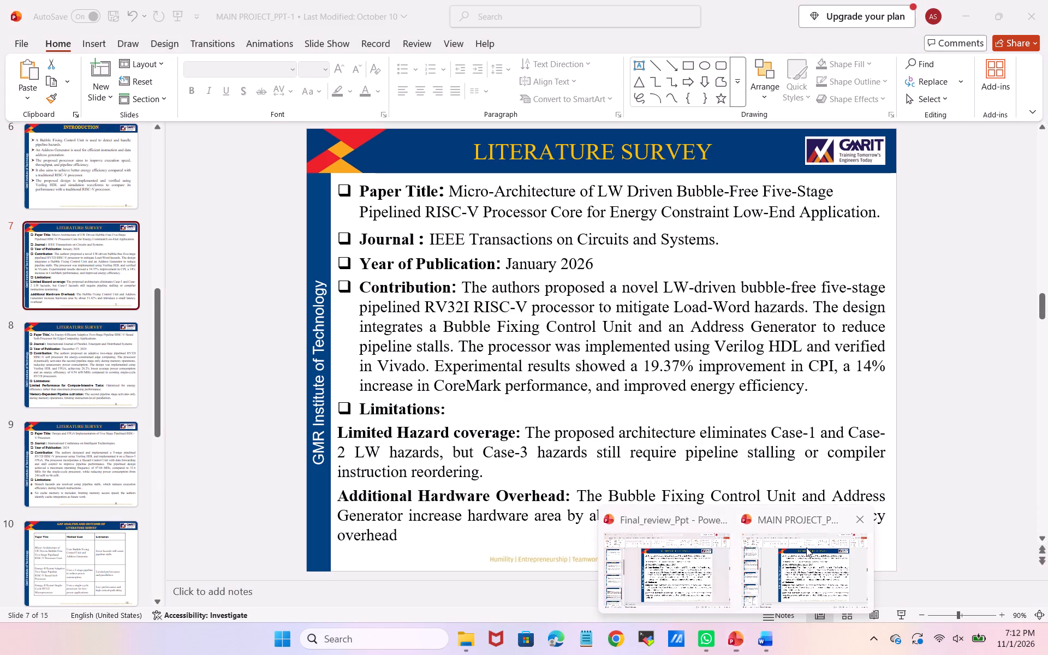
click(86, 360)
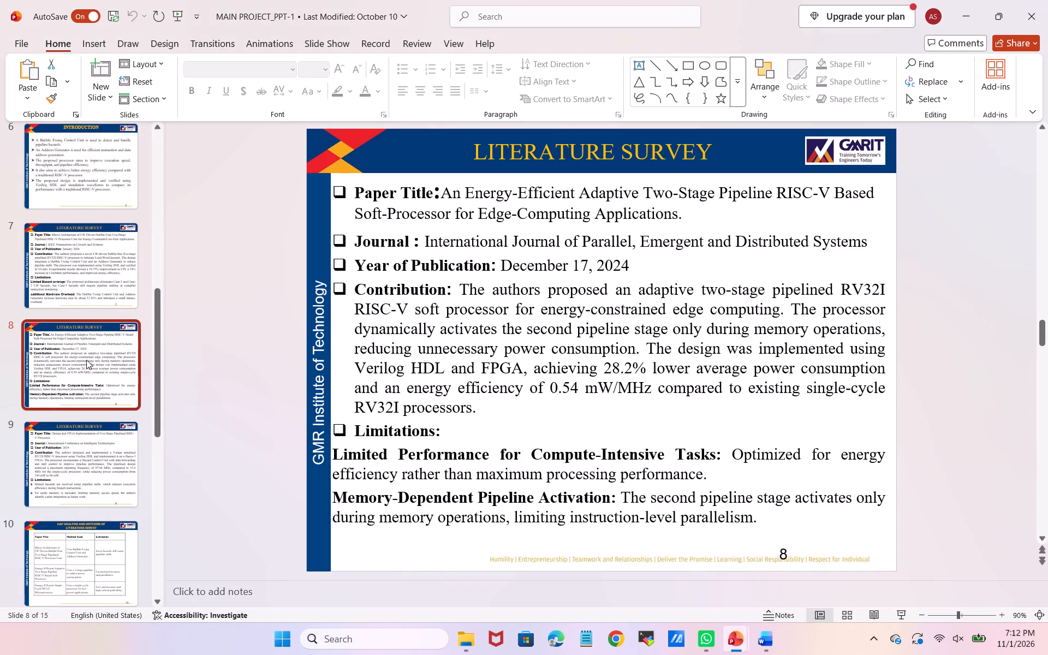
key(ctrl+c)
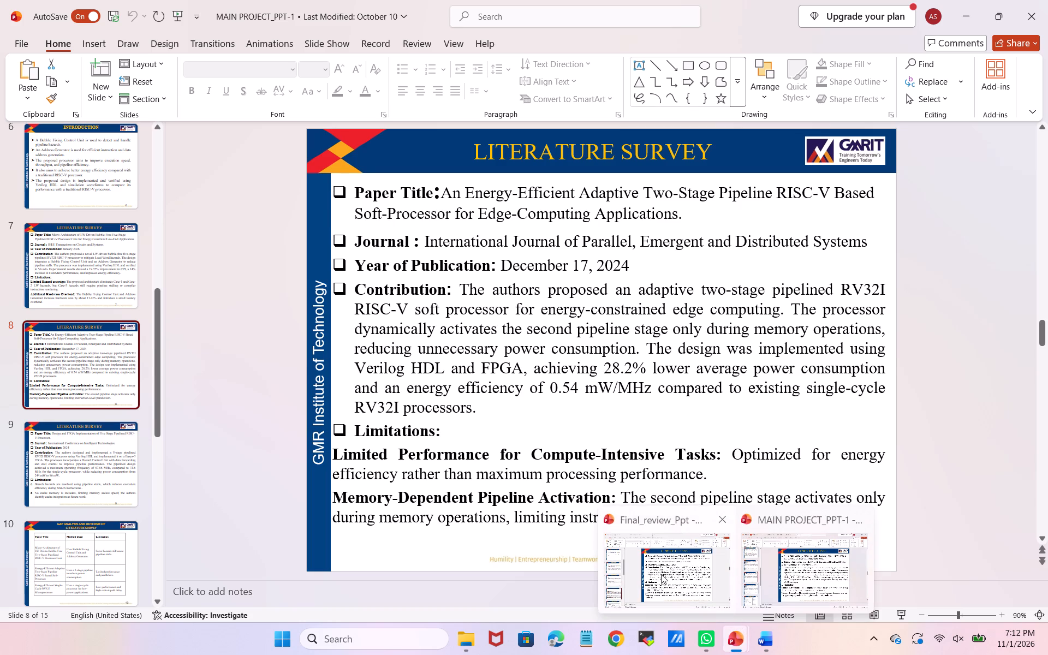
click(661, 574)
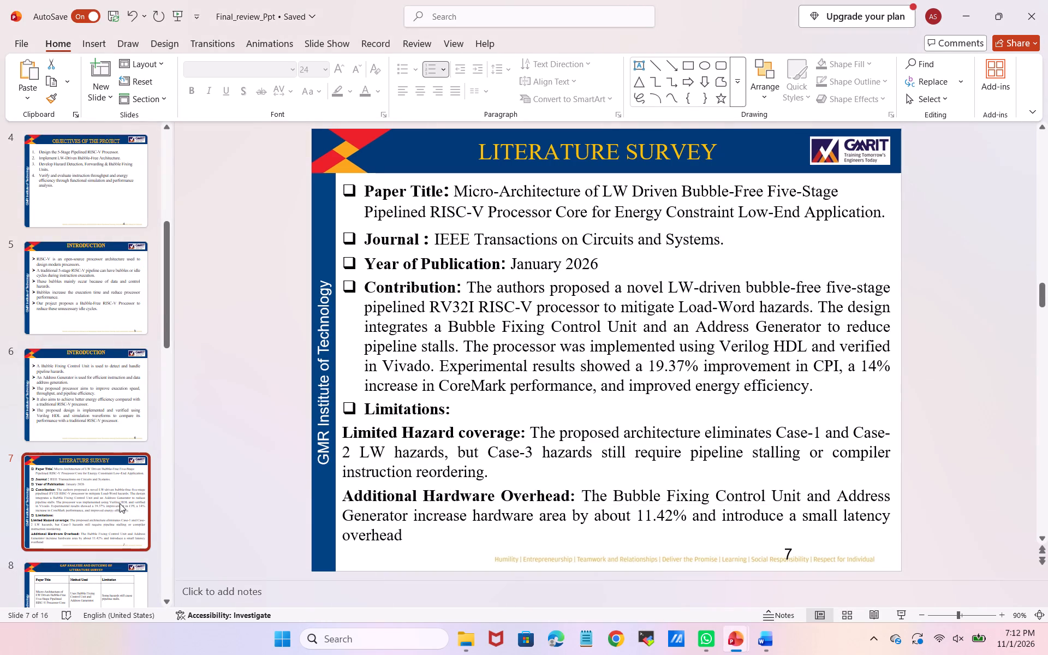
key(ctrl+v)
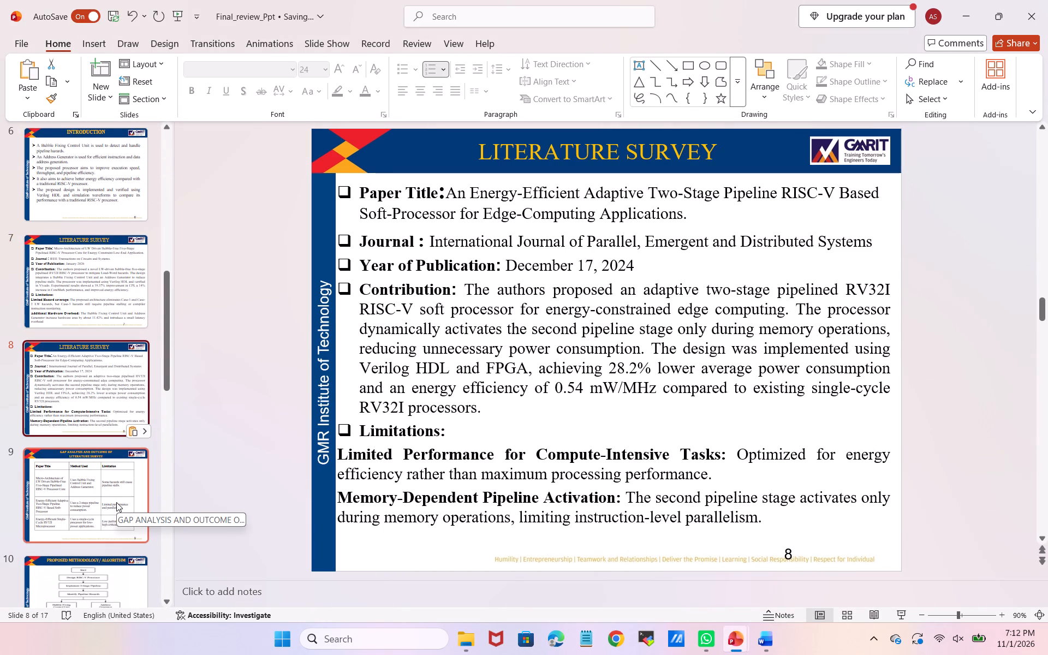
Copy slide 9 of MAIN PROJECT_PPT-1, on the Five Stage FPGA Implementation paper, into Final_review_Ppt after slide 8, and delete the extra blank slide.
key(Return)
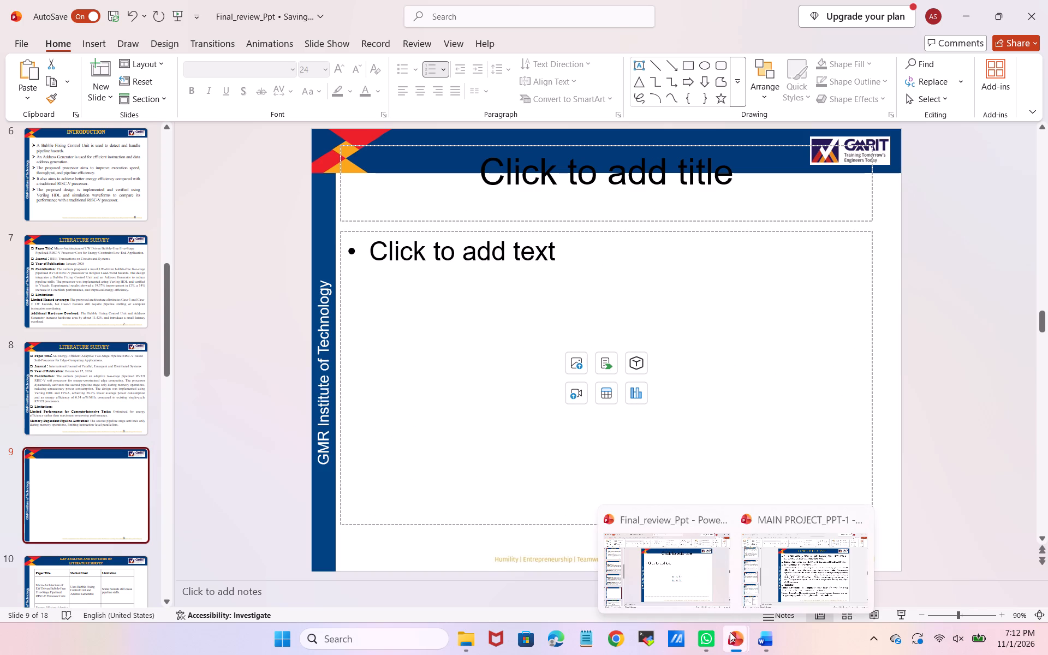
click(790, 569)
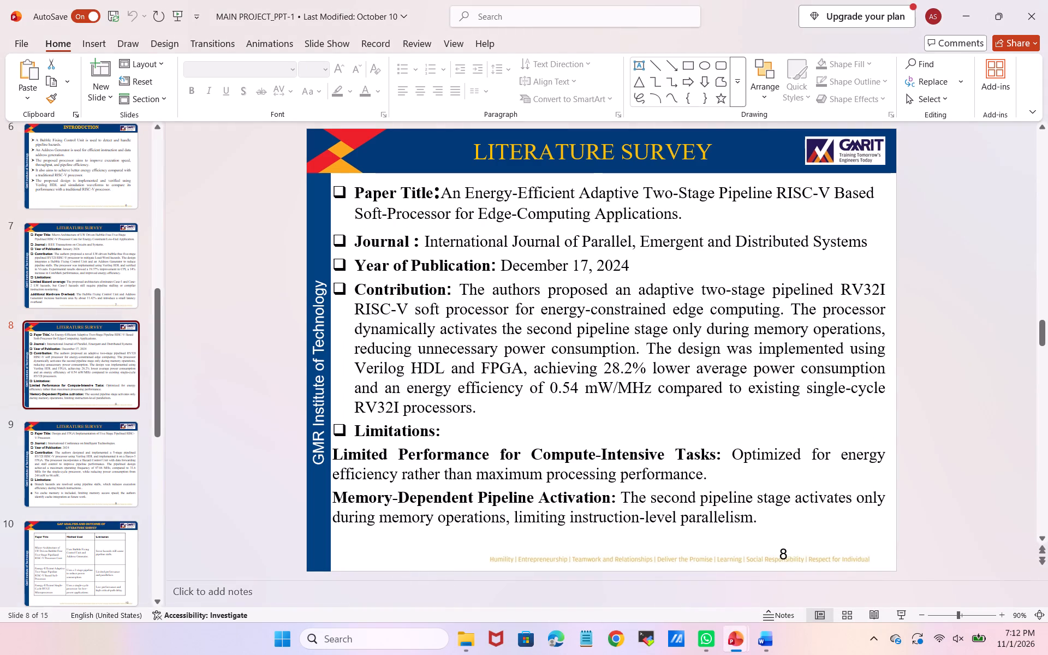
click(104, 445)
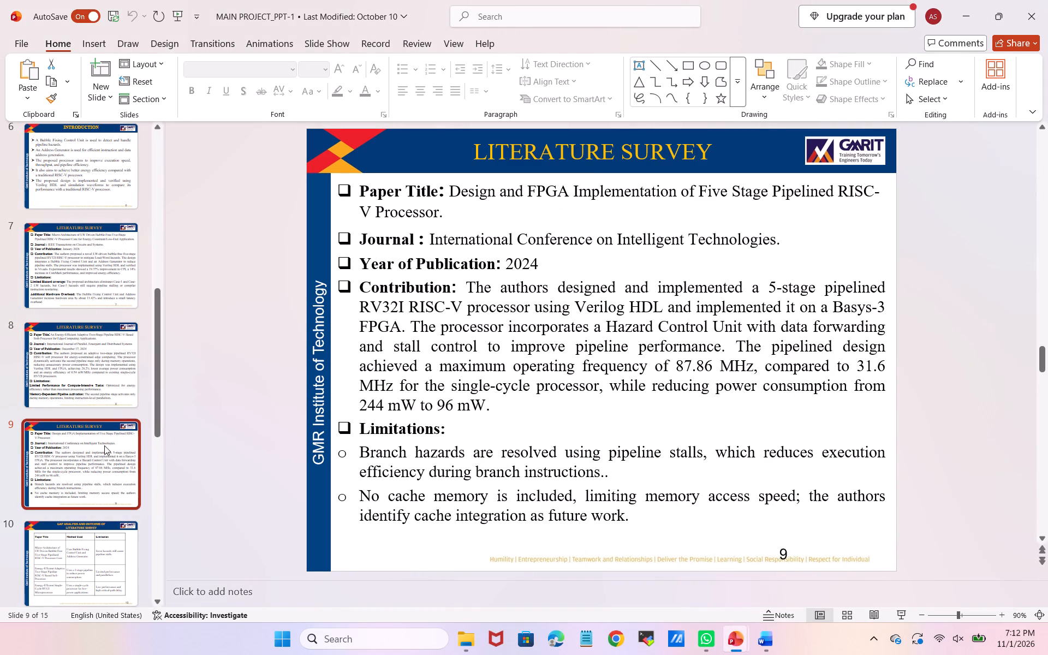
key(ctrl+c)
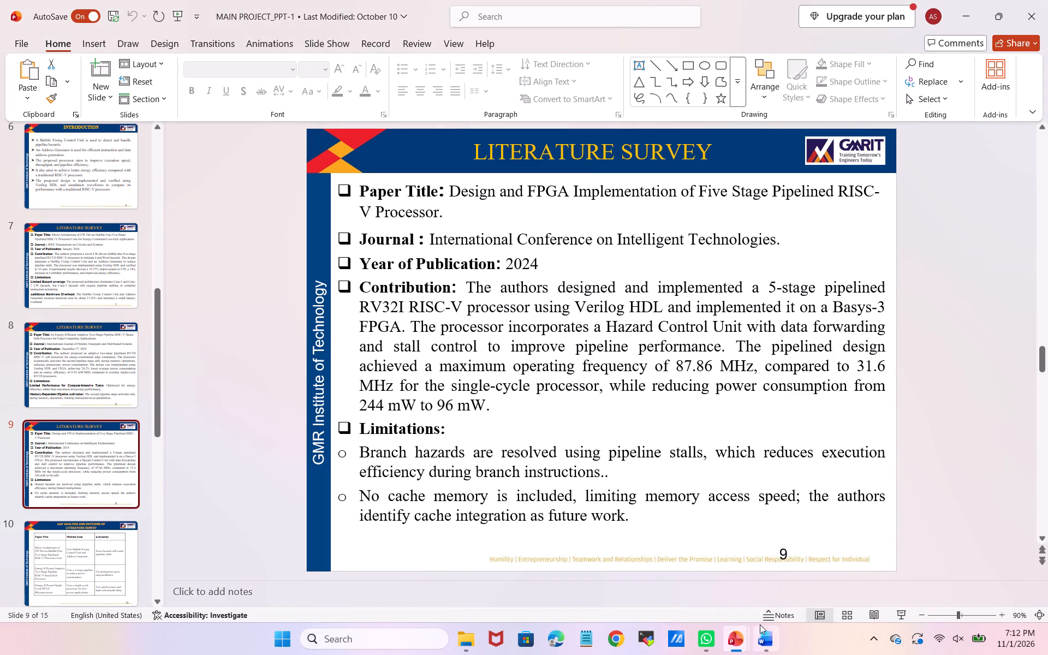
click(656, 587)
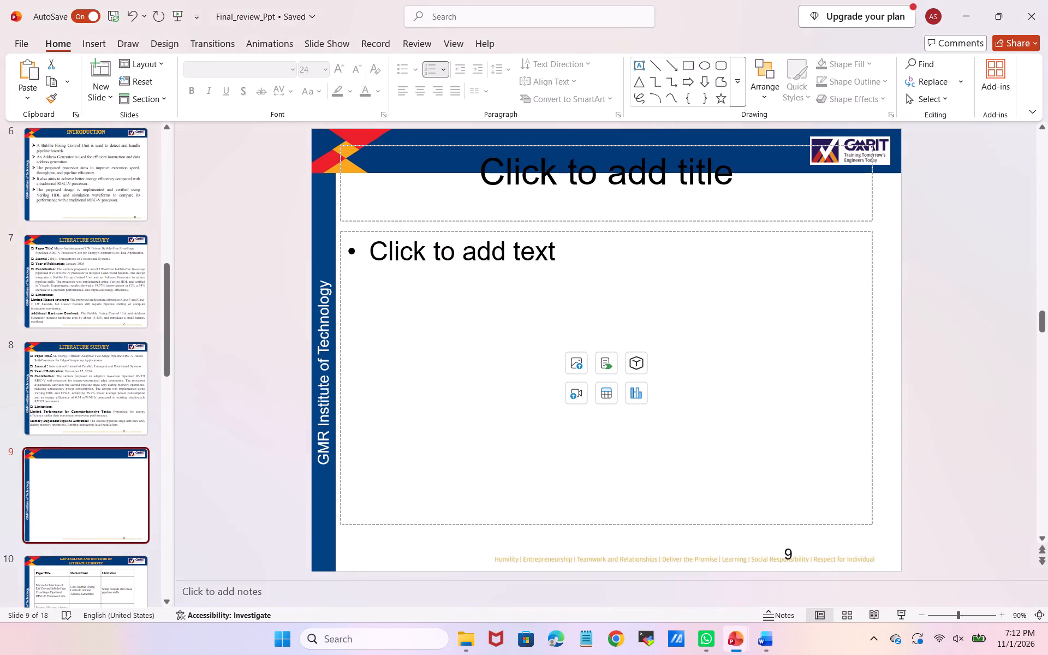
click(65, 407)
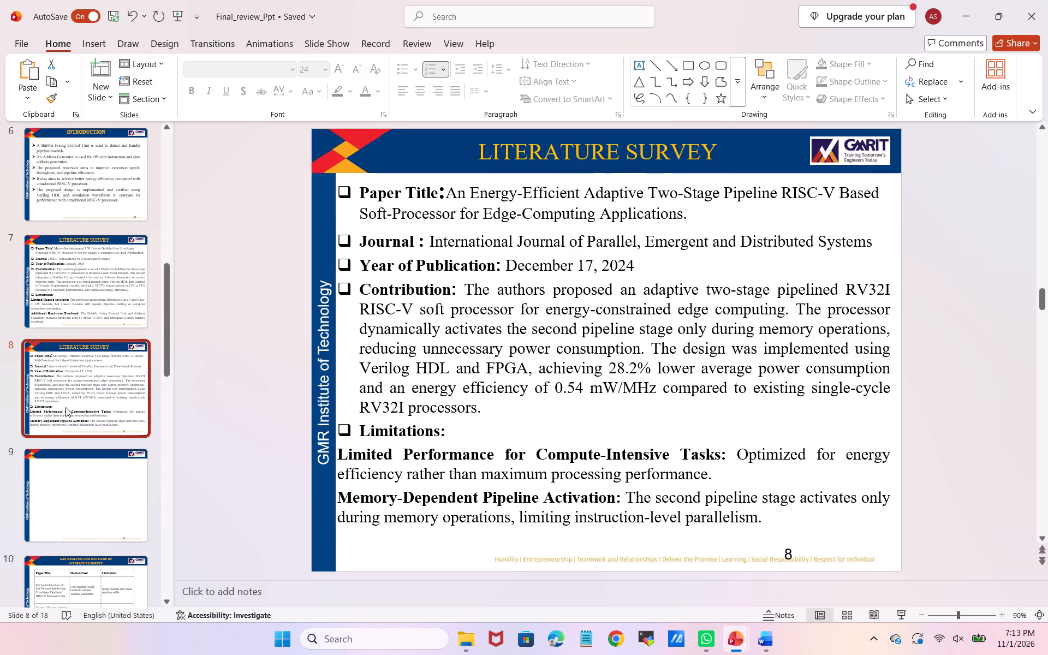
key(ctrl+v)
click(90, 581)
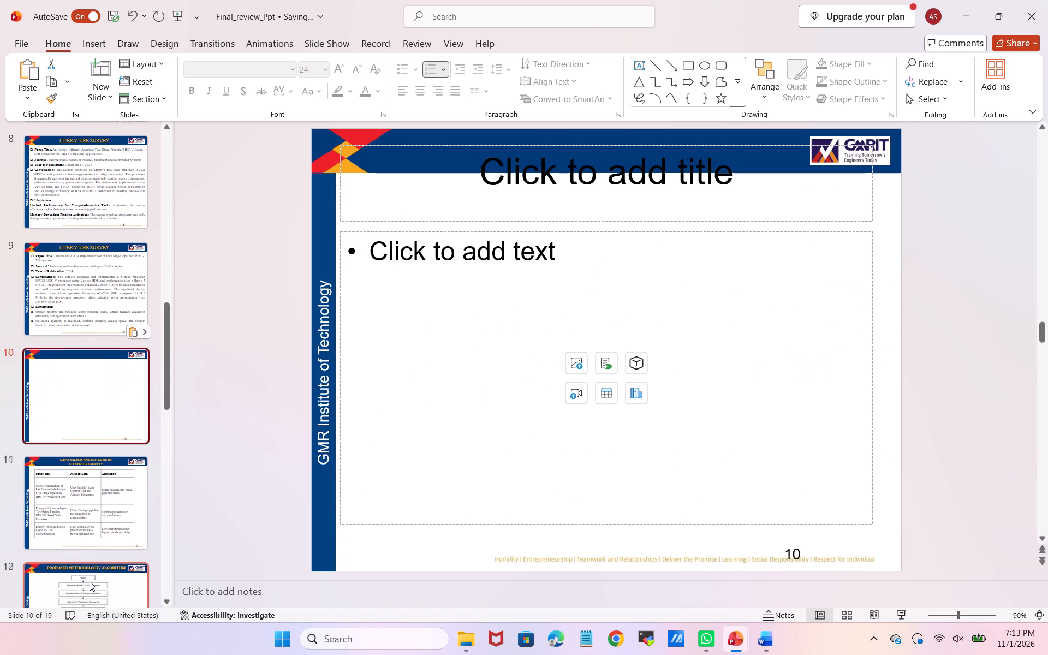
key(Delete)
Check the slide sequence in Final_review_Ppt around the last Literature Survey slide and the Gap Analysis slide.
scroll(90, 581, down, 3)
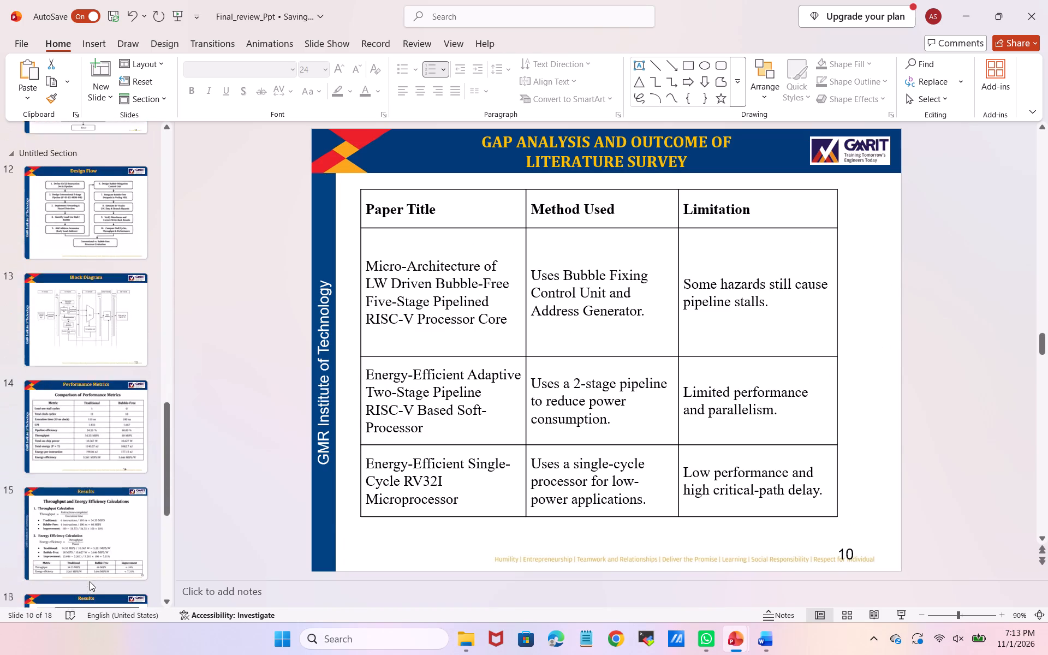
scroll(90, 581, down, 3)
scroll(90, 581, up, 3)
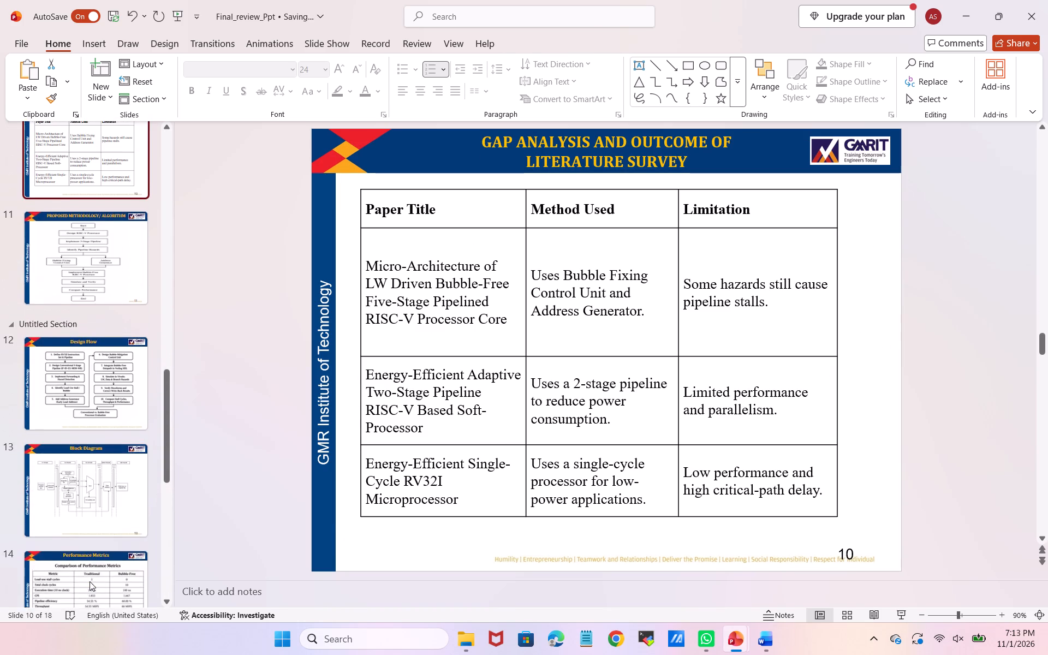
scroll(90, 581, up, 1)
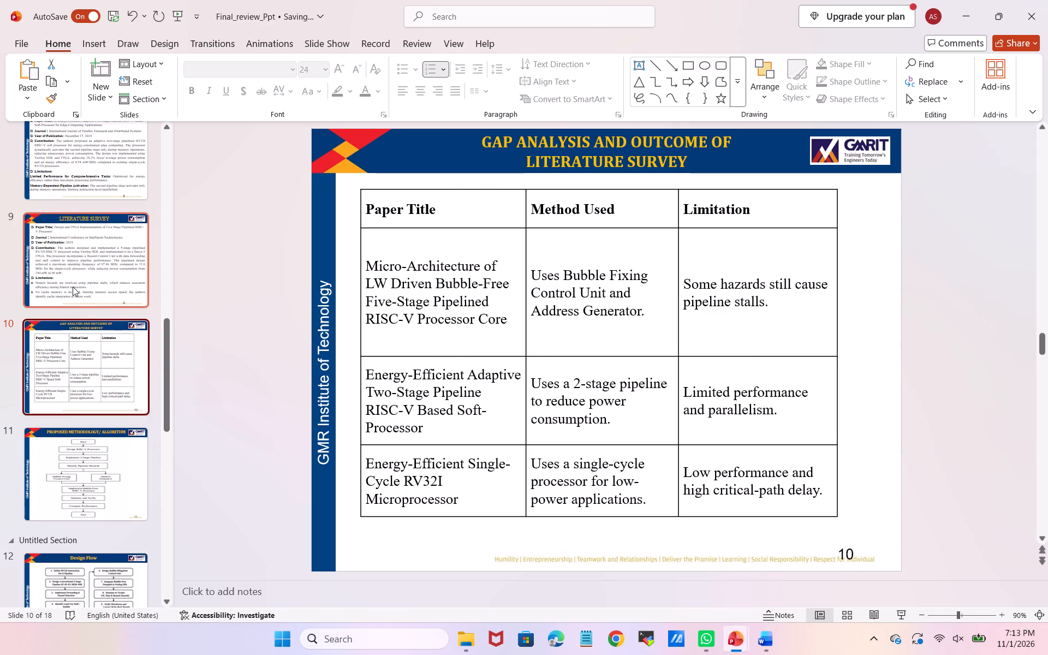
click(73, 287)
click(121, 409)
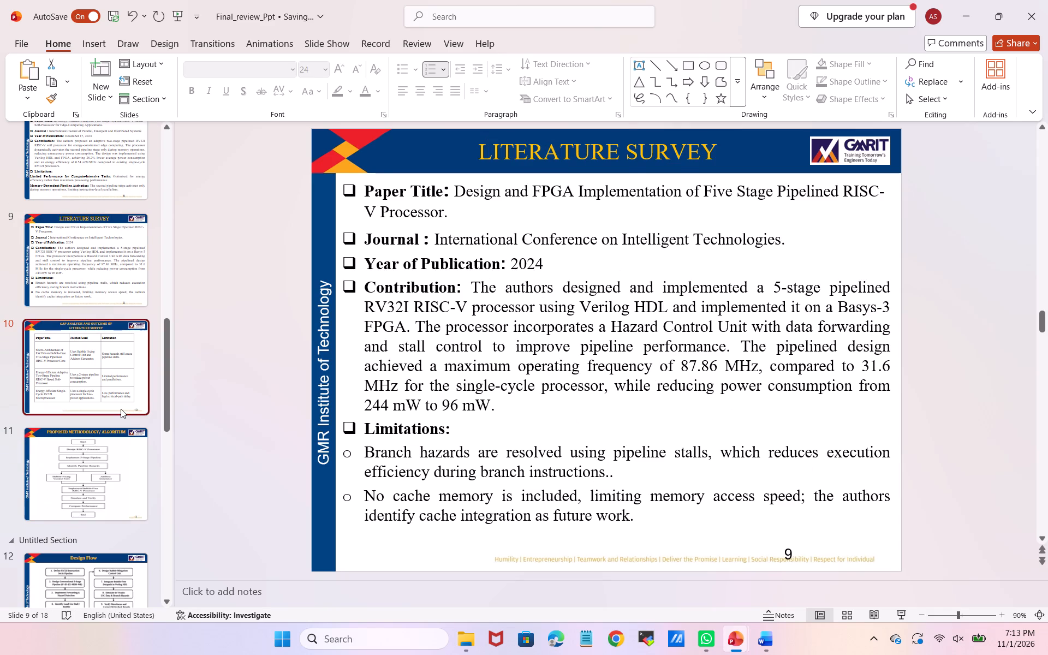
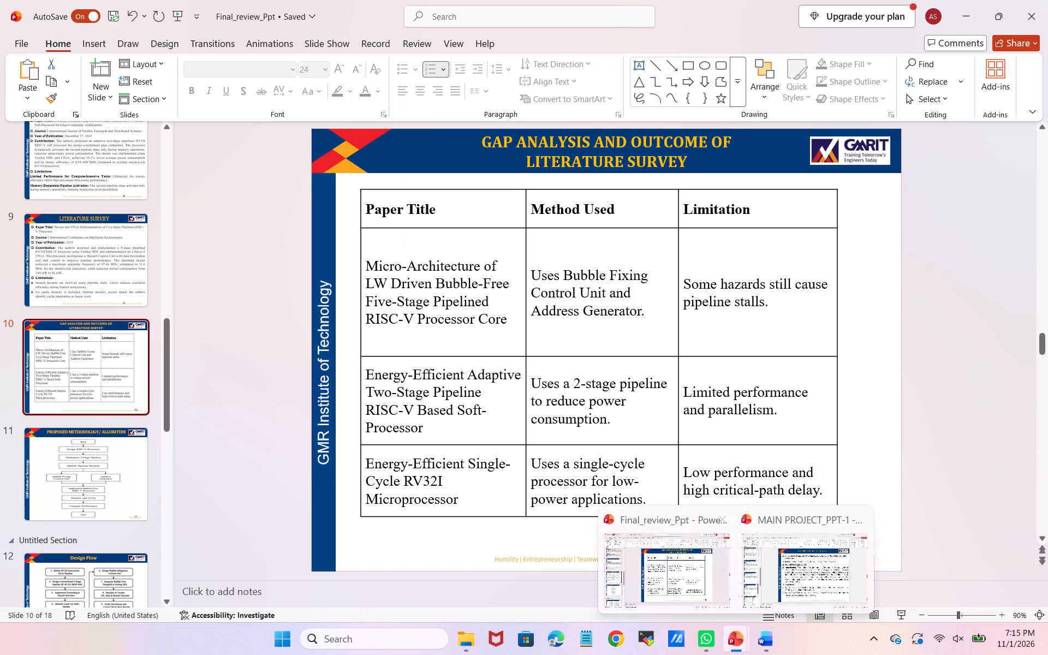
Review slides 9 to 11, comparing the last Literature Survey, Gap Analysis and Proposed Methodology slides for content and order.
click(96, 253)
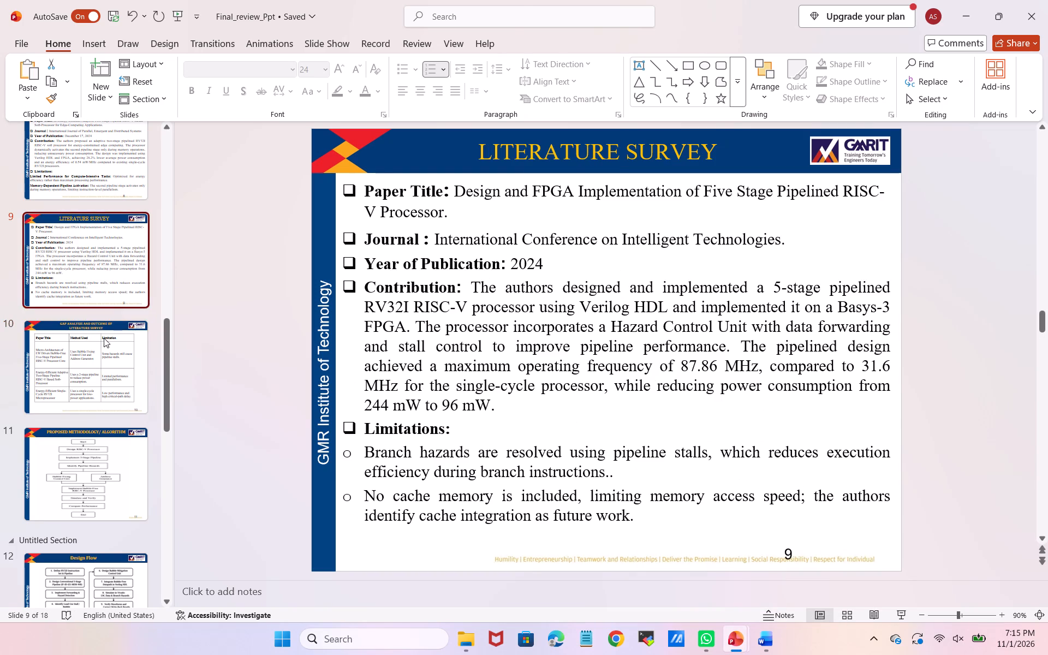
click(113, 364)
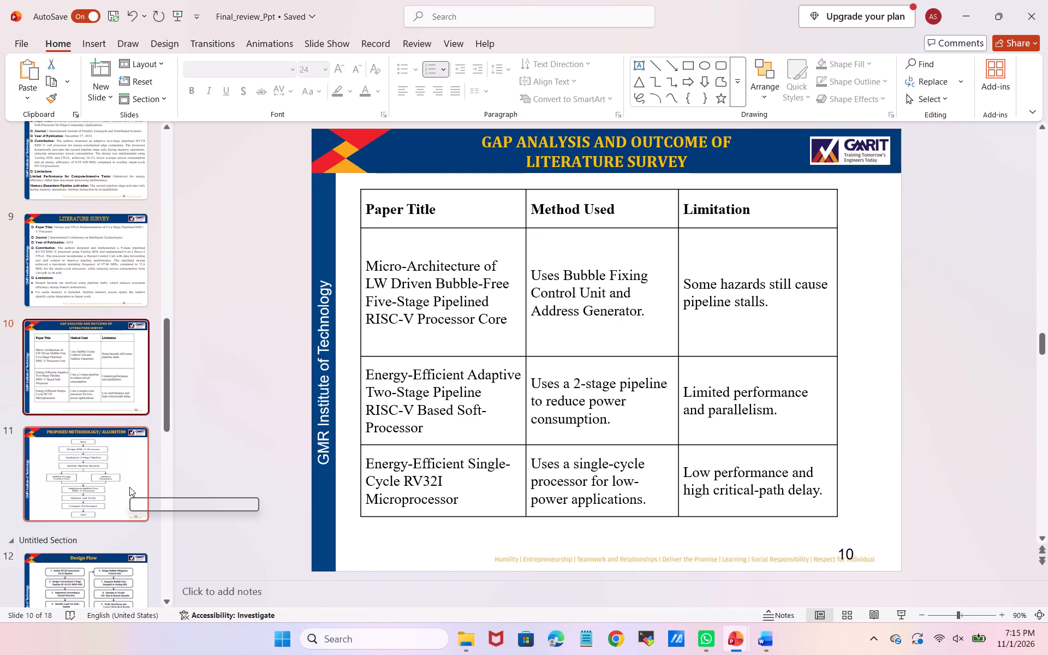
click(90, 380)
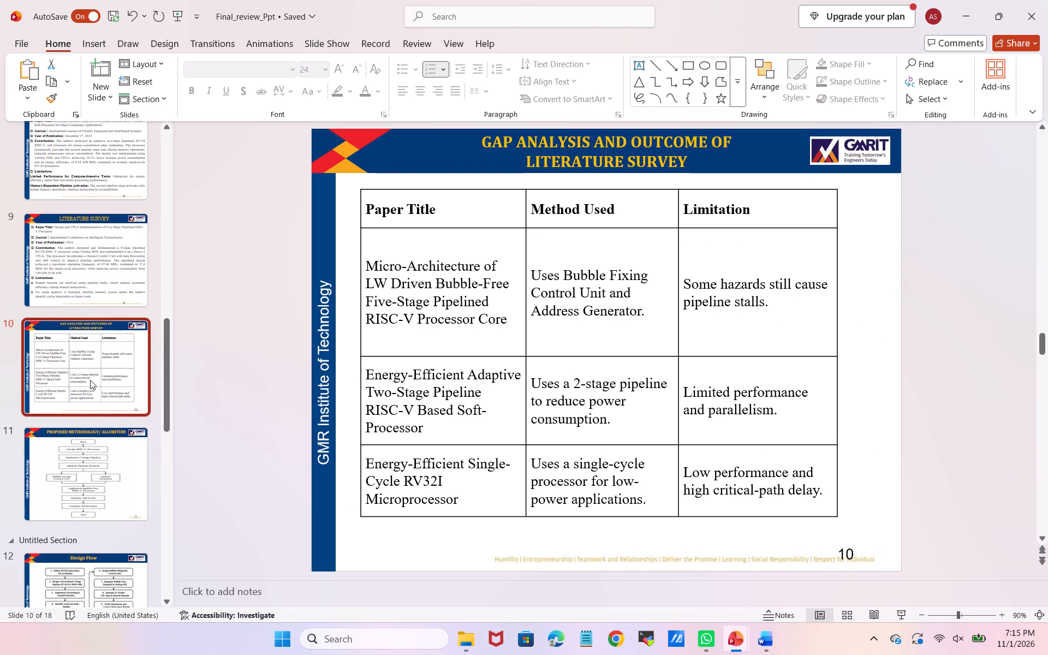
click(105, 469)
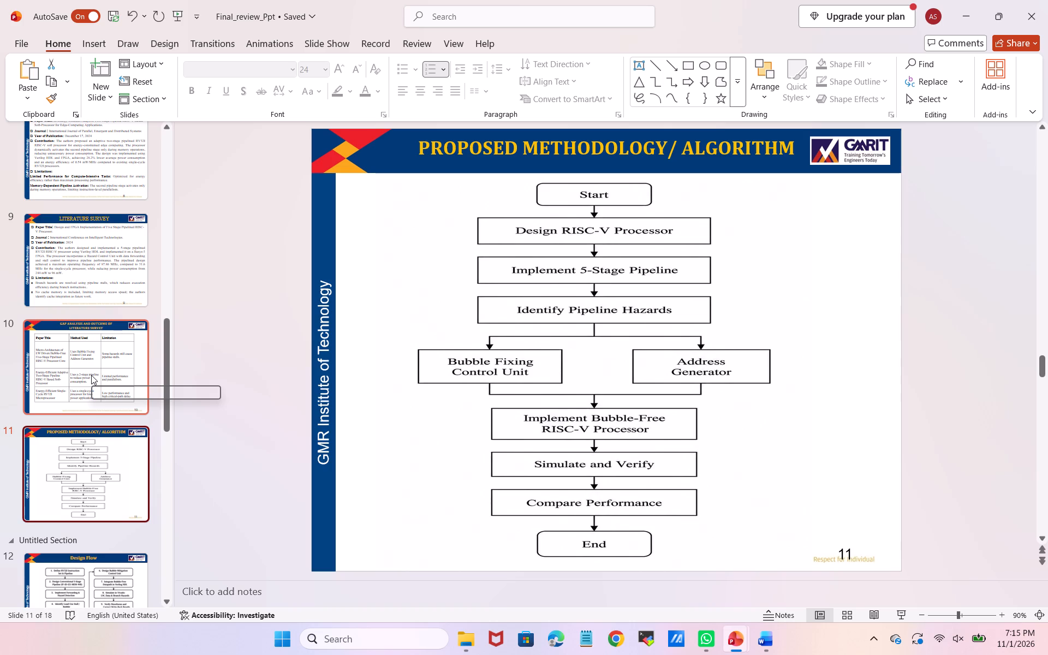
click(85, 366)
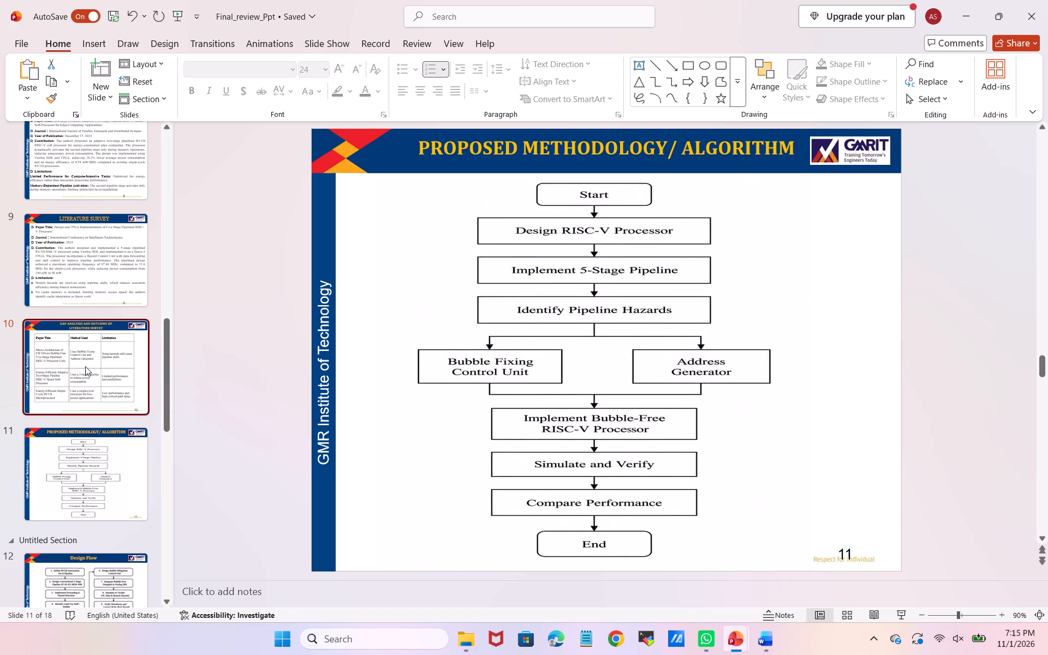
click(100, 452)
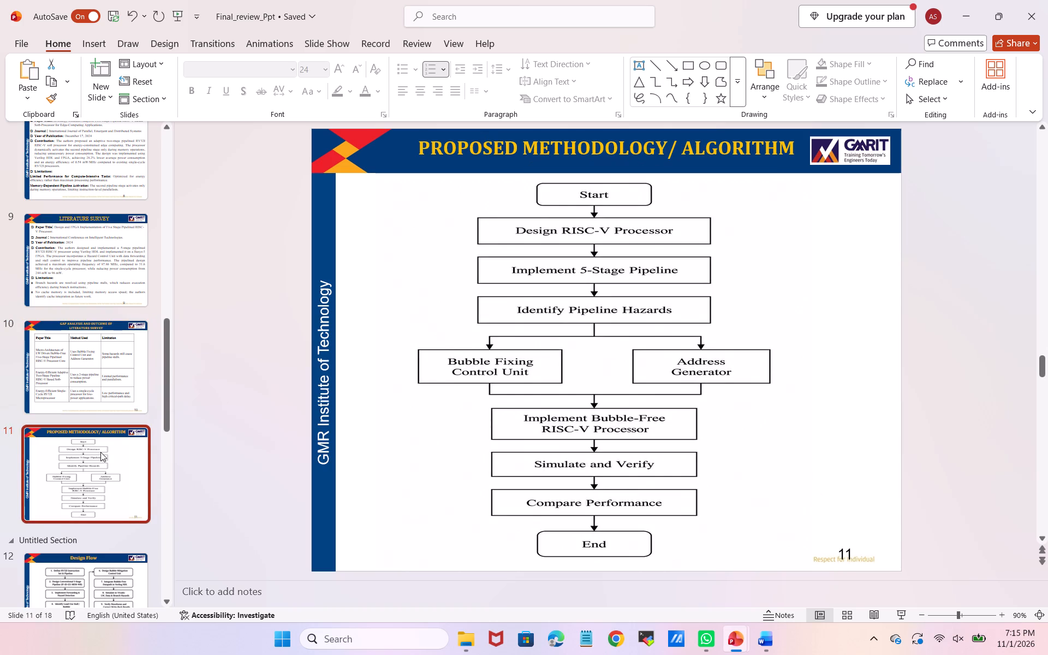
click(103, 394)
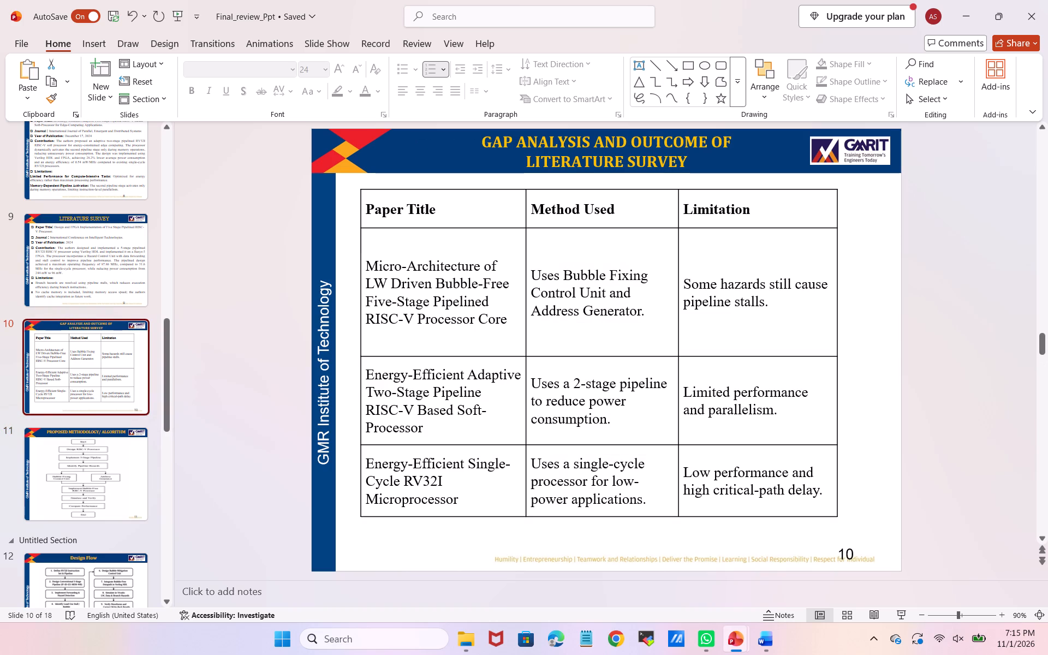
Save the Final_review_Ppt presentation.
key(ctrl+s)
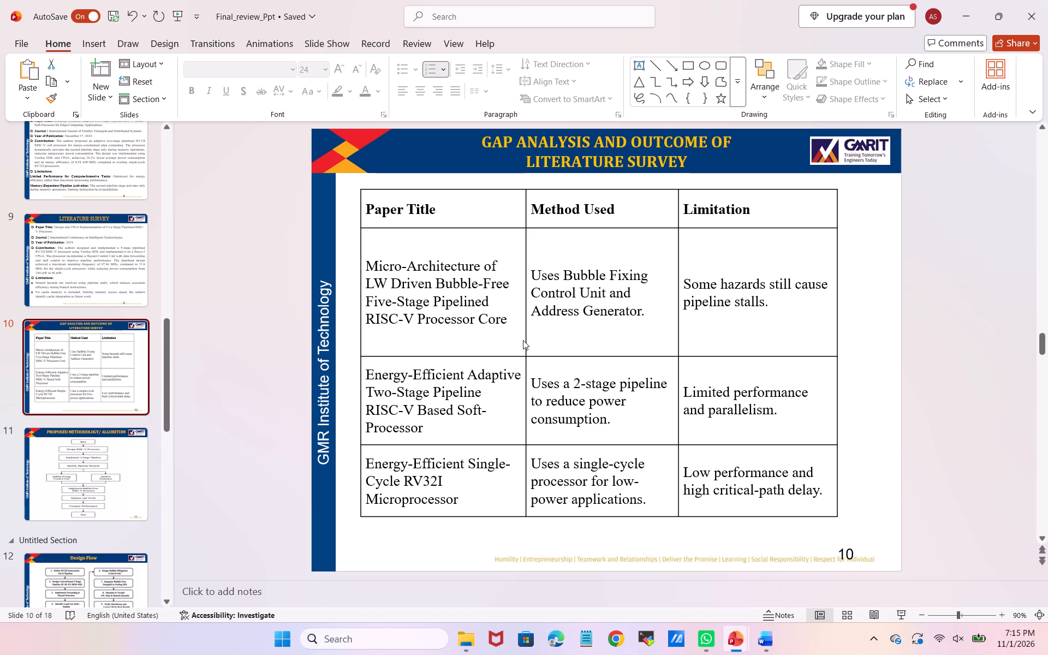
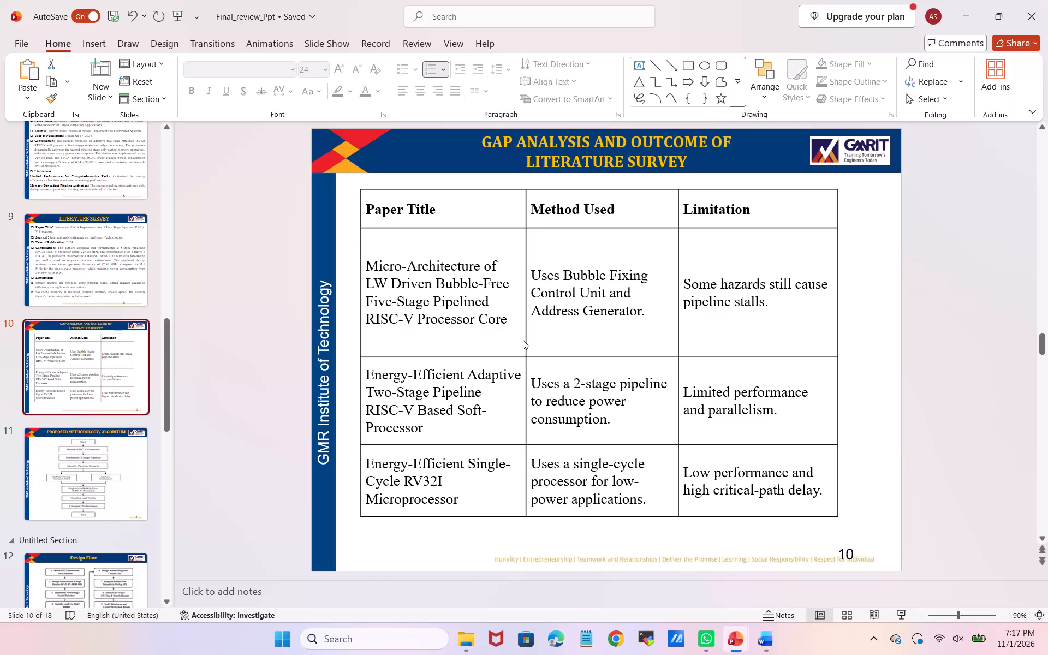
Save the Final_review_Ppt presentation again.
key(ctrl+s)
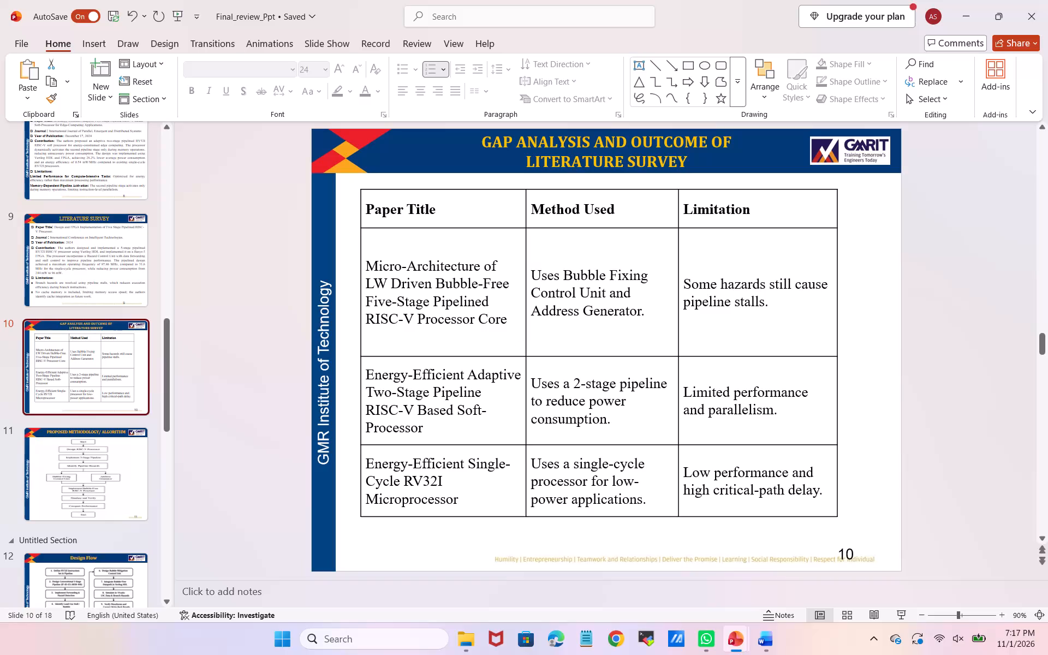
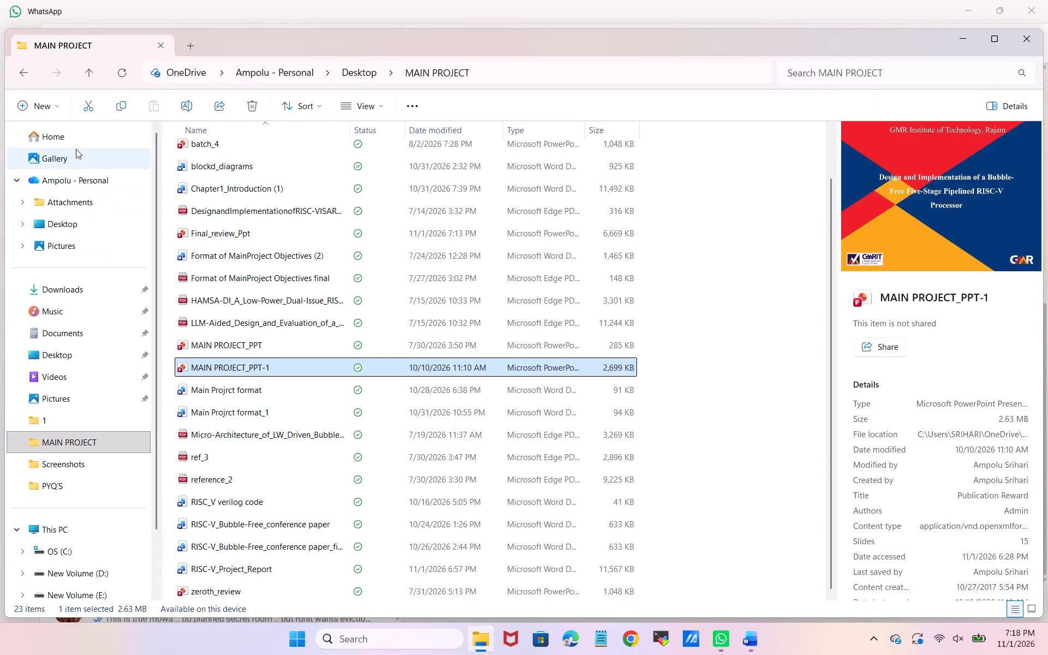
Open the MAIN PROJECT_PPT-1 presentation from the recent files on the Home page.
click(73, 145)
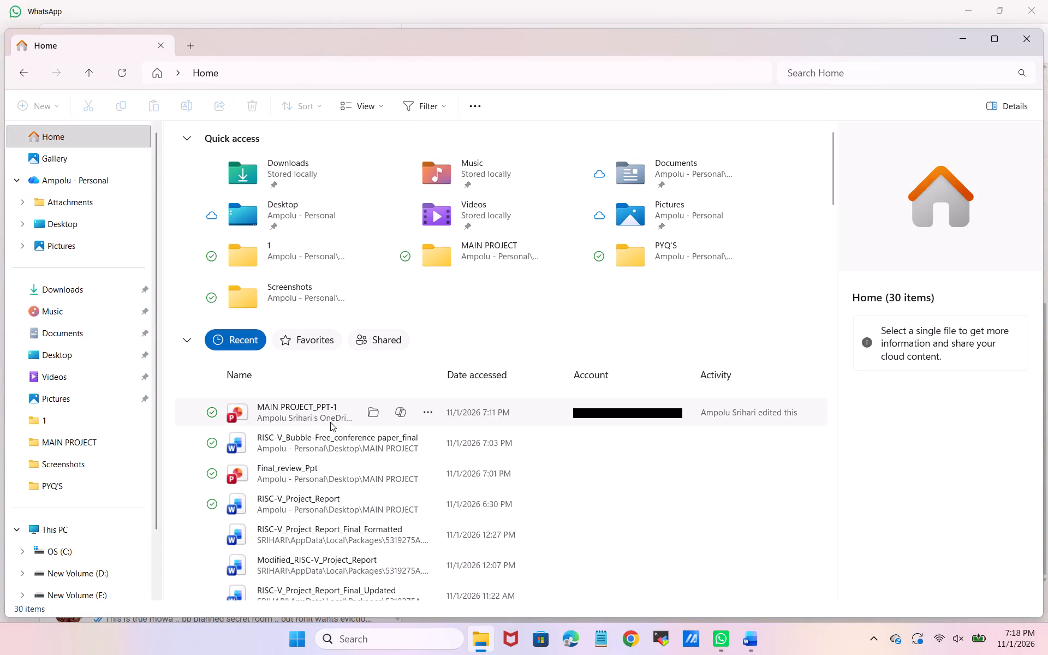
click(330, 422)
scroll(330, 422, up, 4)
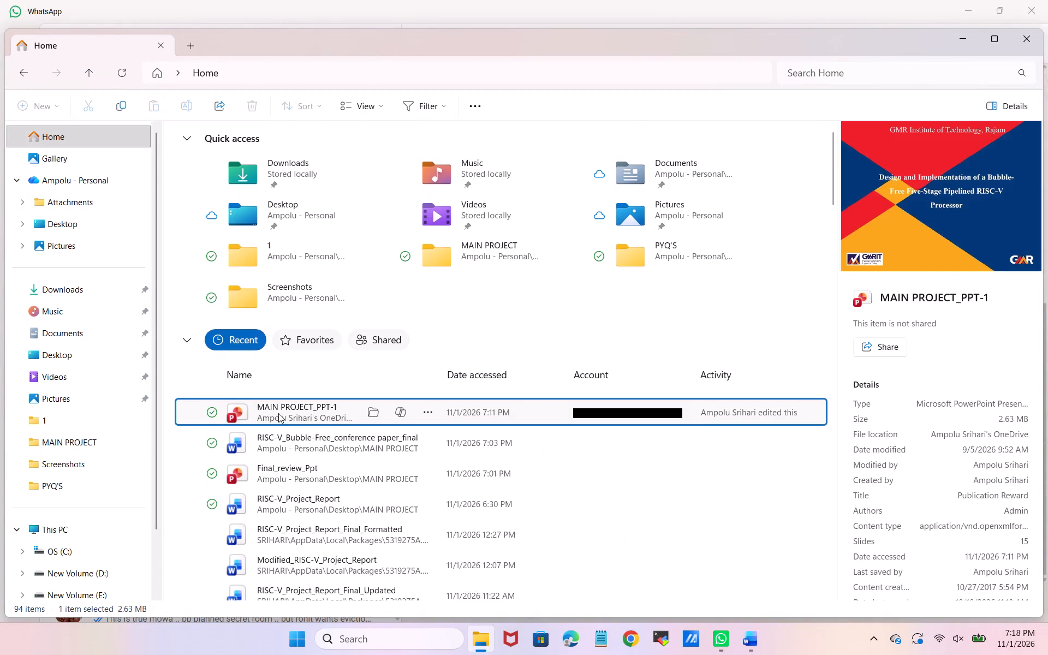
double_click(278, 411)
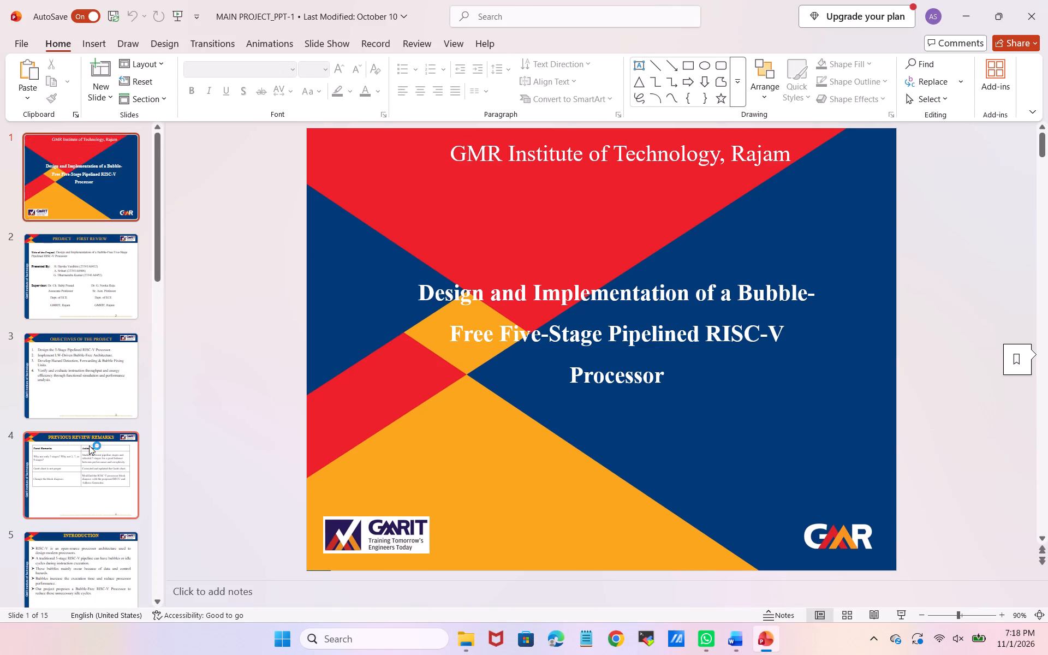
Examine the Objectives of the Project and Previous Review Remarks slides in MAIN PROJECT_PPT-1, and close the presentation.
scroll(67, 264, down, 2)
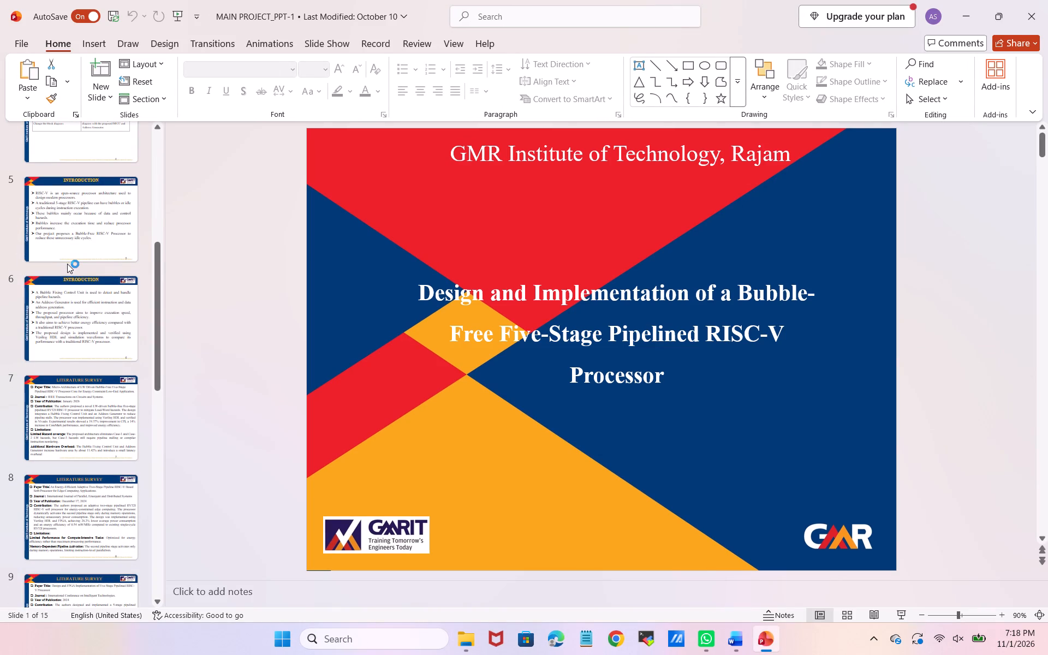
scroll(67, 264, up, 12)
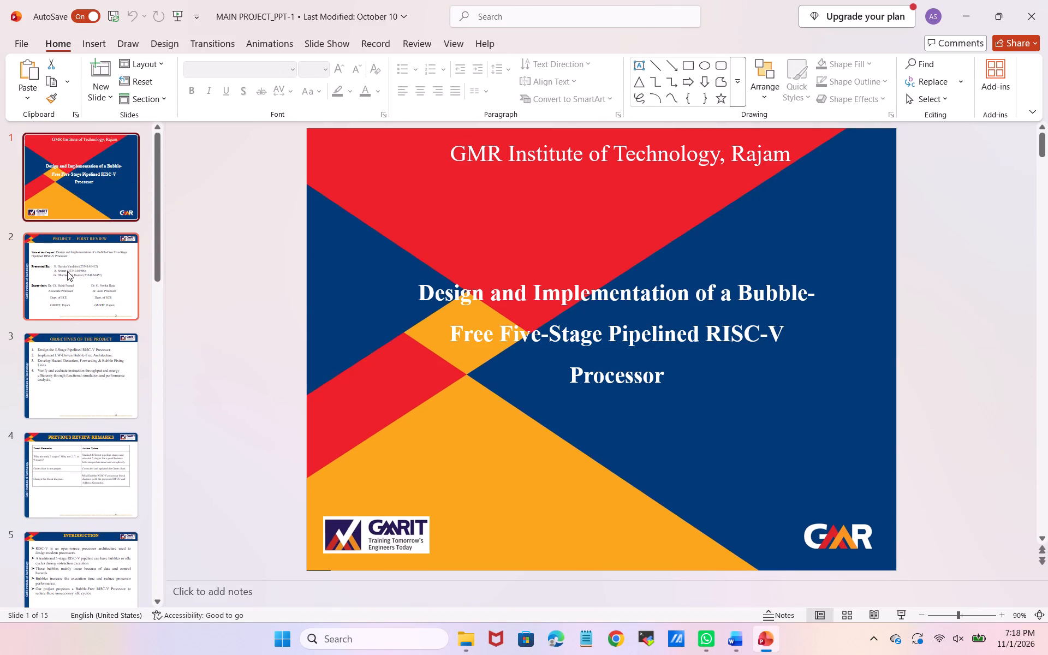
click(82, 388)
scroll(82, 388, down, 1)
scroll(82, 388, up, 1)
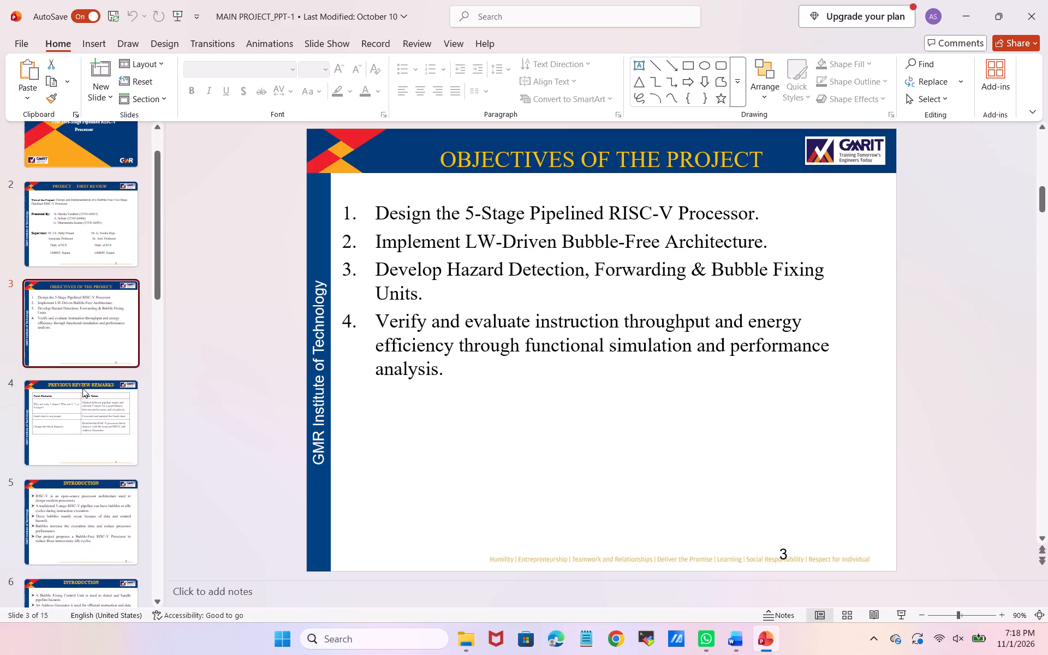
click(86, 430)
scroll(86, 430, down, 4)
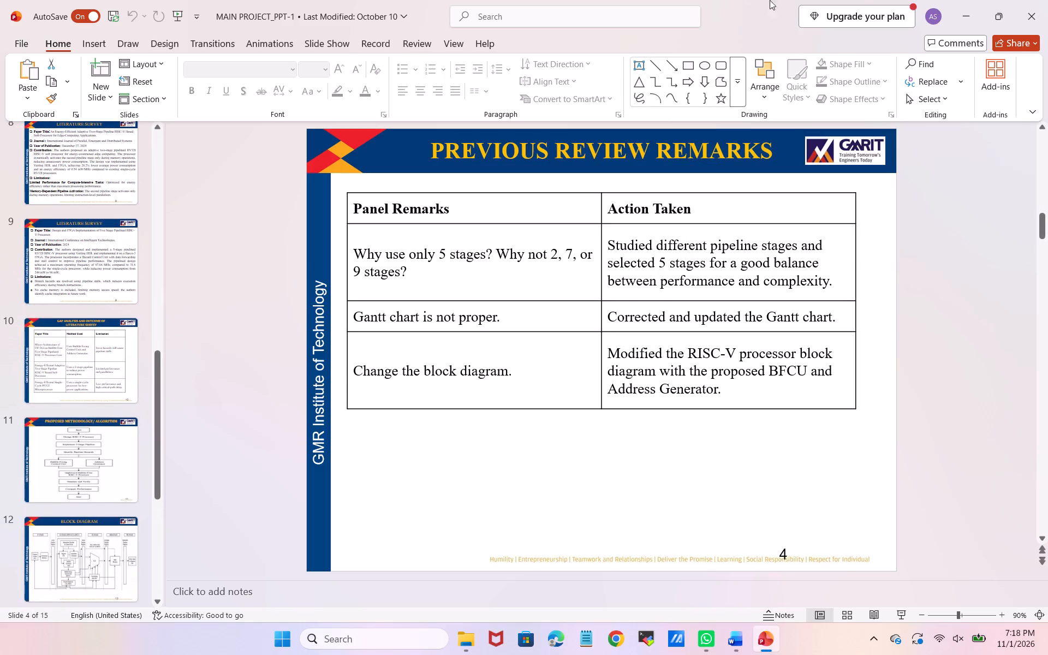
click(1047, 1)
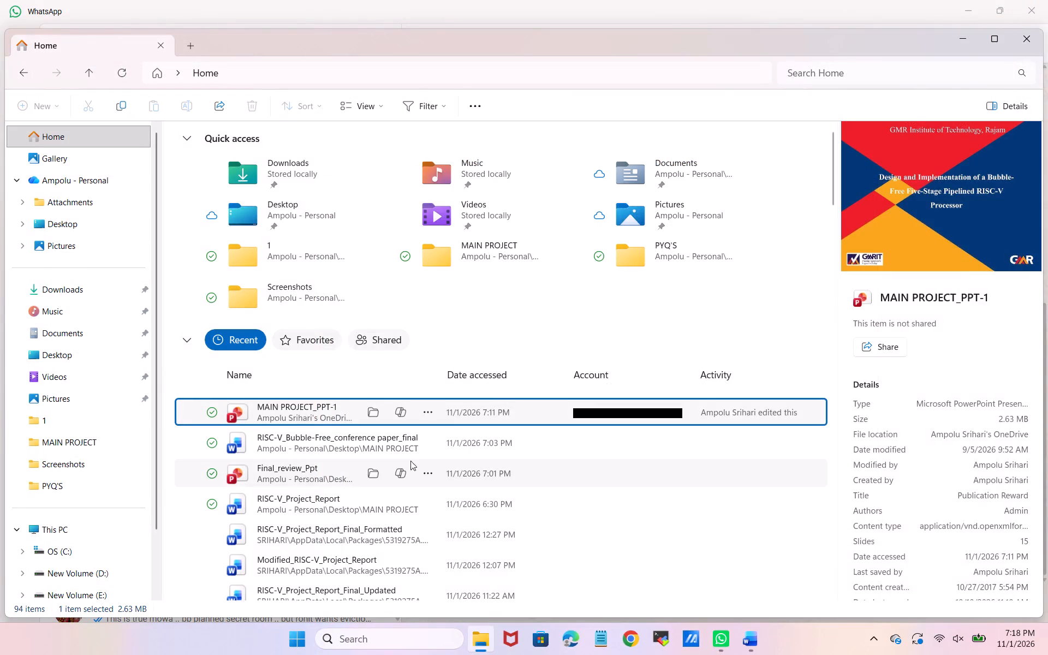
Open the Final_review_Ppt presentation from the recent files, save it and close it.
double_click(286, 486)
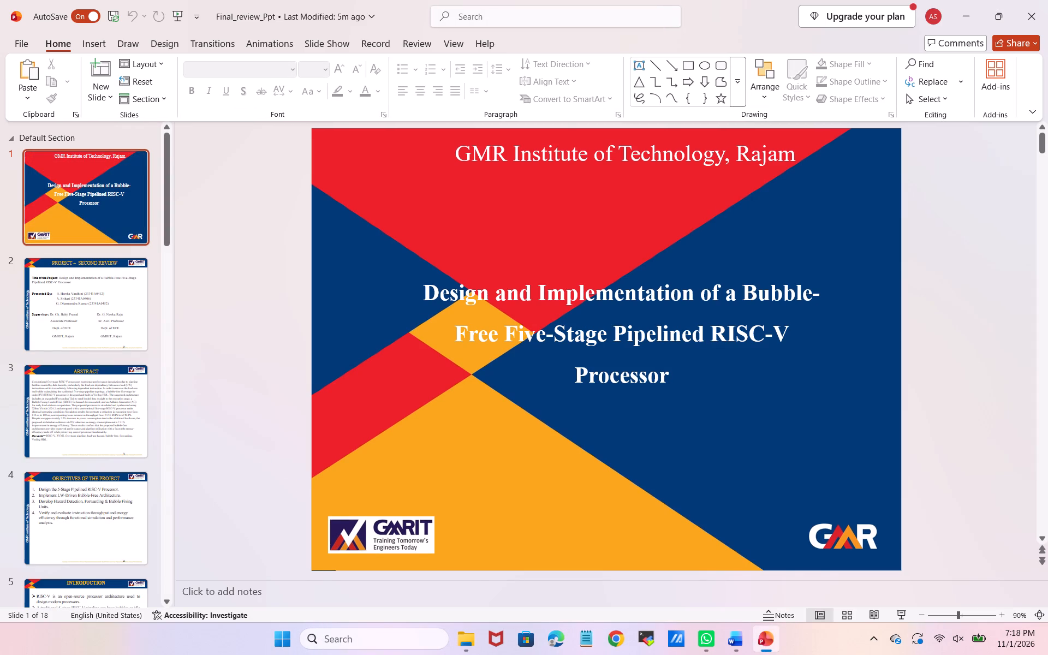
scroll(641, 280, down, 1)
key(ctrl+s)
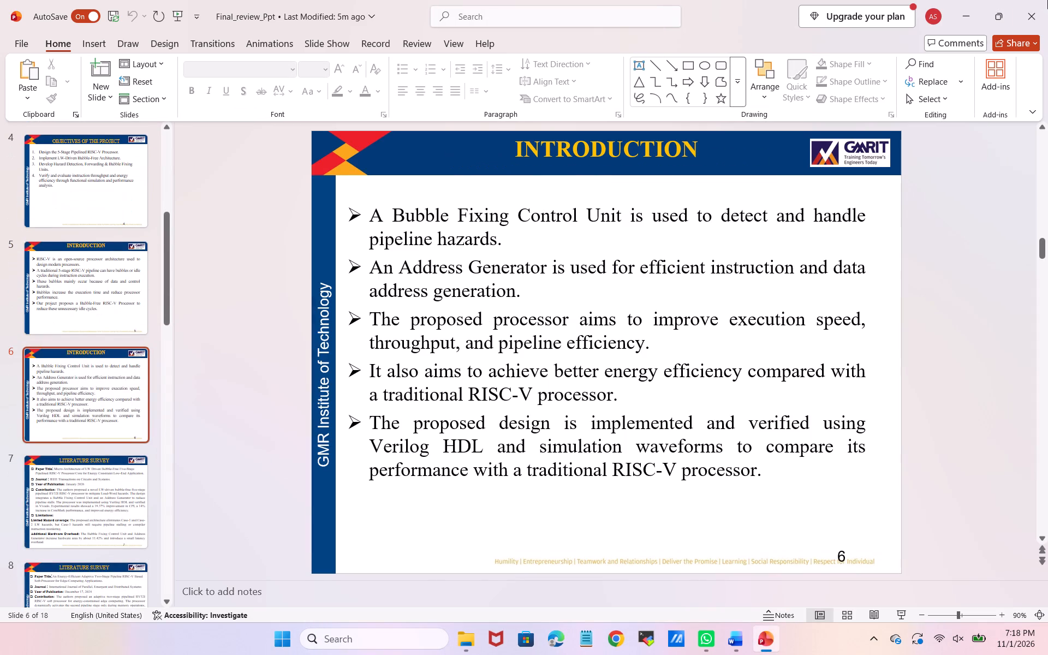
click(1047, 0)
Select the Final_review_Ppt file in the recent files list.
click(278, 406)
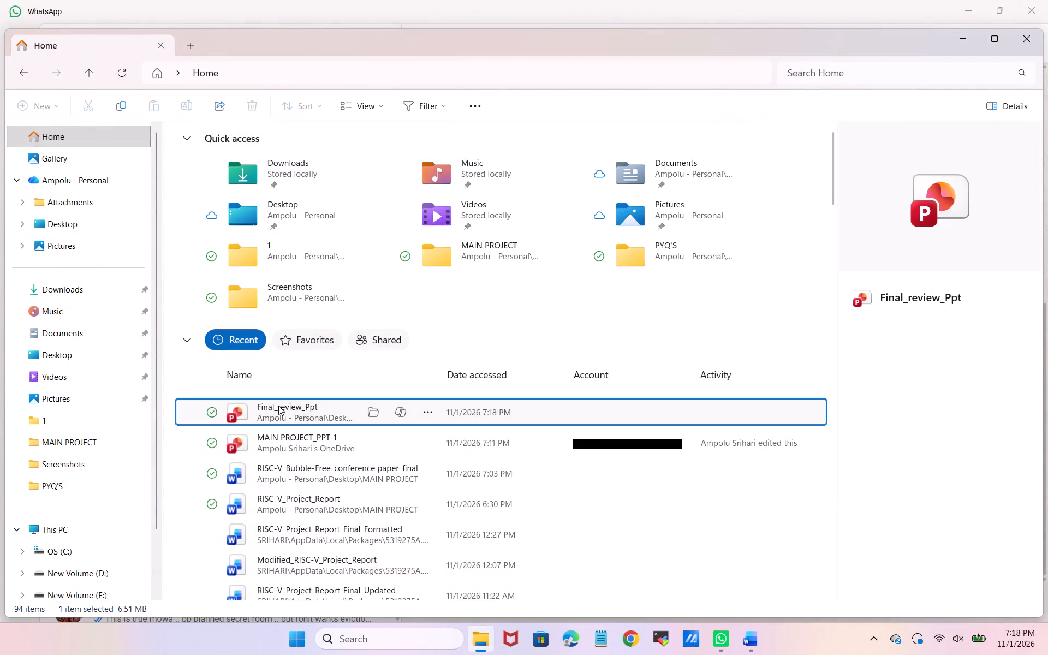
click(278, 406)
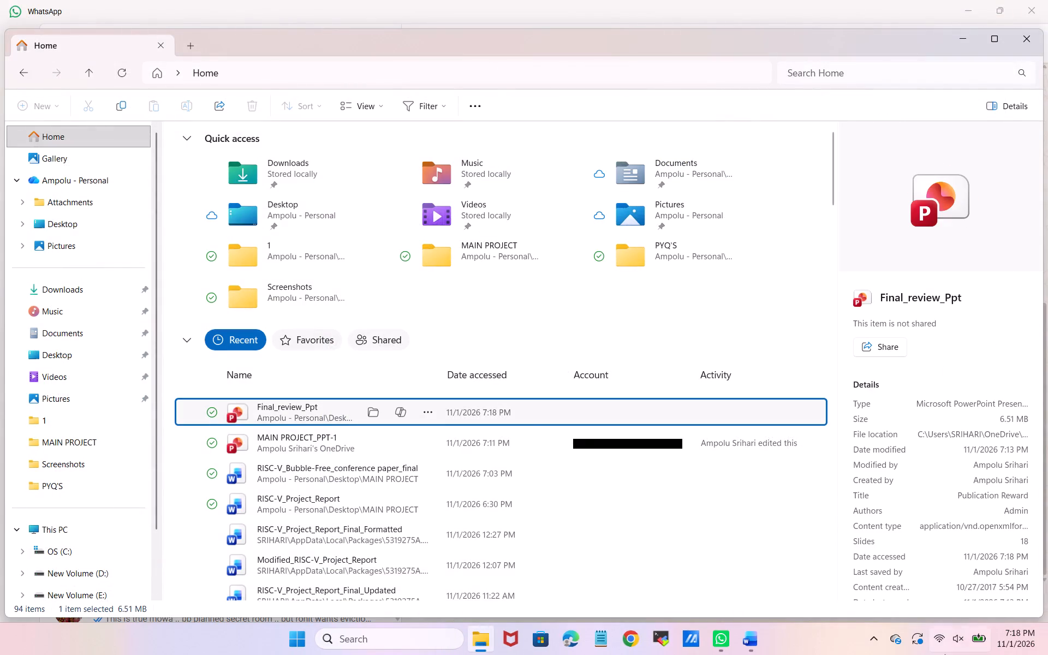
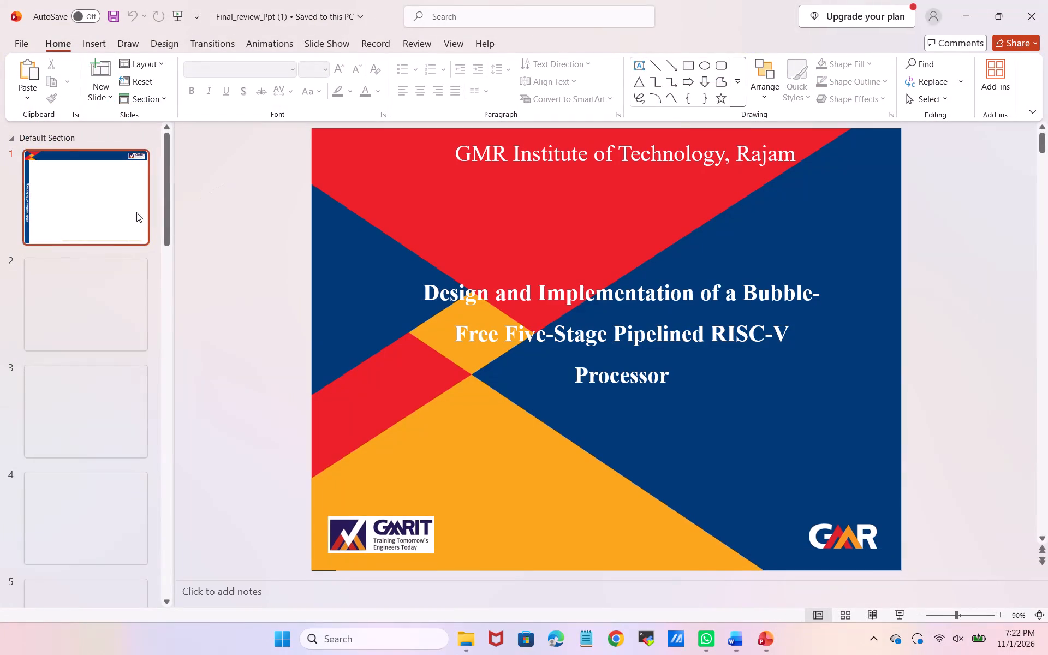
Examine the opening slides of Final_review_Ppt (1), from the Abstract and Objectives of the Project to the Introduction slides.
scroll(116, 223, down, 1)
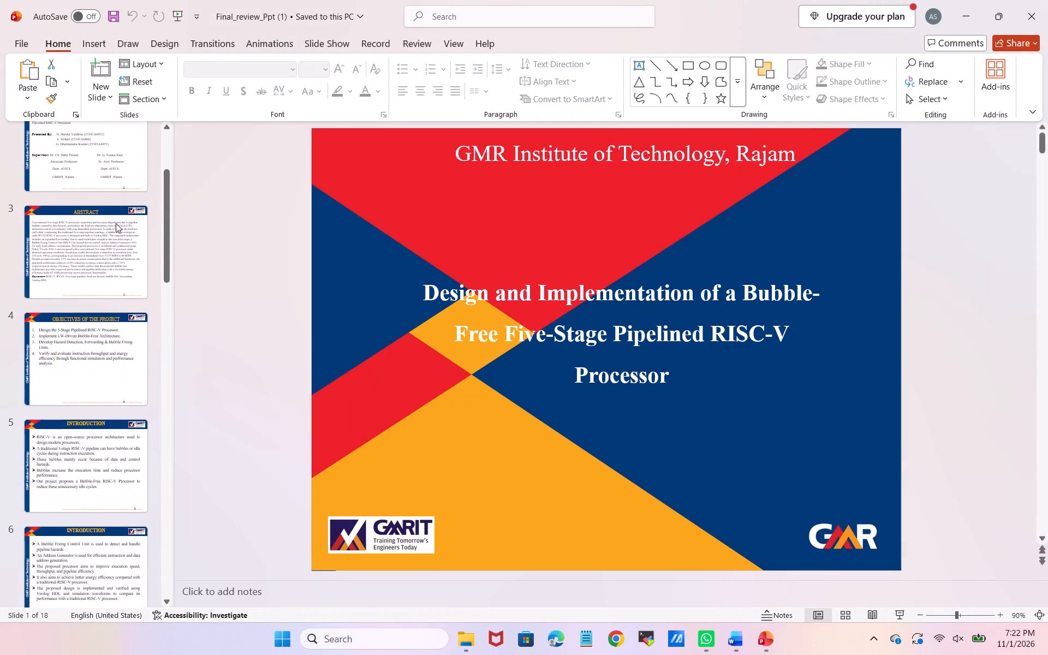
click(116, 223)
scroll(116, 223, down, 1)
click(116, 223)
scroll(116, 223, down, 1)
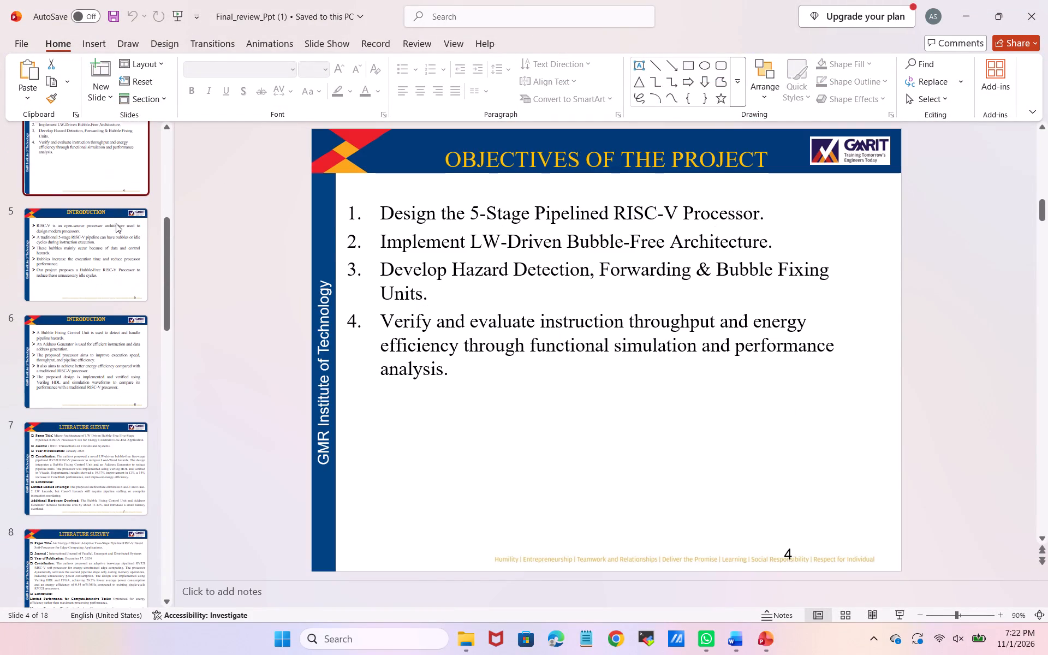
scroll(116, 223, down, 1)
click(116, 223)
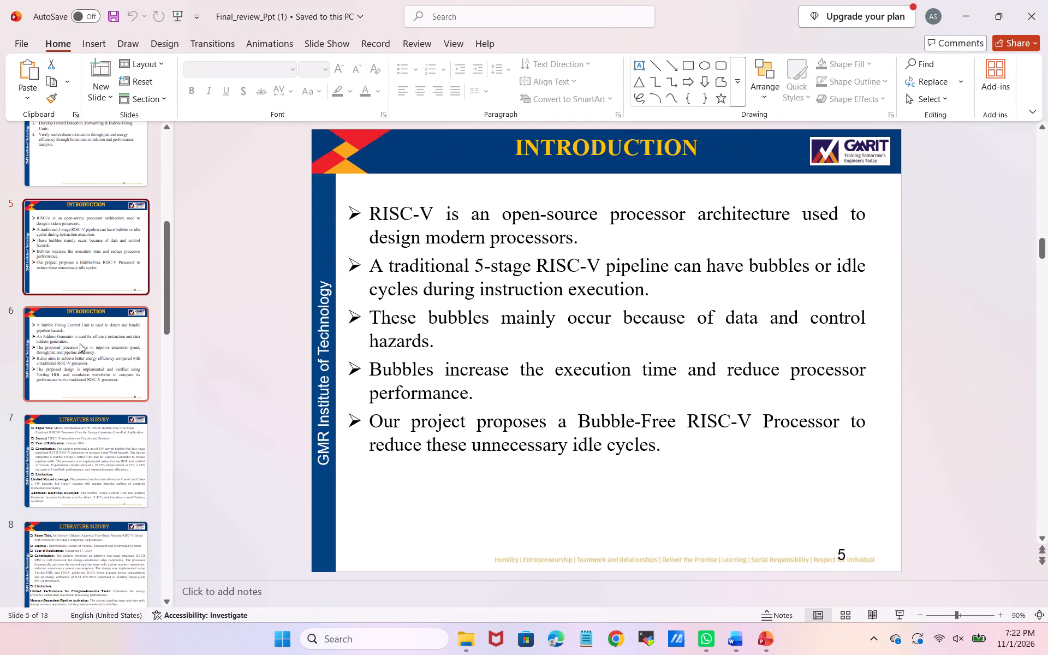
click(80, 343)
click(75, 277)
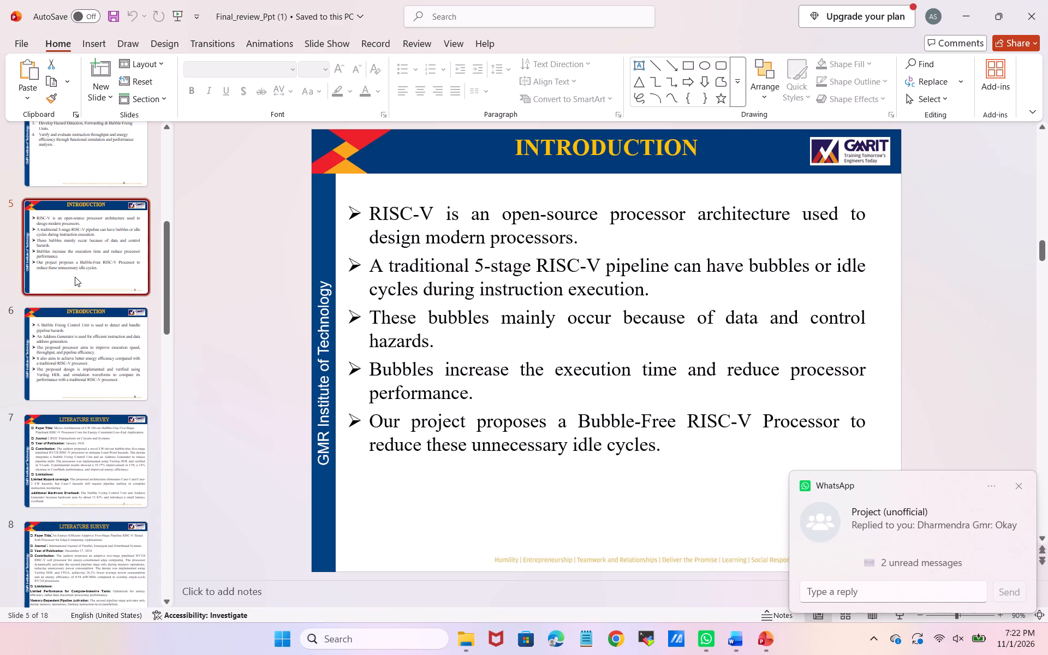
scroll(75, 277, down, 1)
click(82, 163)
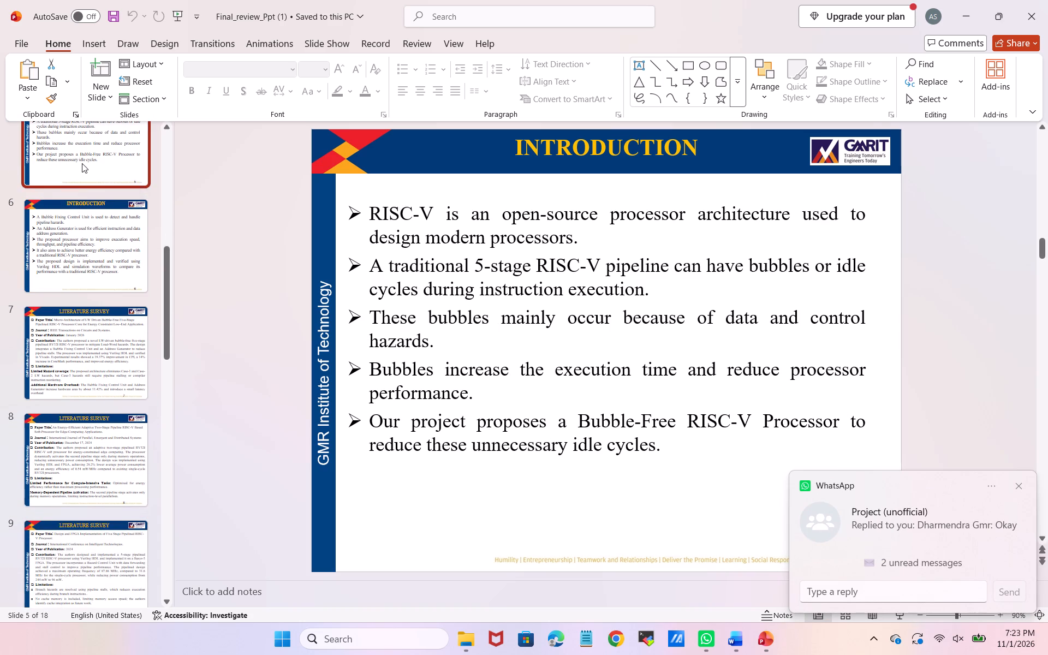
Review the final review slides from Literature Survey through Gap Analysis and Proposed Methodology to Design Flow.
scroll(82, 163, down, 2)
click(82, 163)
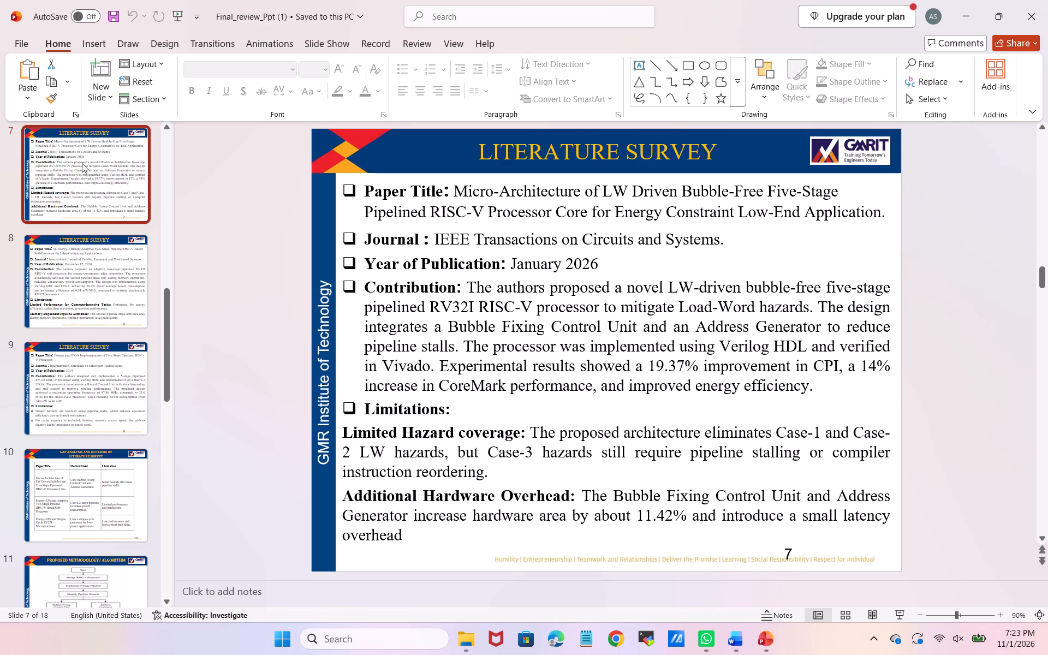
key(Down)
key(Down)
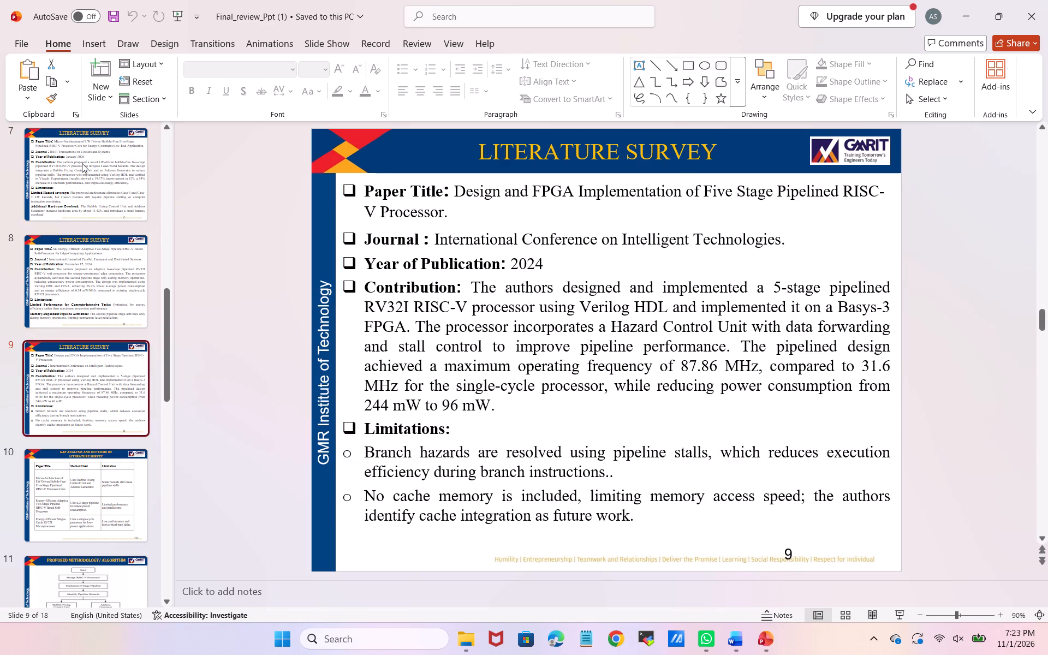
key(Down)
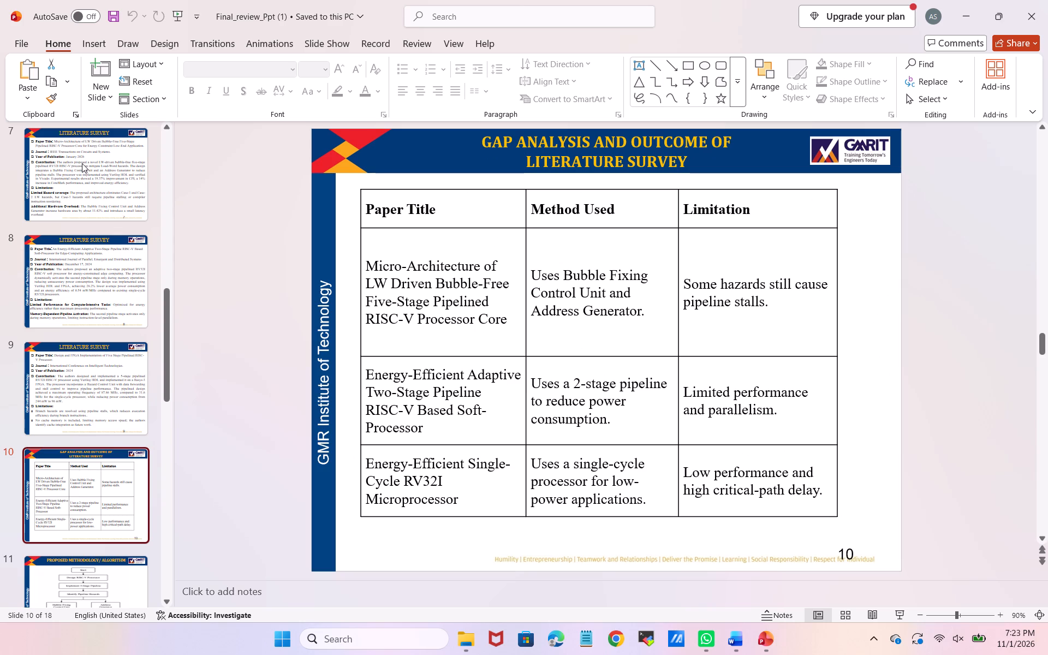
key(Down)
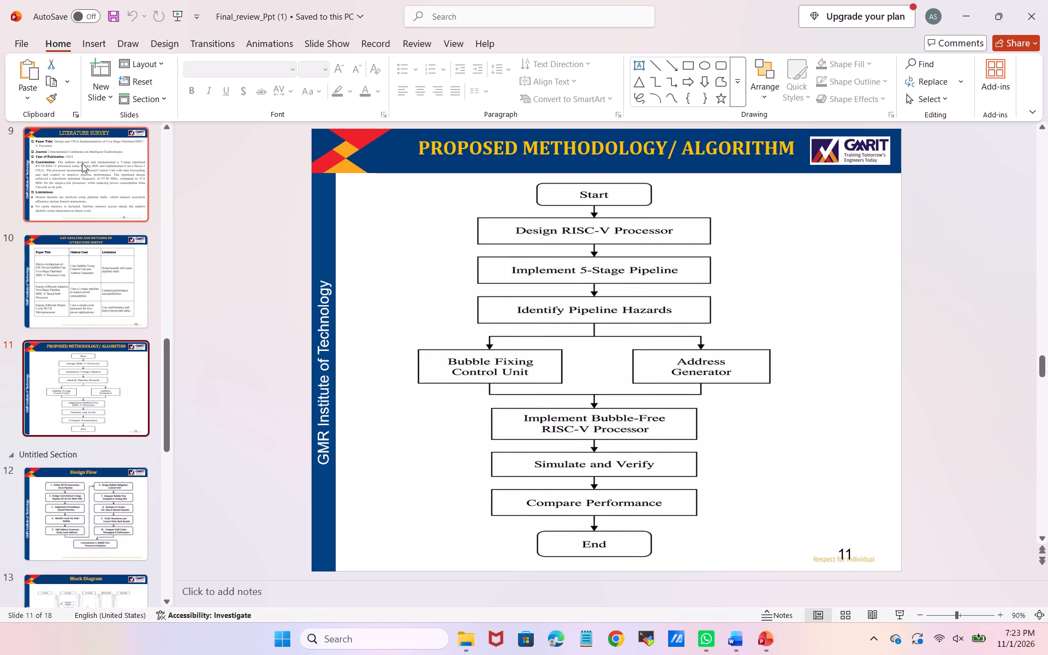
key(Down)
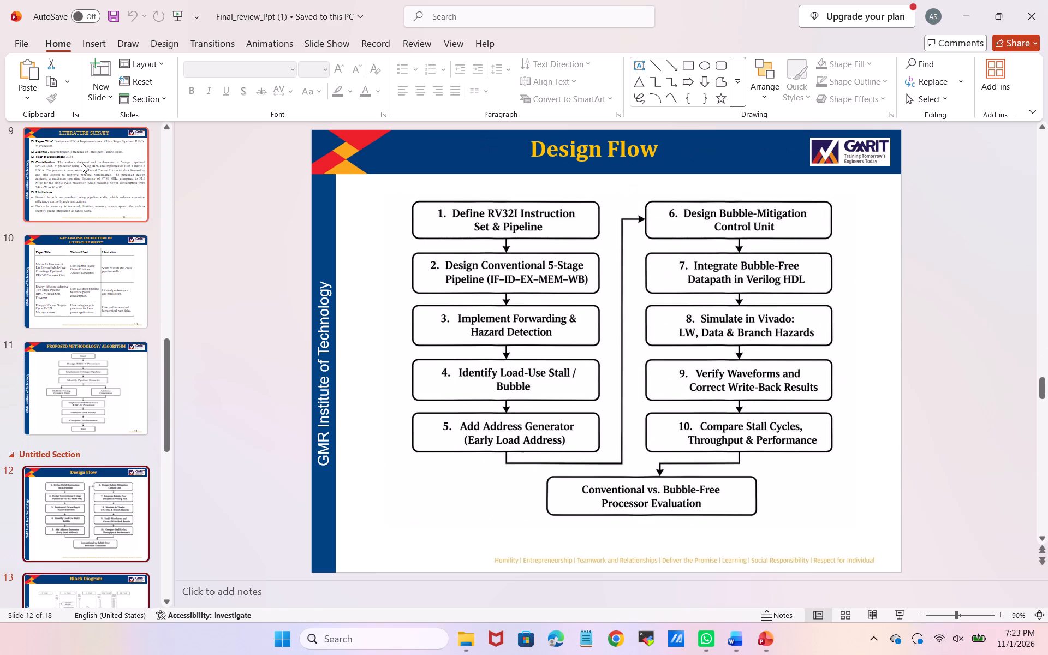
key(Down)
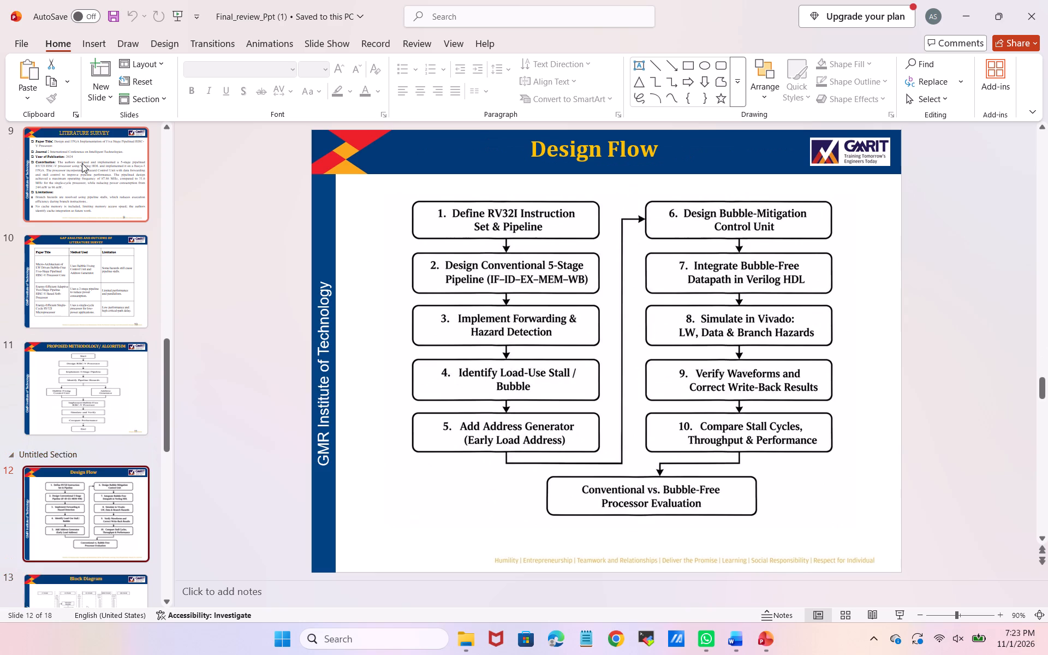
Review the Block Diagram, Performance Metrics and Results slides of the final review presentation, including the simulation waveforms and the throughput and energy efficiency calculations.
key(Down)
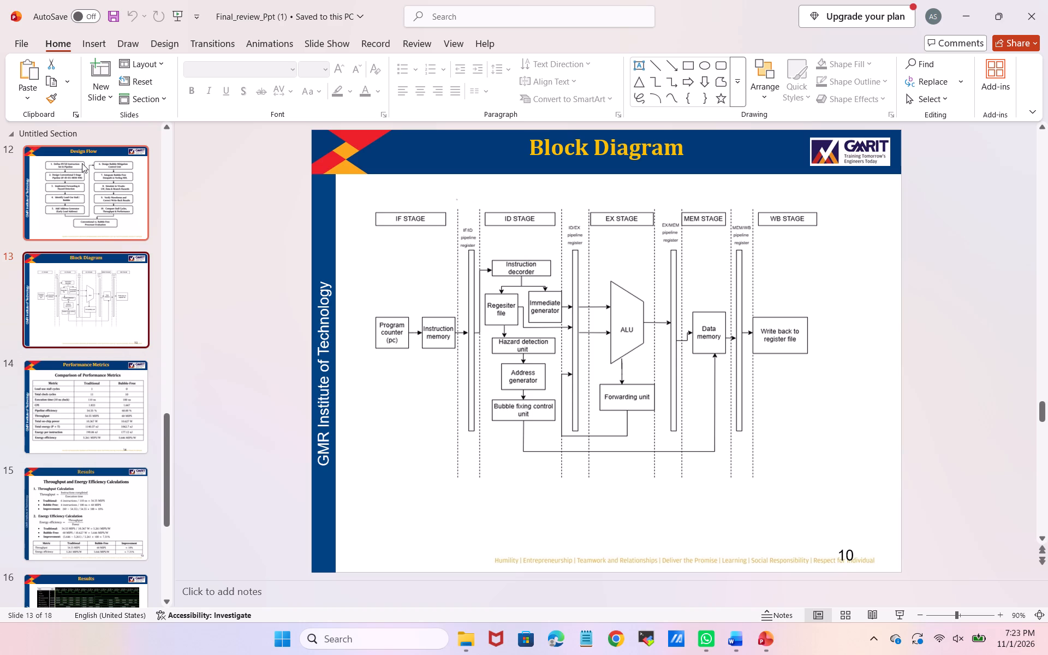
key(Down)
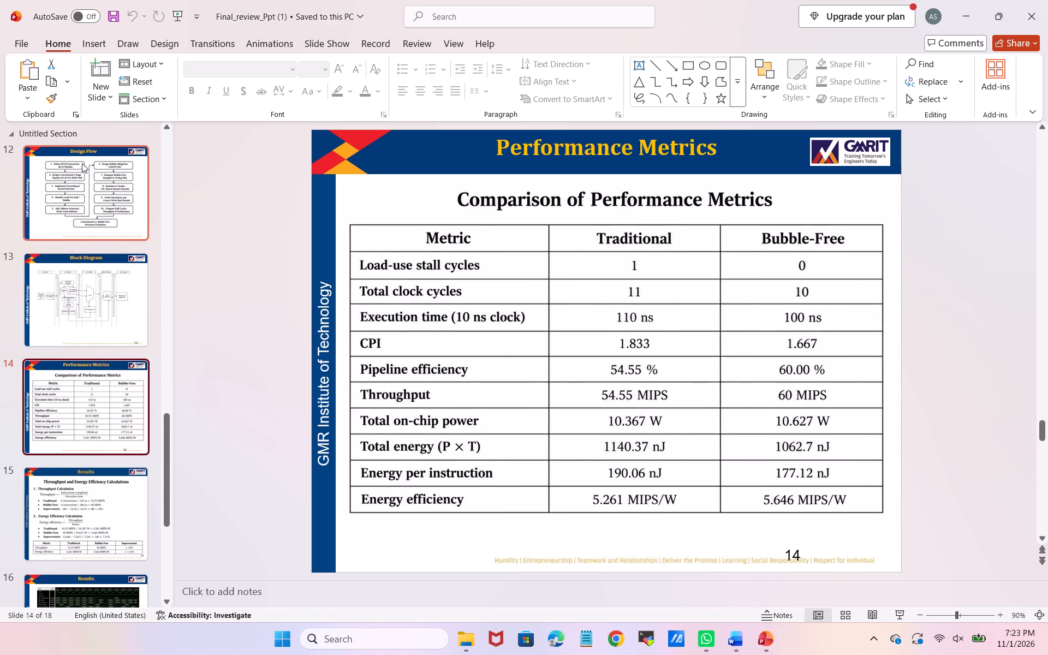
key(Up)
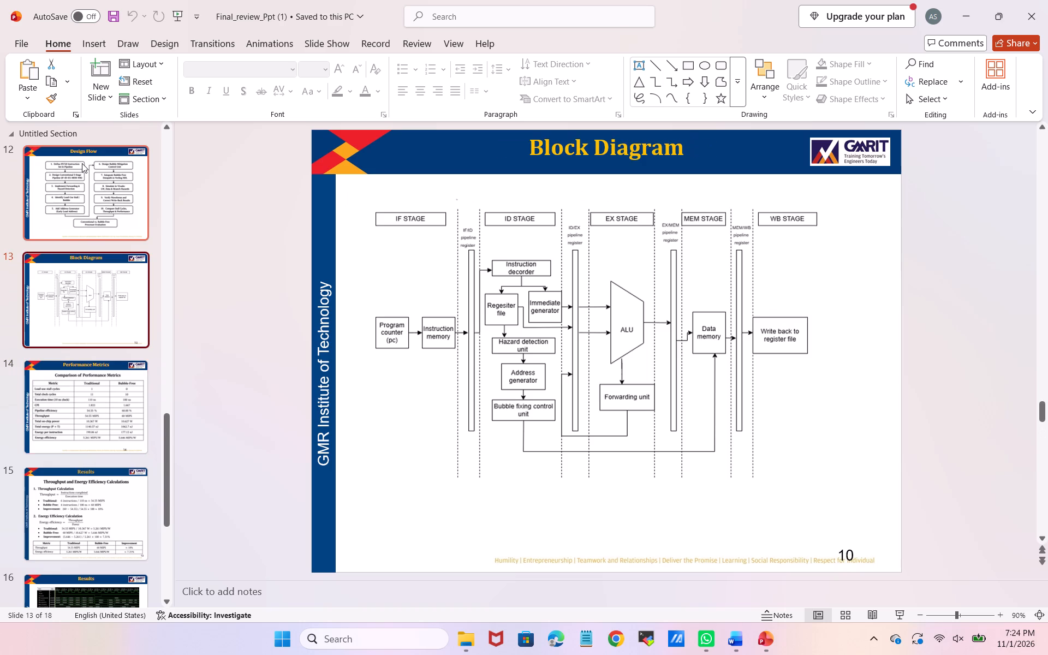
key(Down)
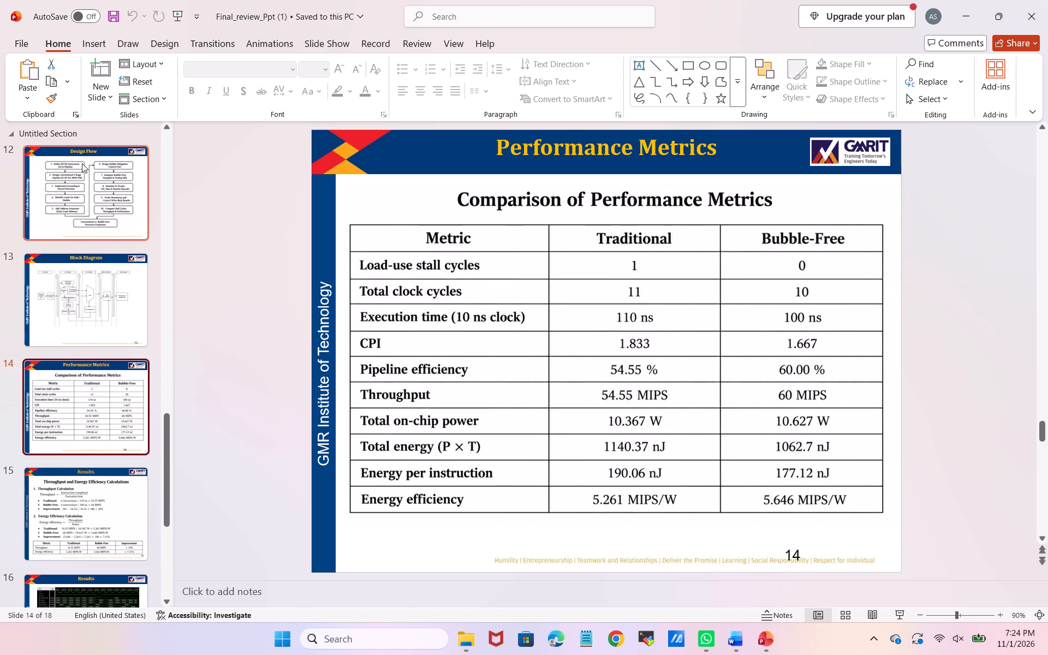
key(Down)
key(Down)
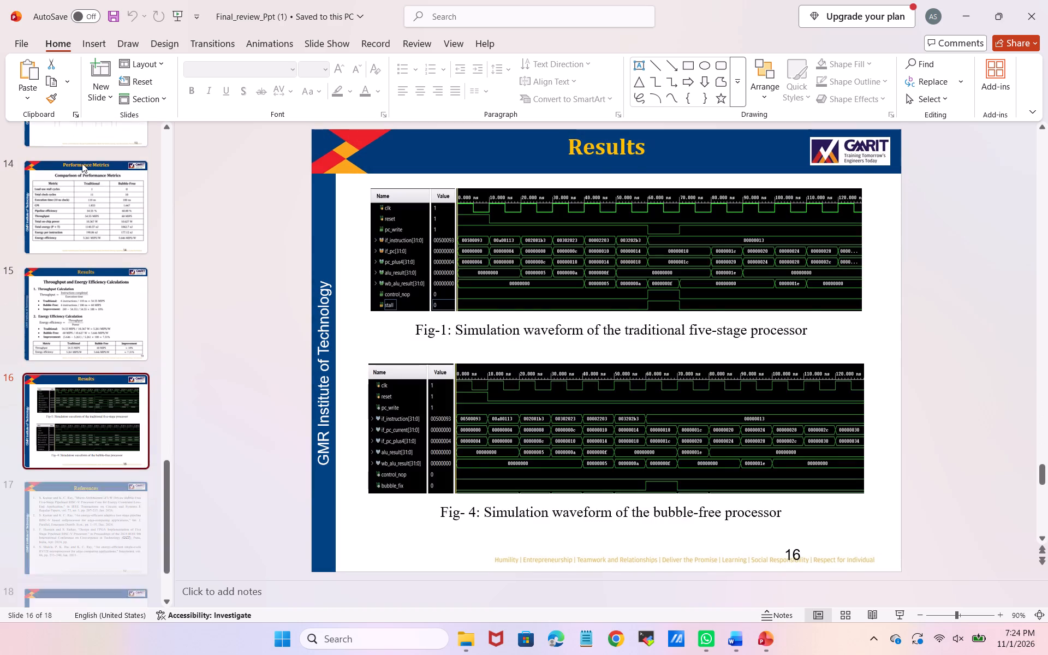
key(Down)
key(Up)
key(Up)
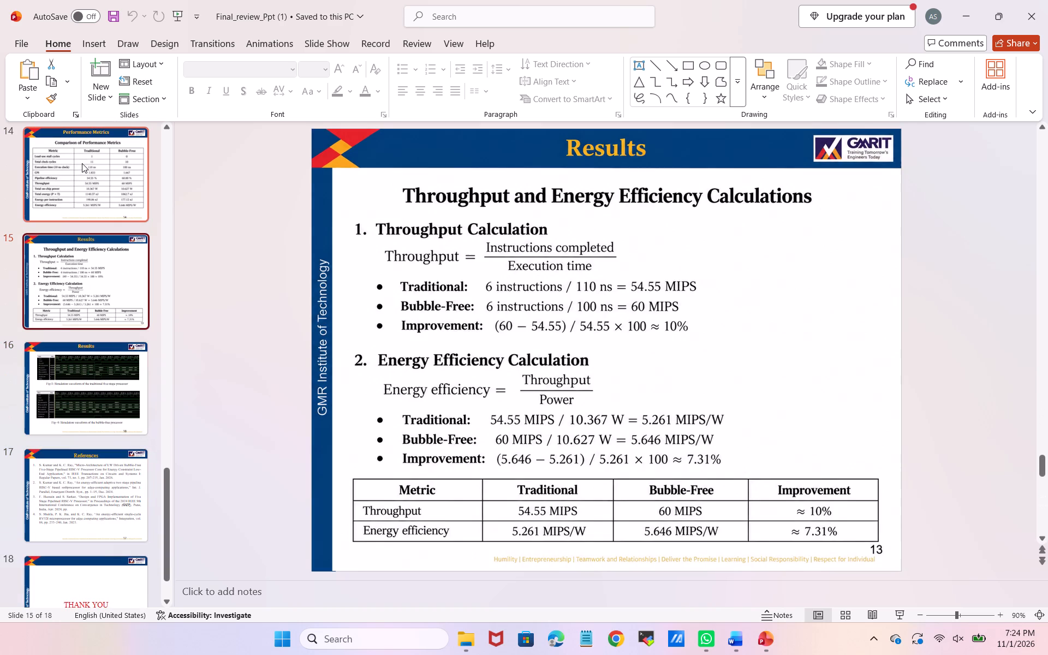
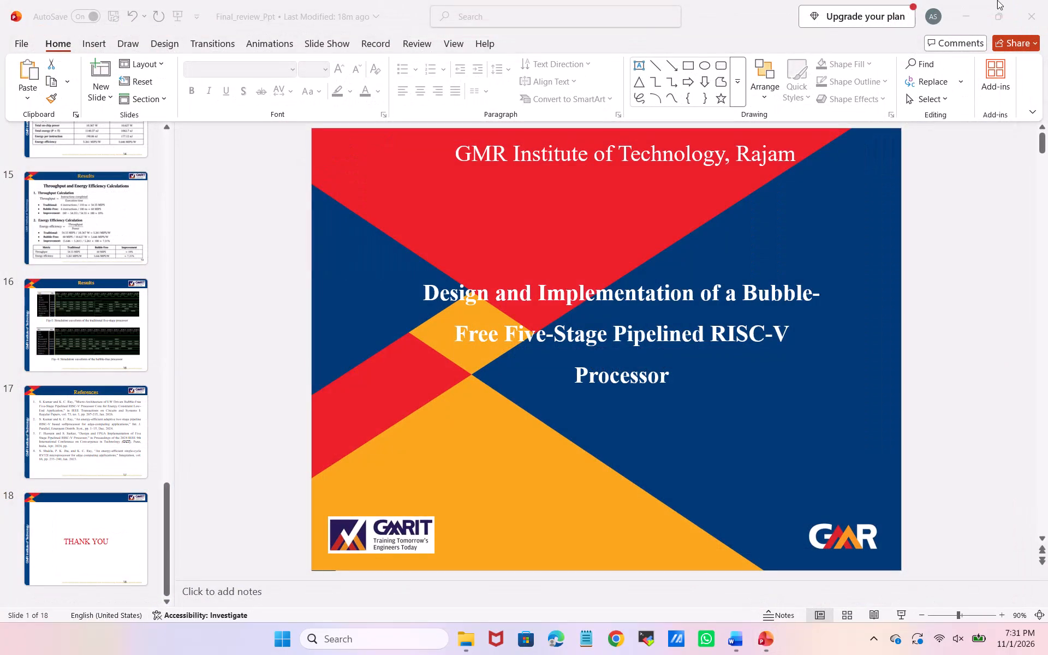
Close the open PowerPoint presentations, the Word documents and the File Explorer window to return to the desktop.
triple_click(1047, 0)
click(1047, 0)
triple_click(1047, 0)
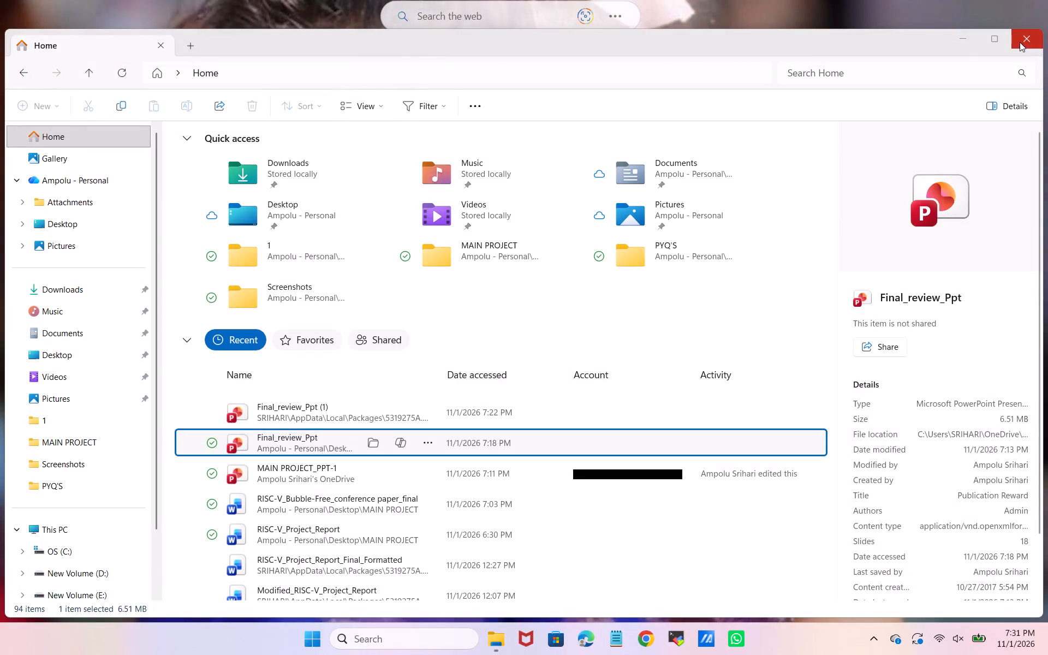
click(1020, 33)
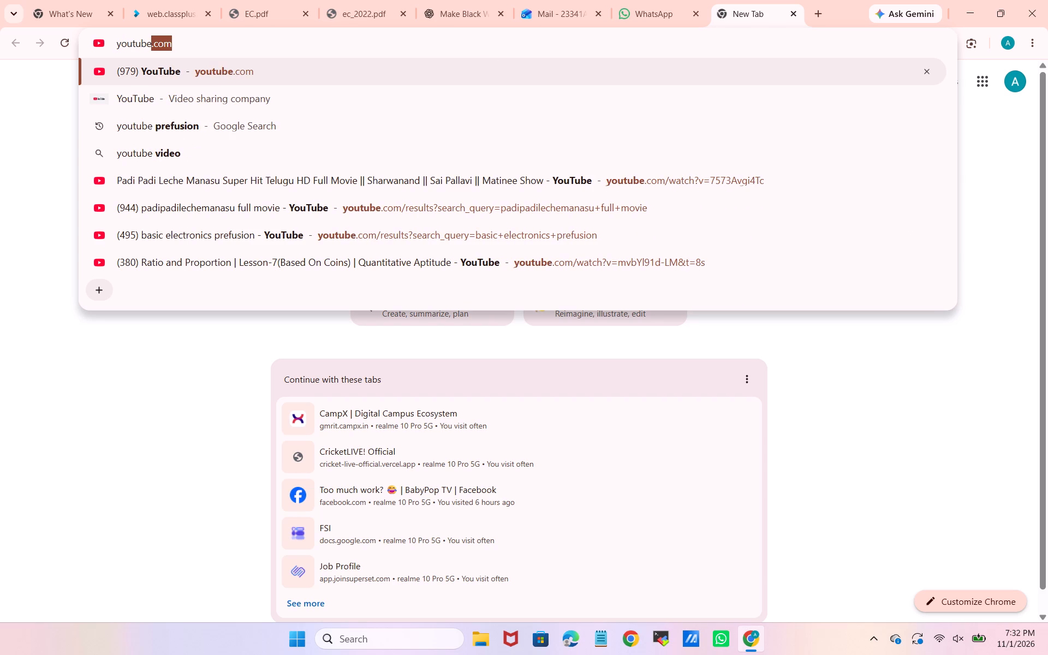
key(backslash)
key(Return)
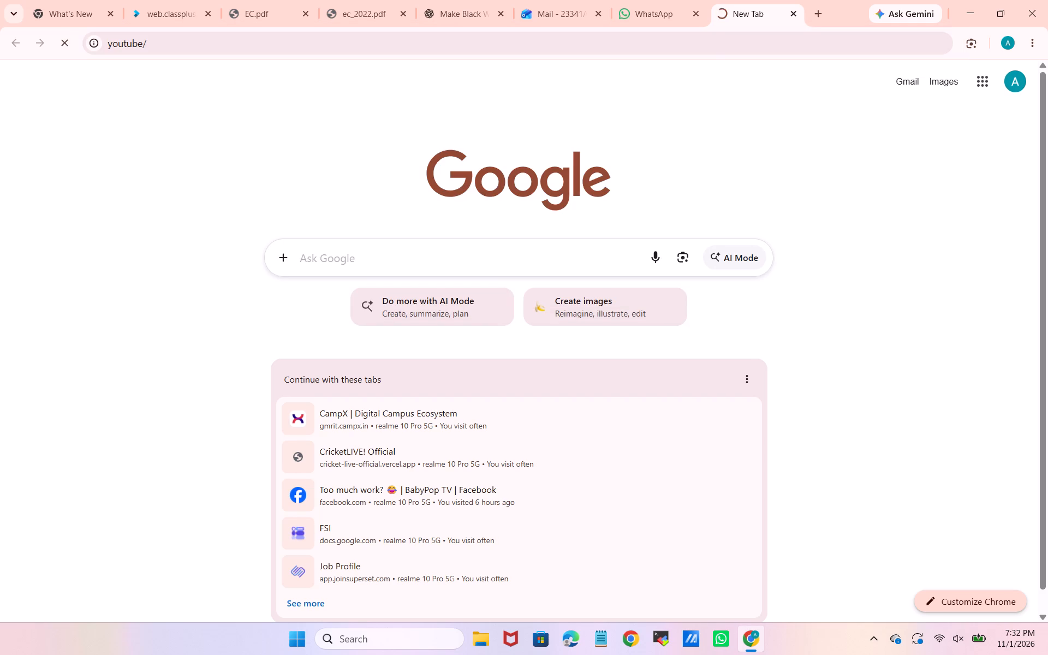
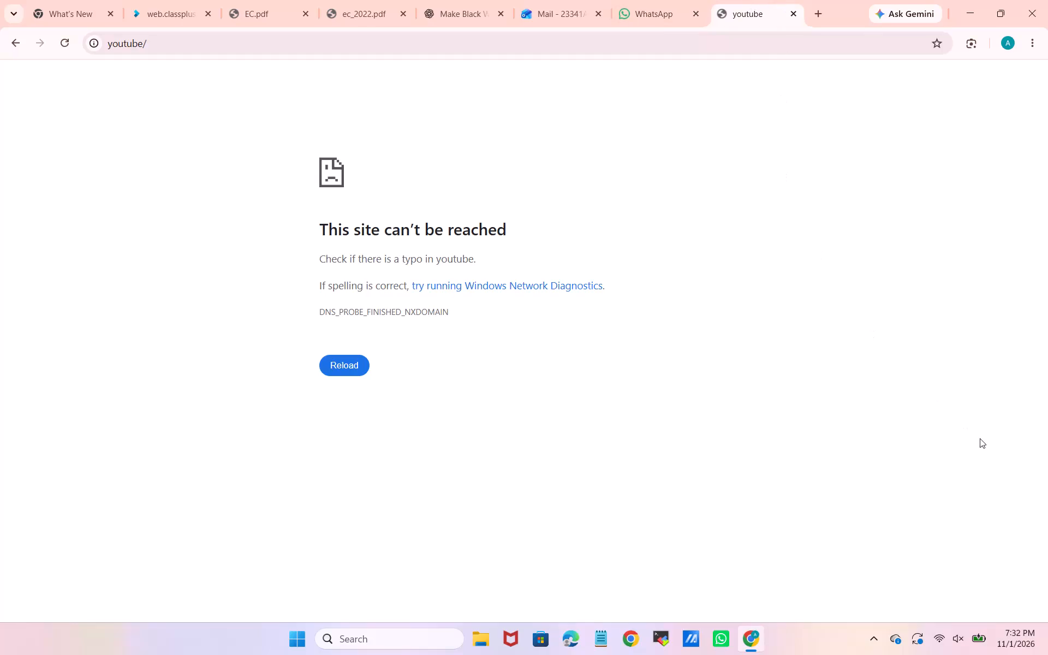
Close the failed YouTube page and the WhatsApp, Mail and ChatGPT diagram tabs.
click(791, 15)
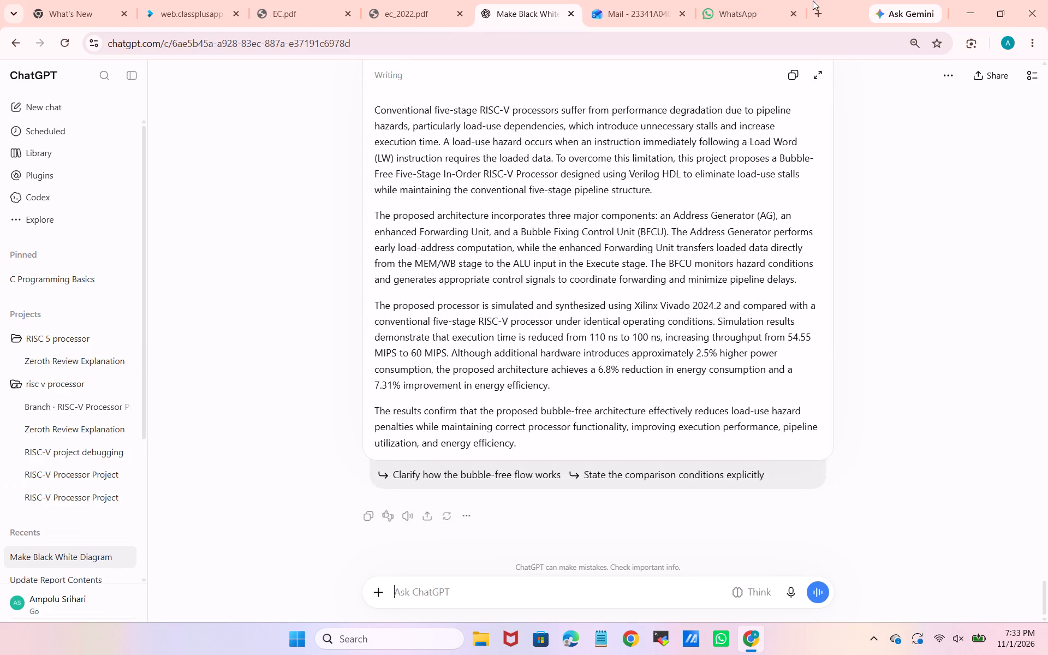
click(799, 13)
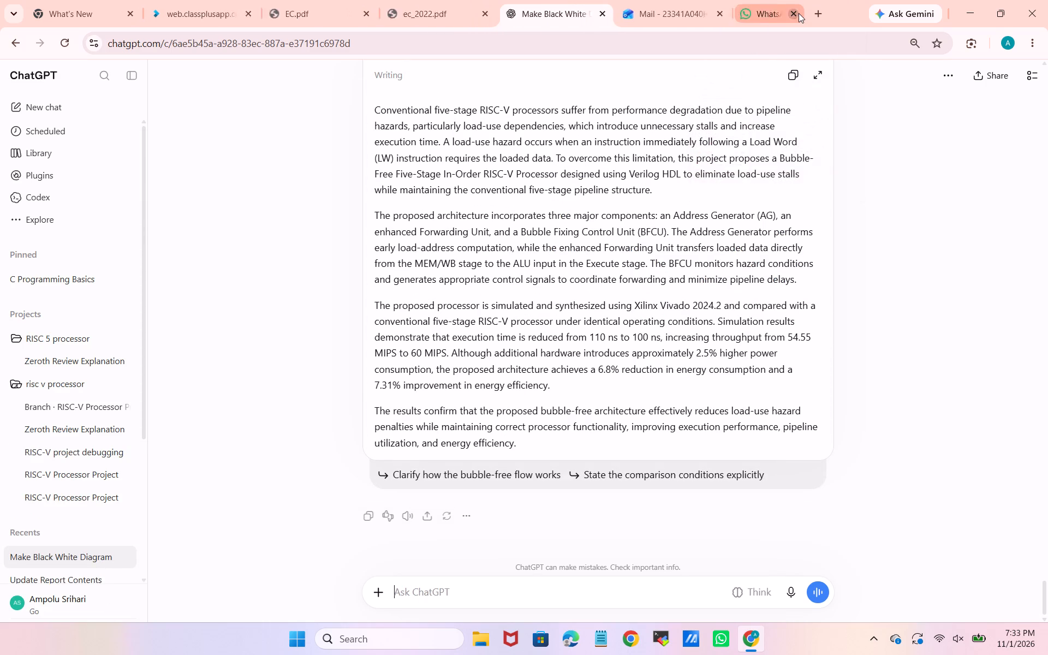
click(793, 11)
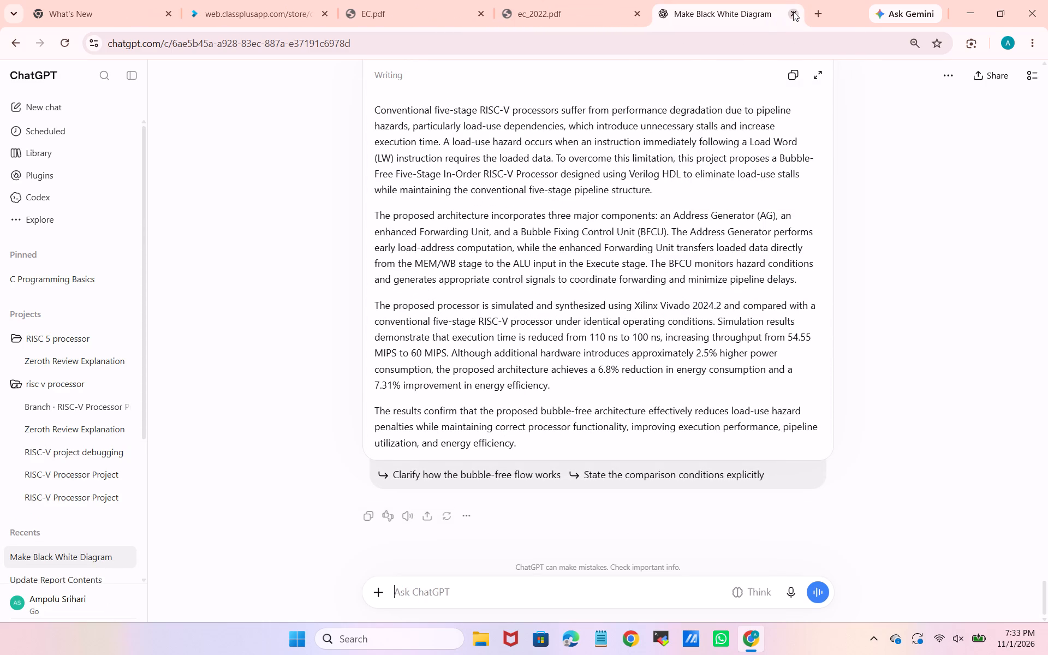
click(793, 11)
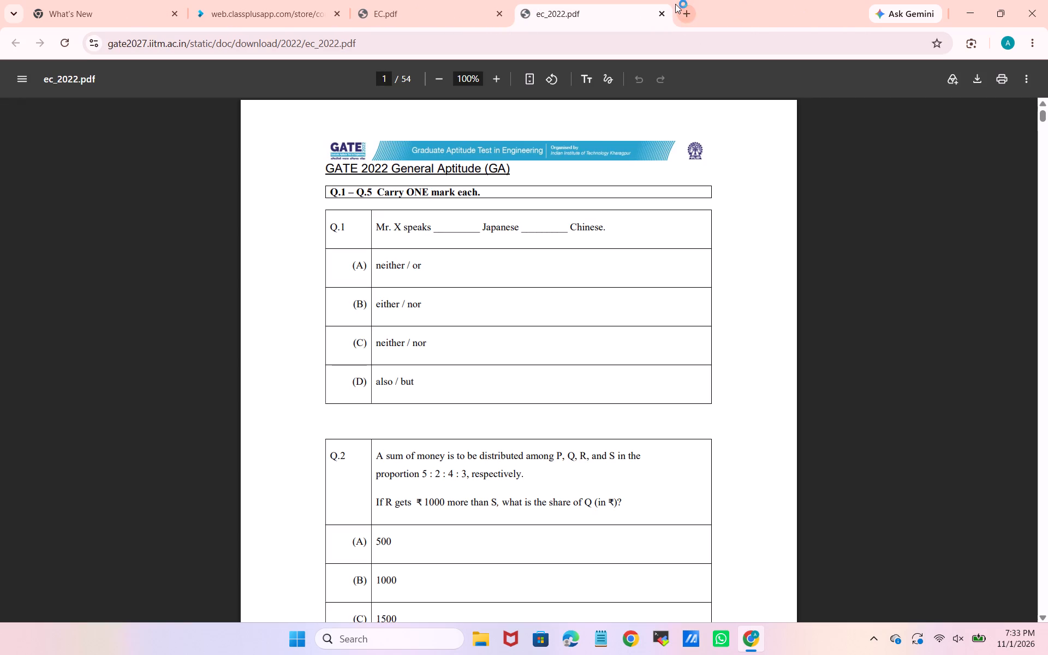
Start a new tab and open youtube.com from it in a separate browser window.
click(686, 10)
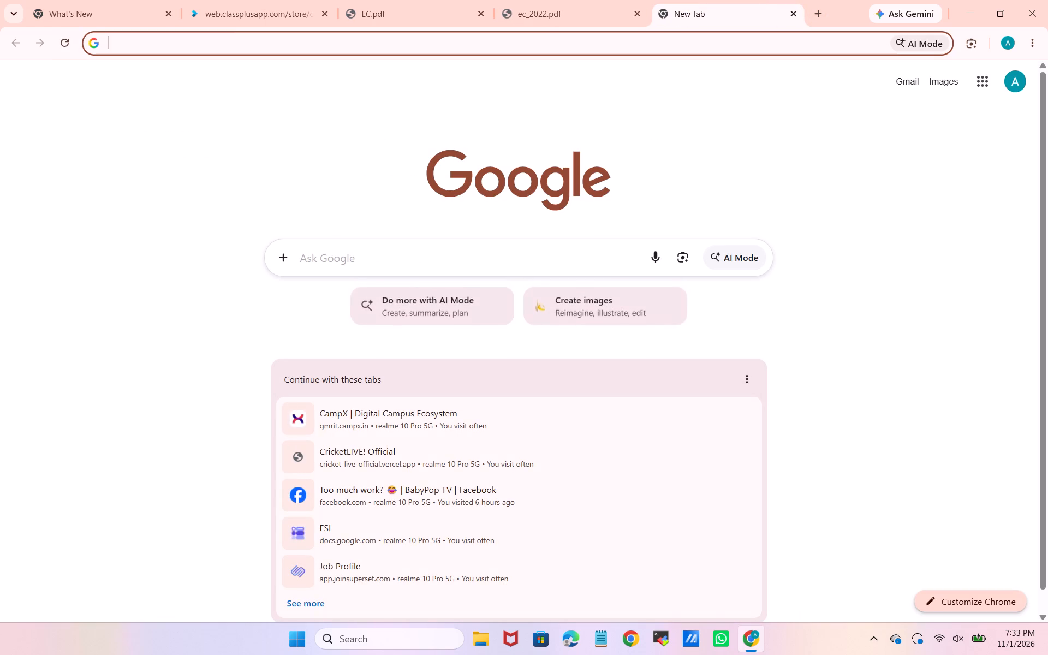
click(641, 42)
key(y)
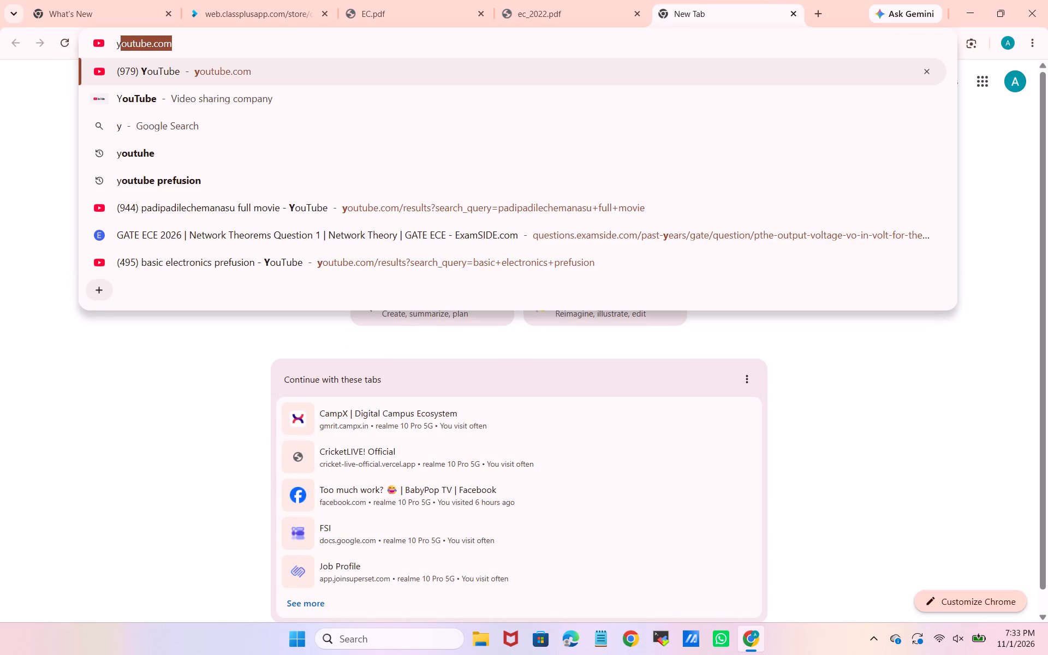
text(outube)
key(shift+Return)
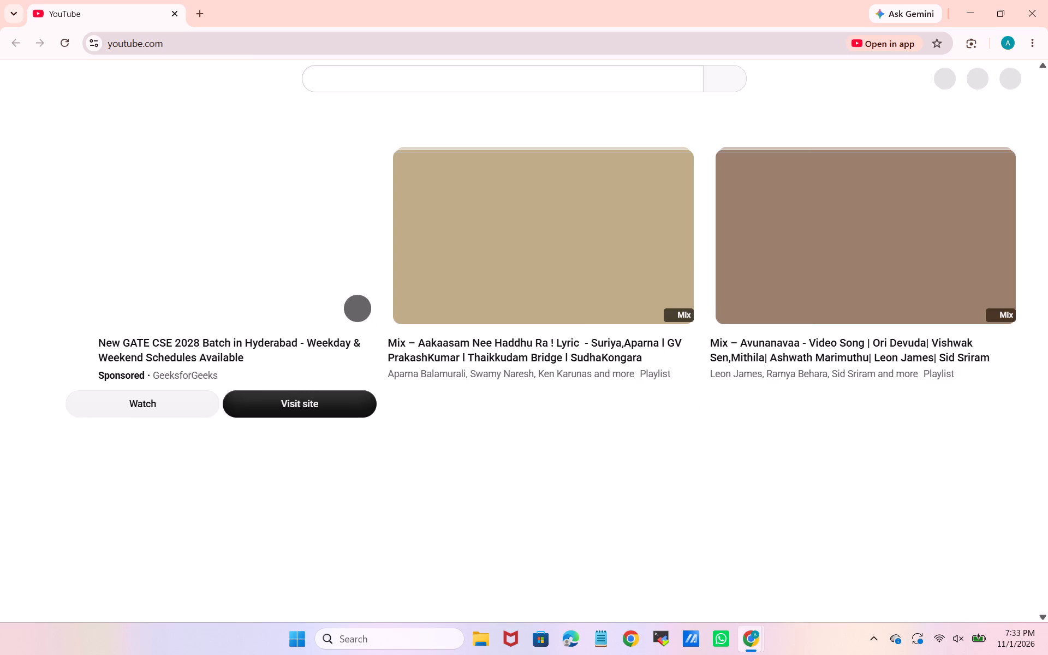
Browse the recommended videos, Shorts and music mixes on the YouTube home feed.
scroll(758, 222, down, 1)
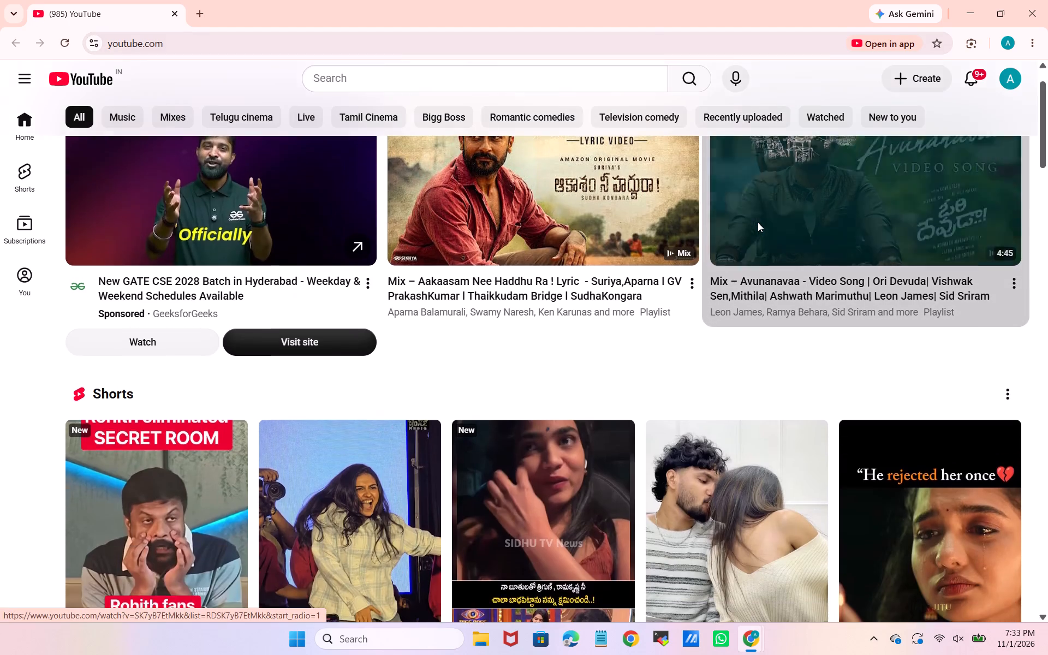
scroll(758, 222, down, 5)
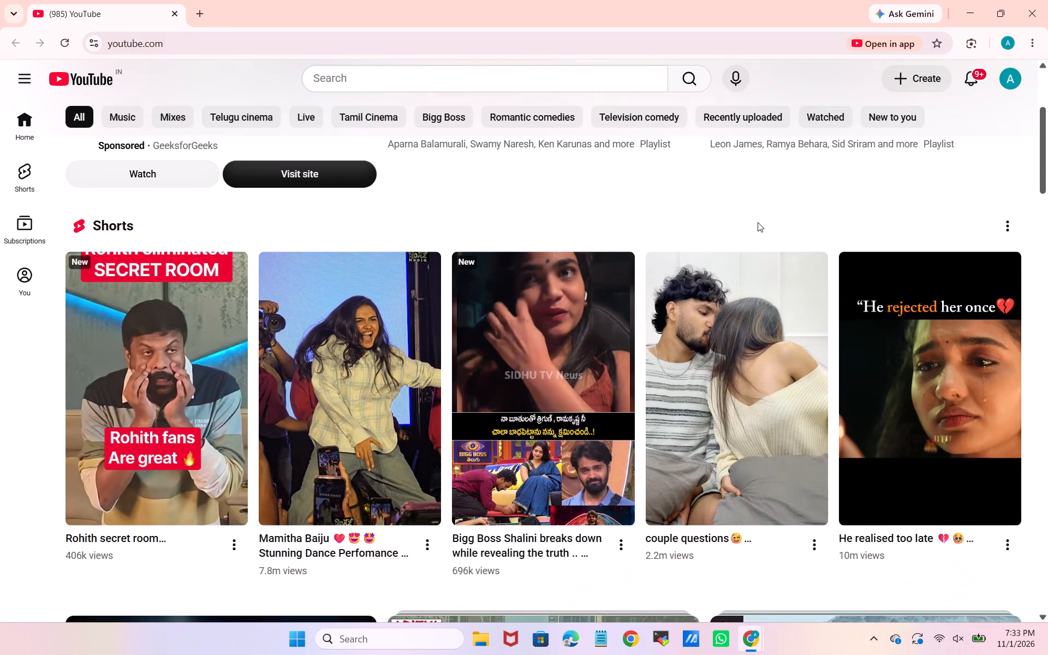
scroll(758, 222, down, 2)
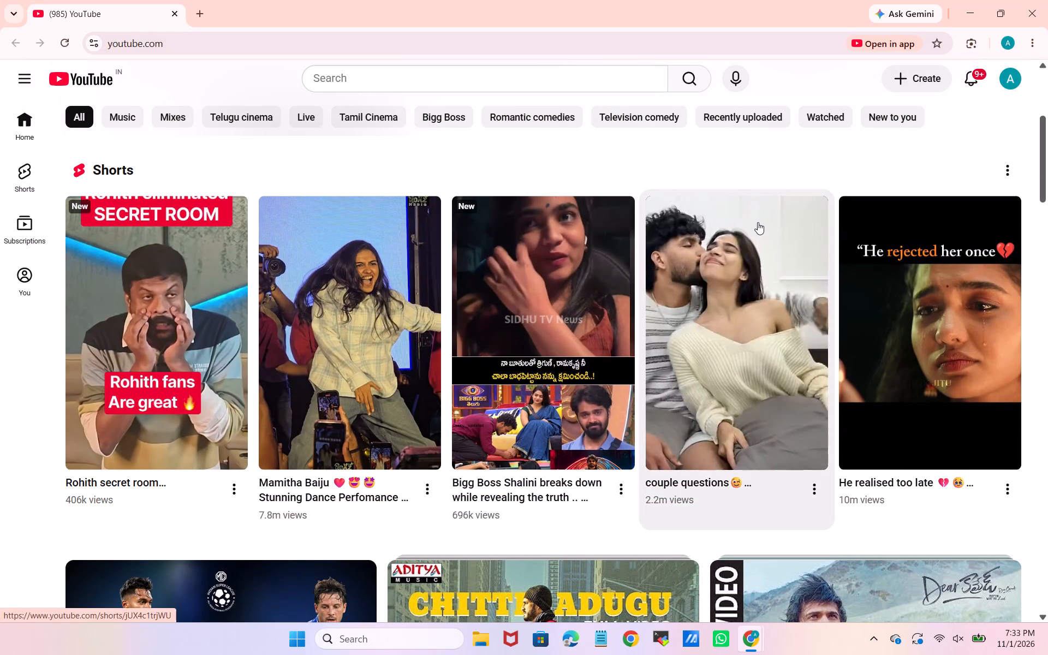
scroll(758, 222, down, 4)
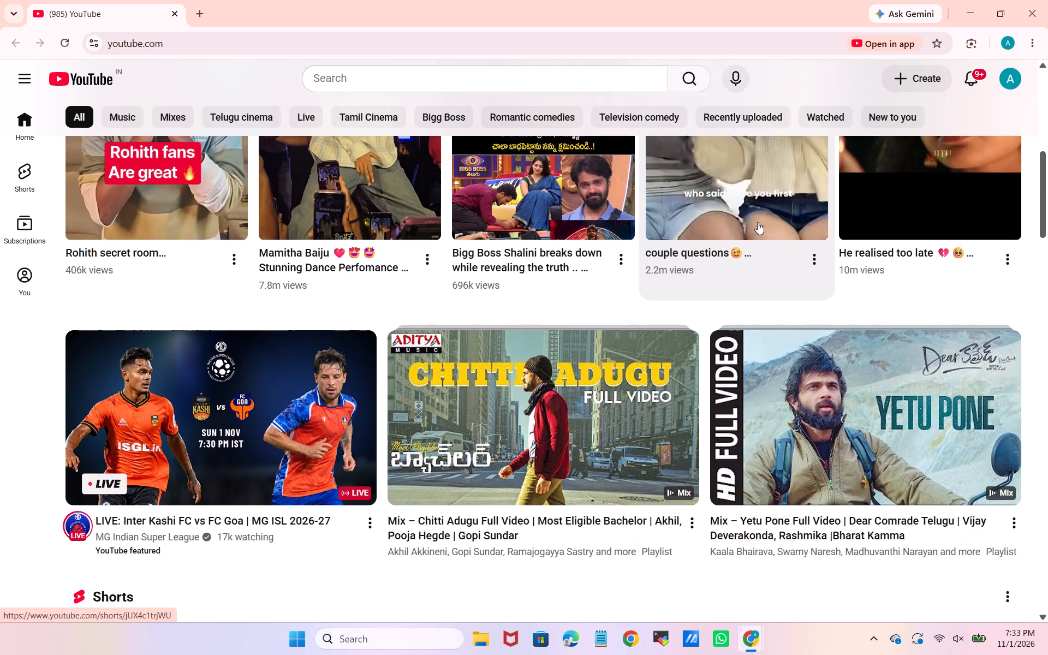
scroll(758, 222, down, 3)
scroll(758, 222, up, 1)
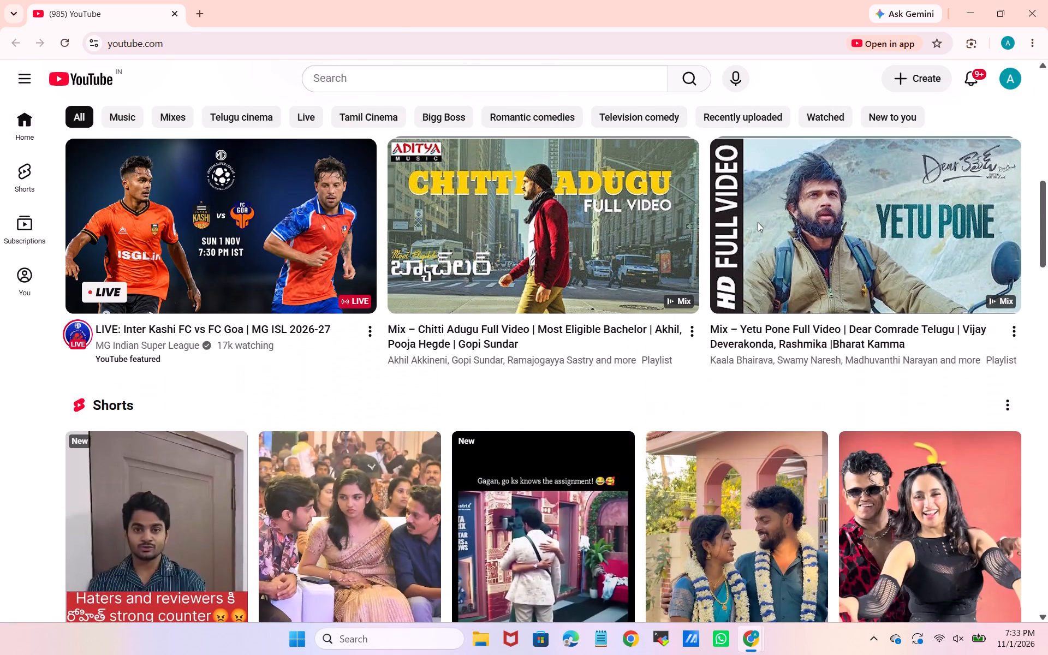
scroll(758, 222, up, 2)
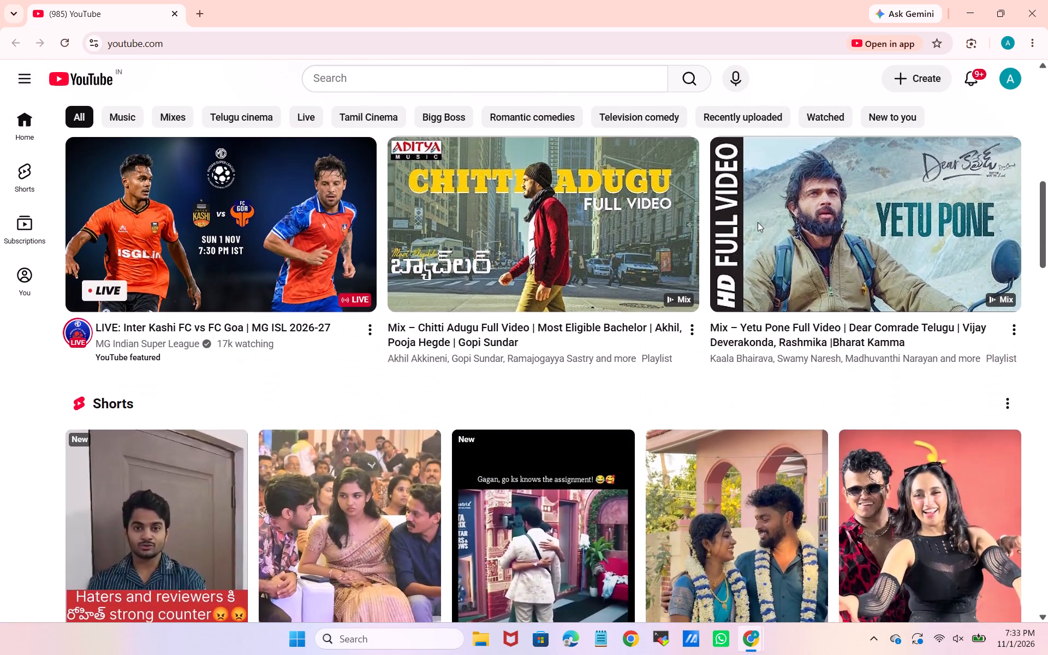
scroll(758, 222, up, 1)
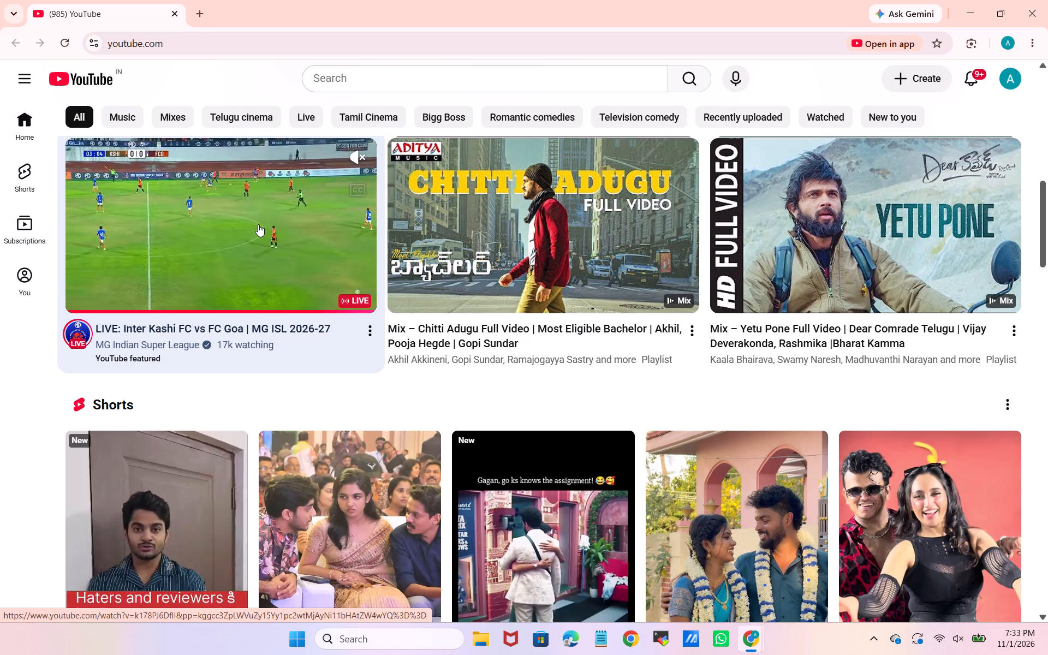
scroll(258, 224, down, 4)
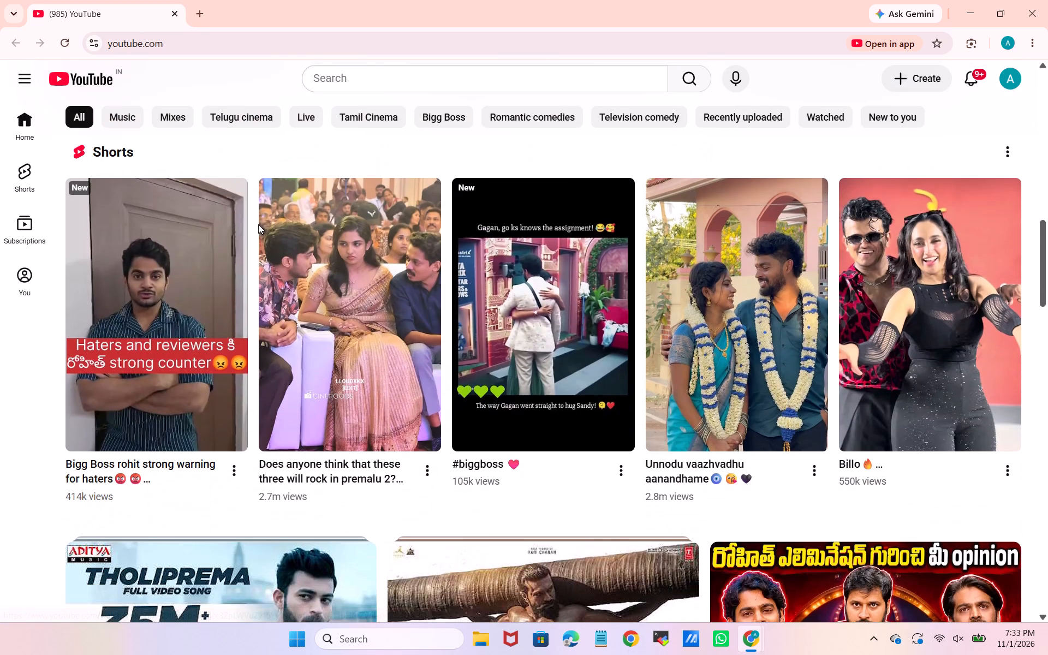
scroll(258, 224, down, 7)
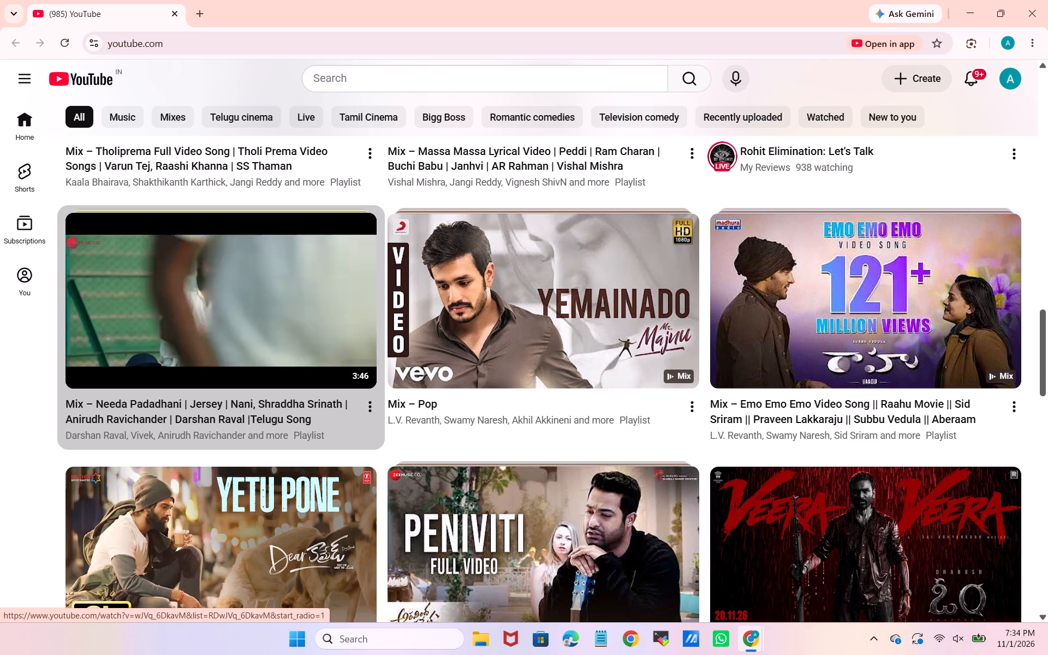
scroll(258, 224, down, 4)
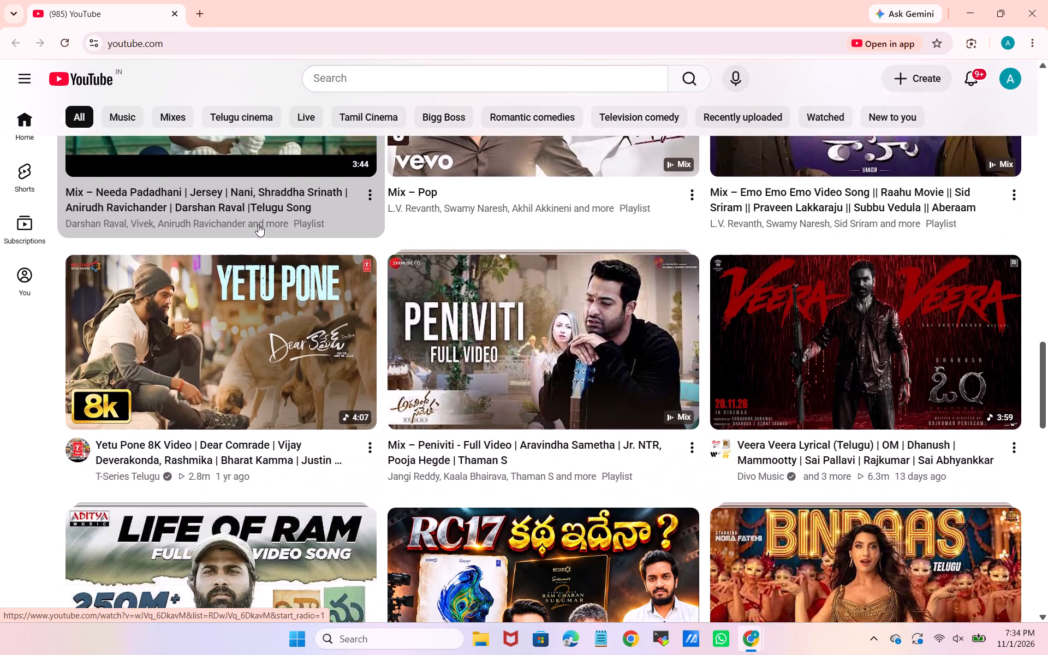
scroll(258, 224, down, 3)
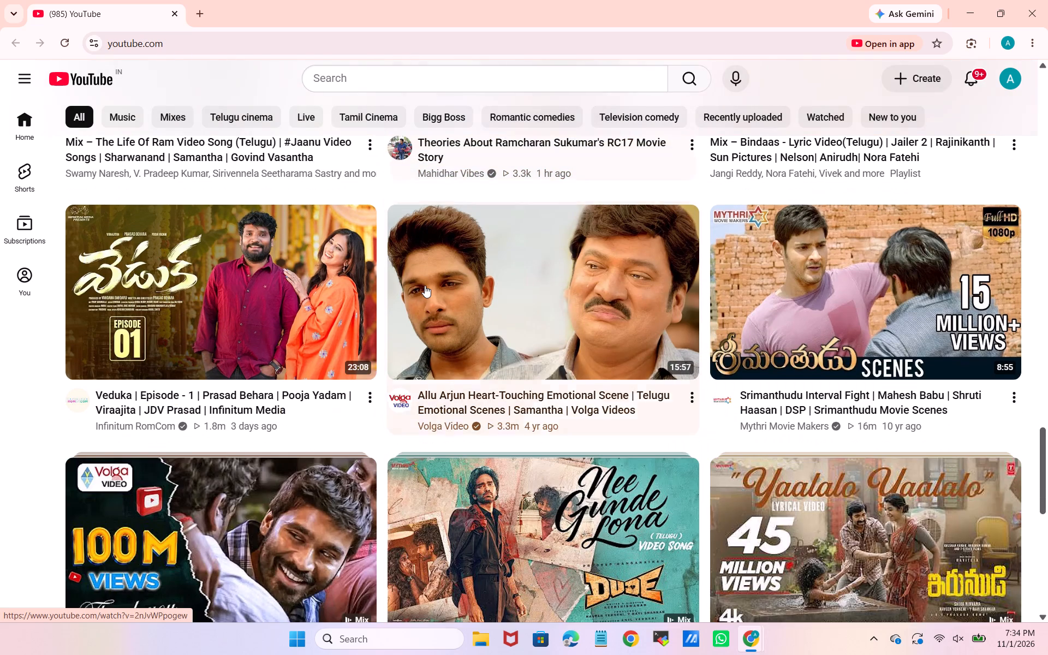
scroll(425, 285, down, 1)
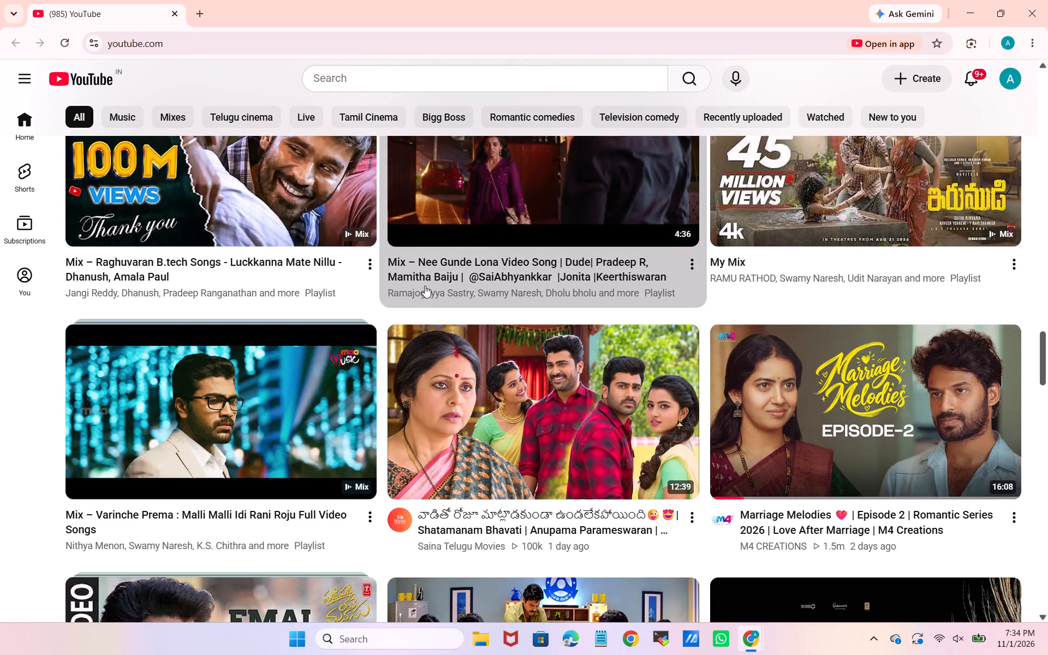
scroll(425, 285, down, 2)
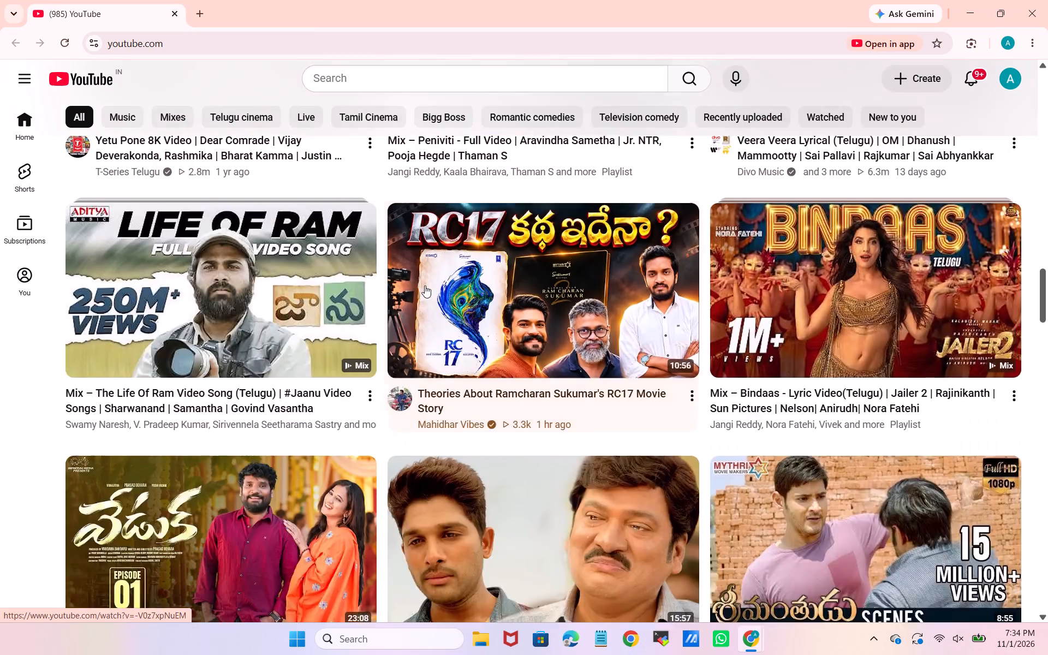
Search YouTube for the earlier query "bigg boss latest promo telugu".
click(379, 81)
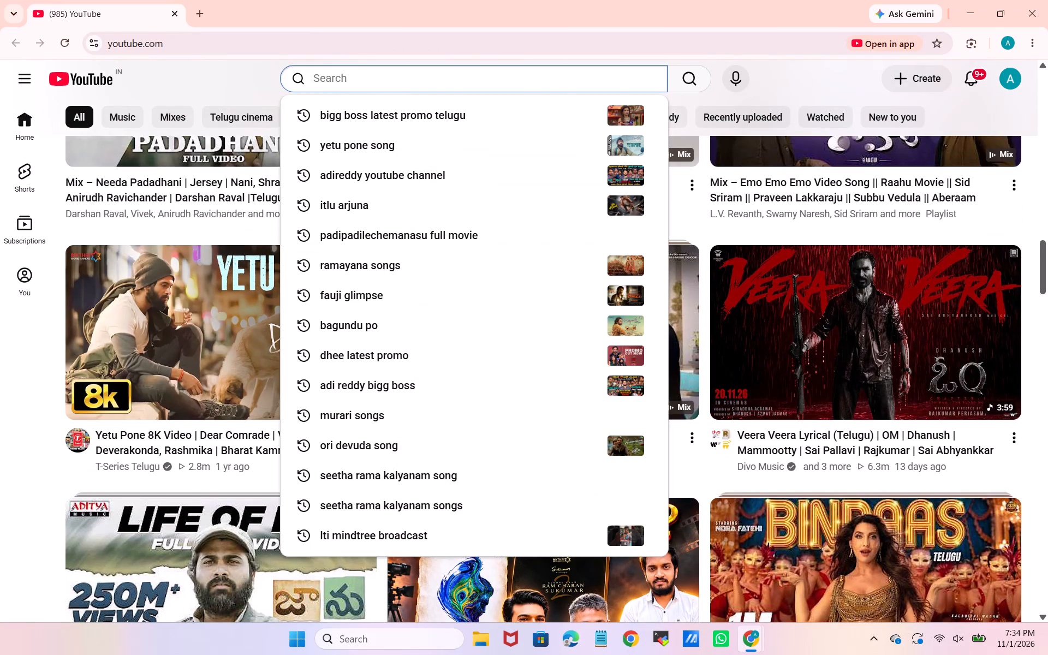
click(388, 122)
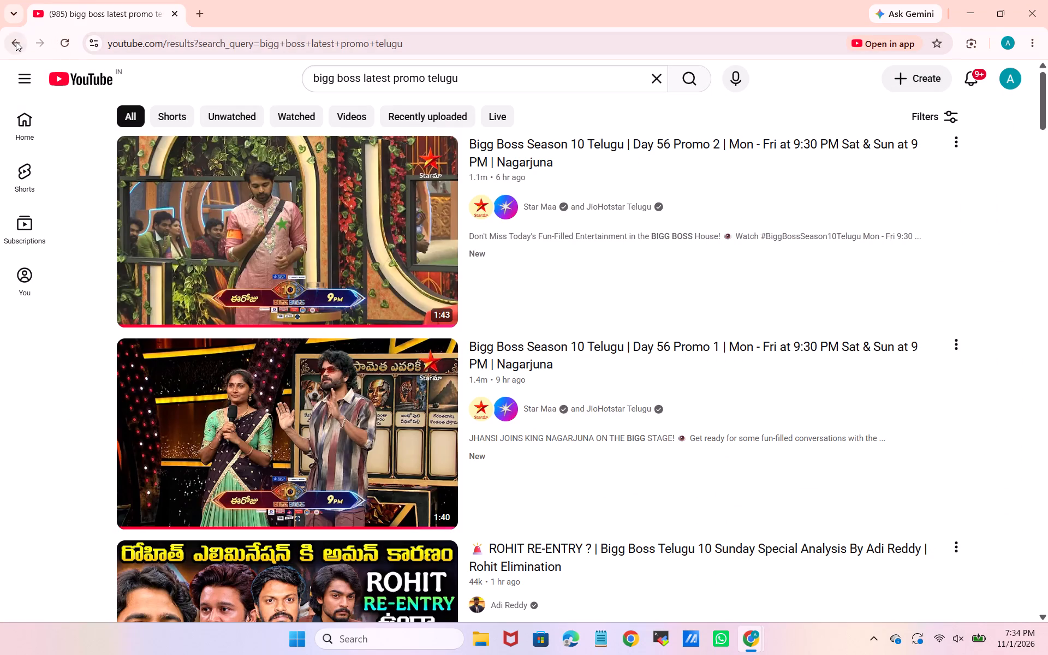
Go back to the YouTube home feed and look through more of the recommended videos.
click(16, 39)
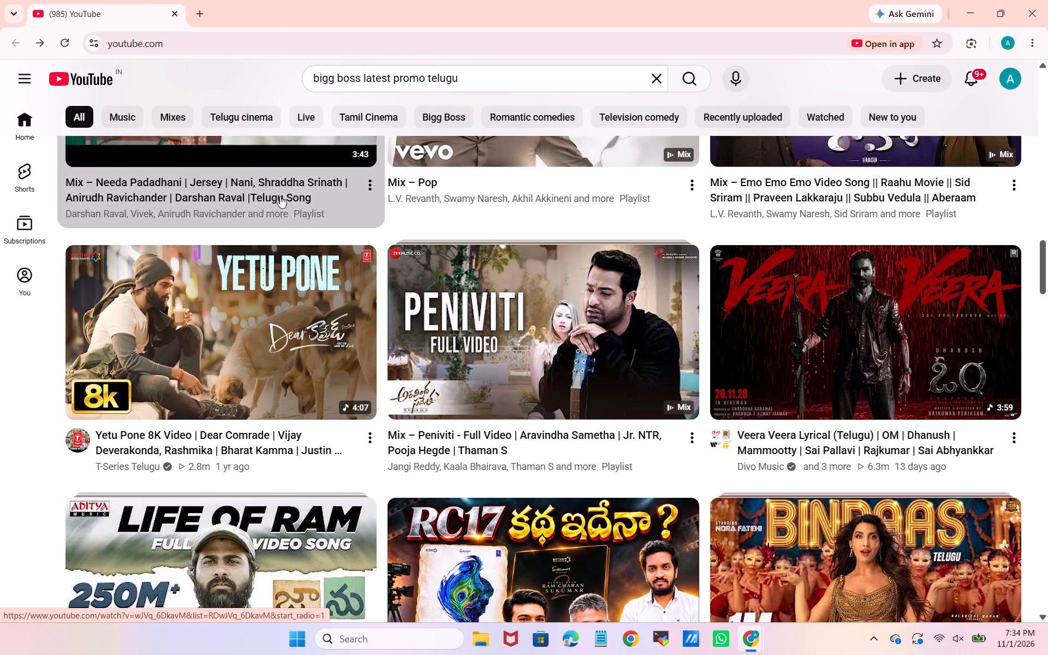
scroll(296, 226, down, 4)
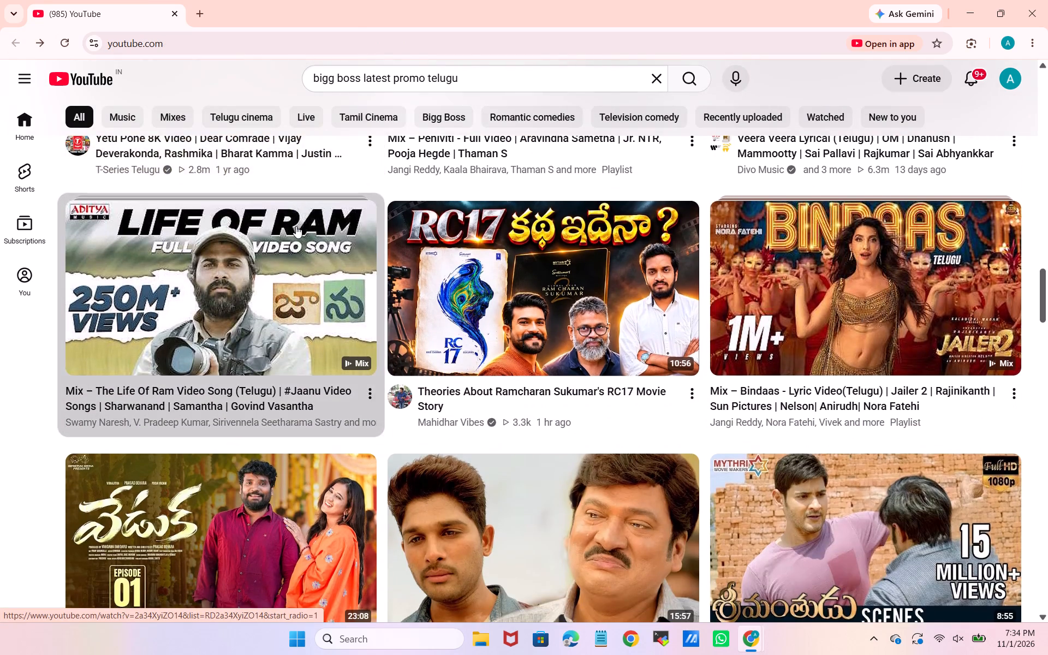
scroll(296, 226, down, 7)
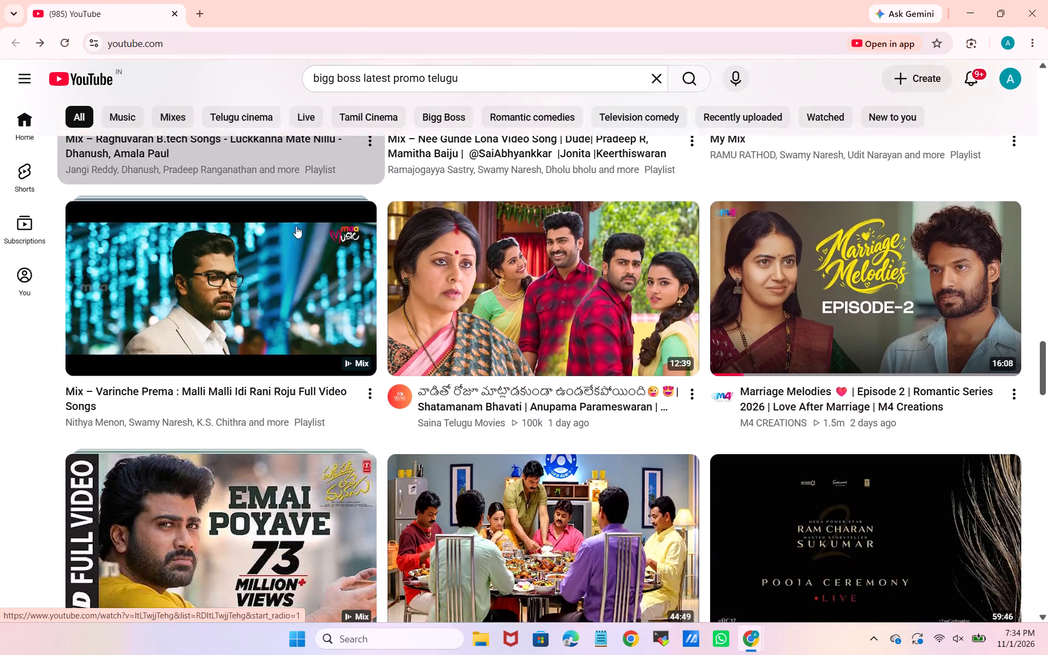
Look further down the YouTube home feed, past the Explore more topics section.
scroll(296, 226, down, 4)
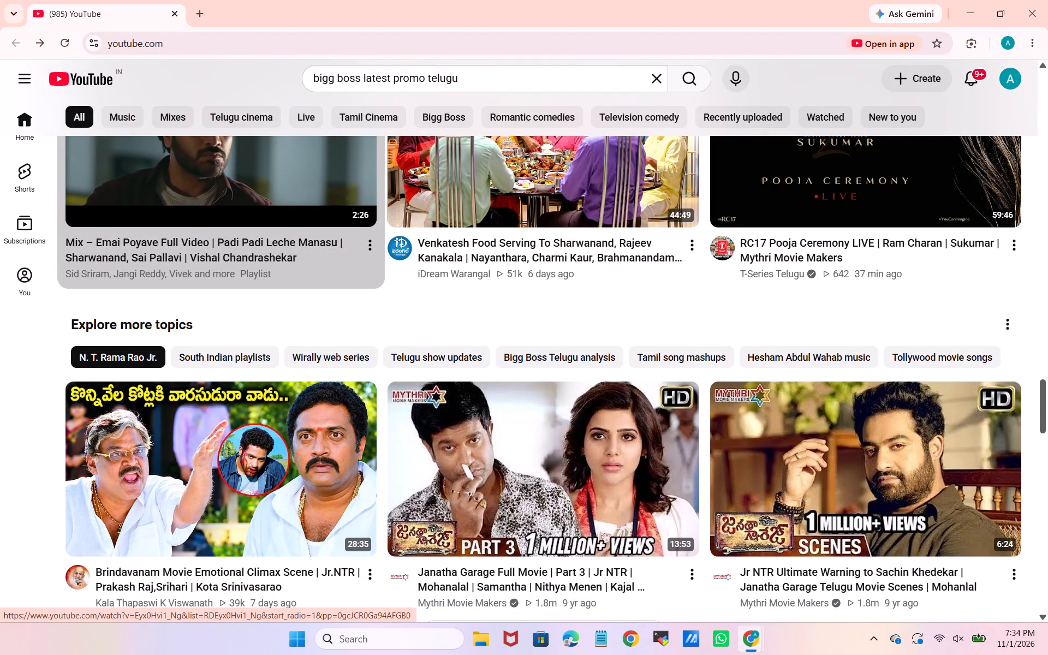
scroll(296, 226, down, 3)
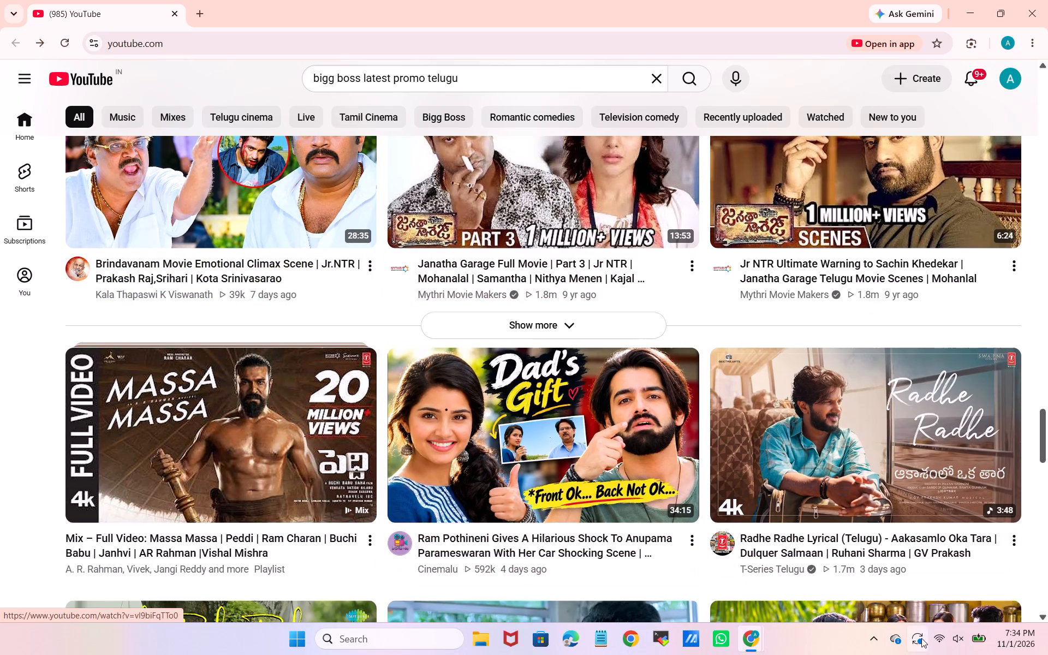
Lower the screen brightness to about one third of its range.
click(934, 647)
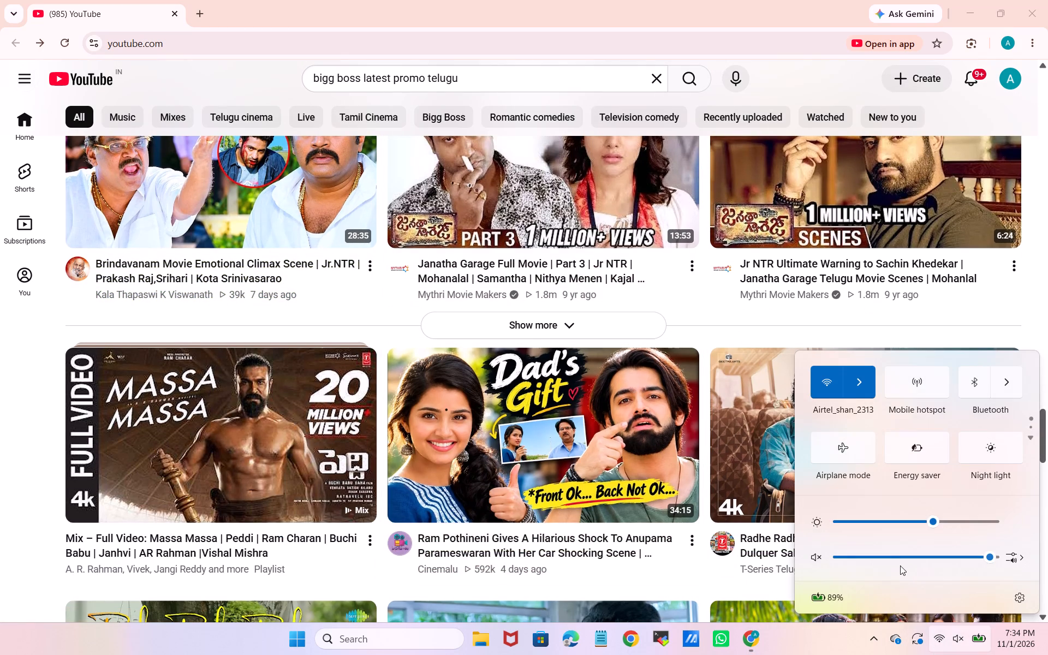
click(877, 525)
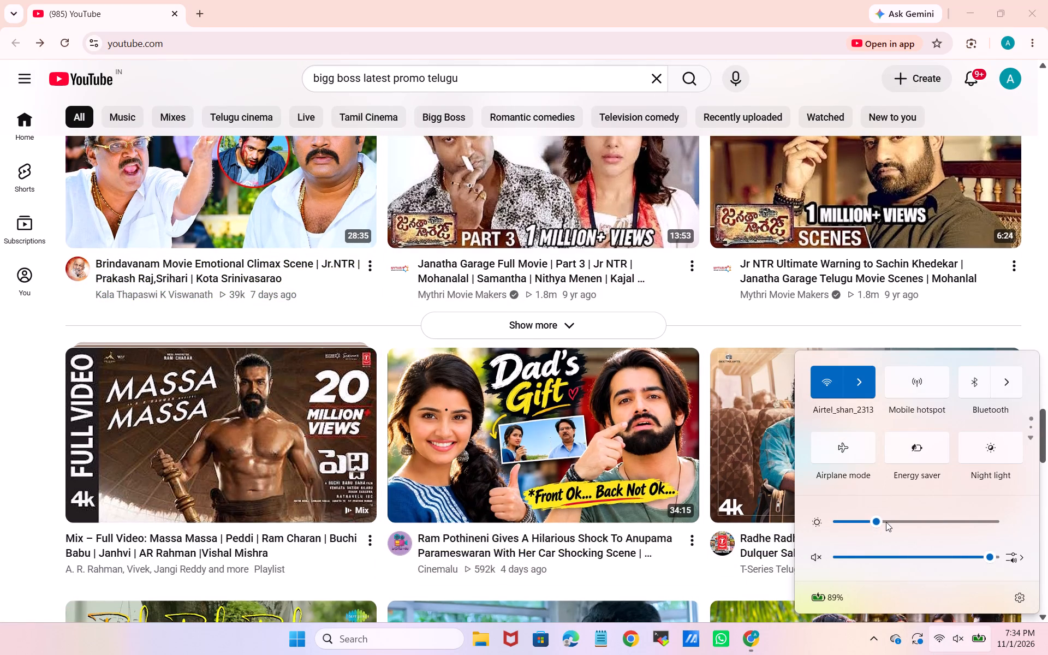
click(886, 522)
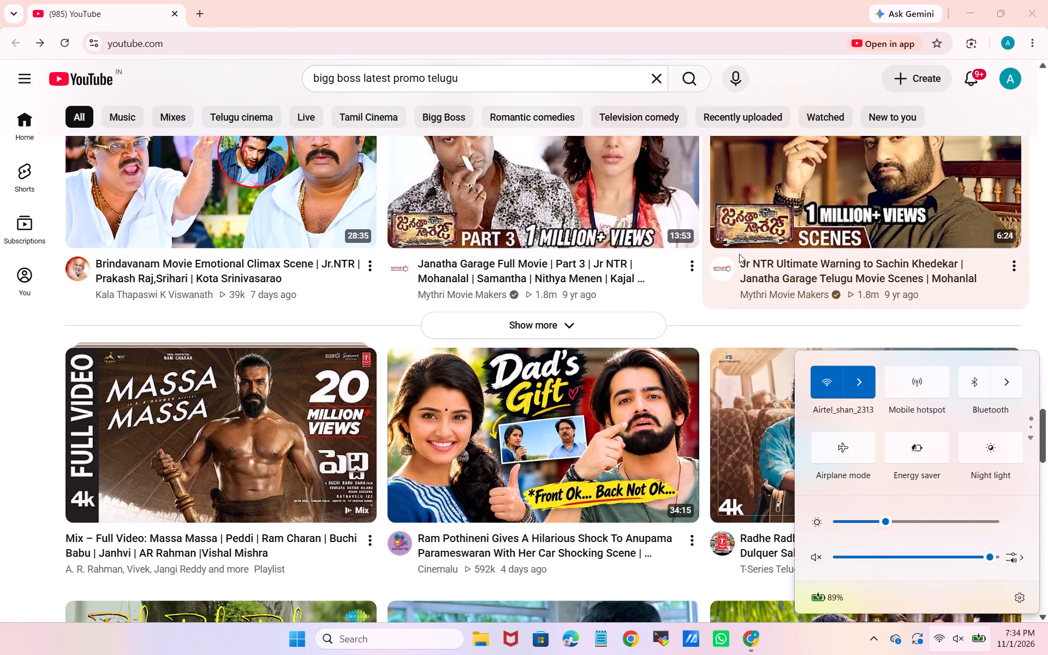
Browse more of the recommended videos on the YouTube home feed, returning to the Shorts row near its start.
scroll(503, 272, down, 5)
right_click(503, 272)
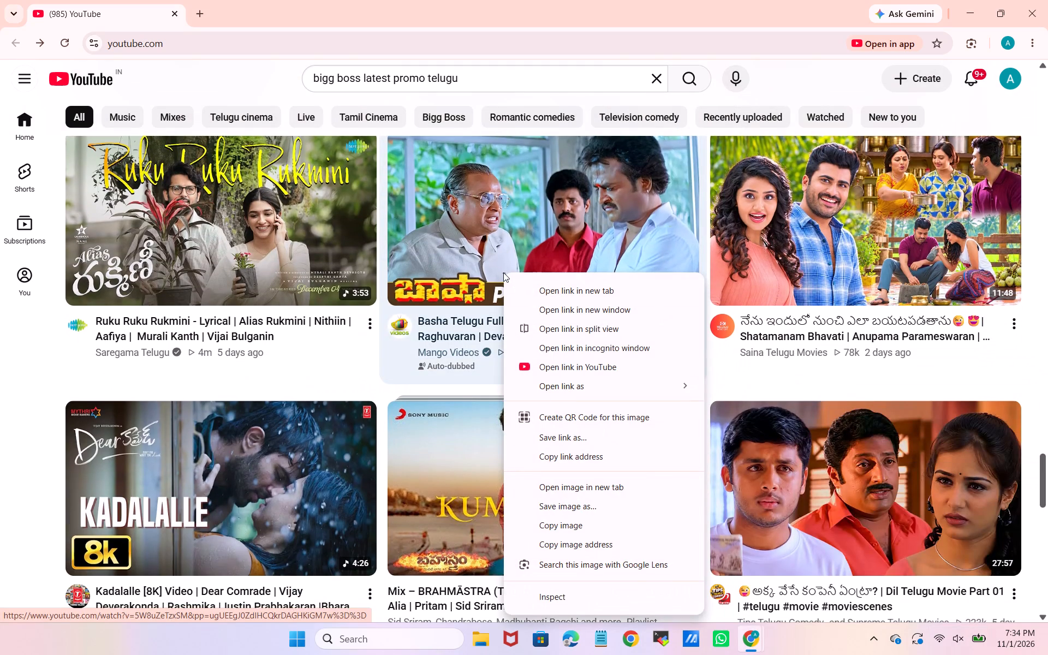
scroll(503, 272, up, 2)
ctrl+scroll(503, 272, down, 1)
ctrl+scroll(503, 272, up, 1)
ctrl+scroll(503, 272, down, 1)
ctrl+scroll(503, 272, up, 3)
scroll(293, 377, up, 5)
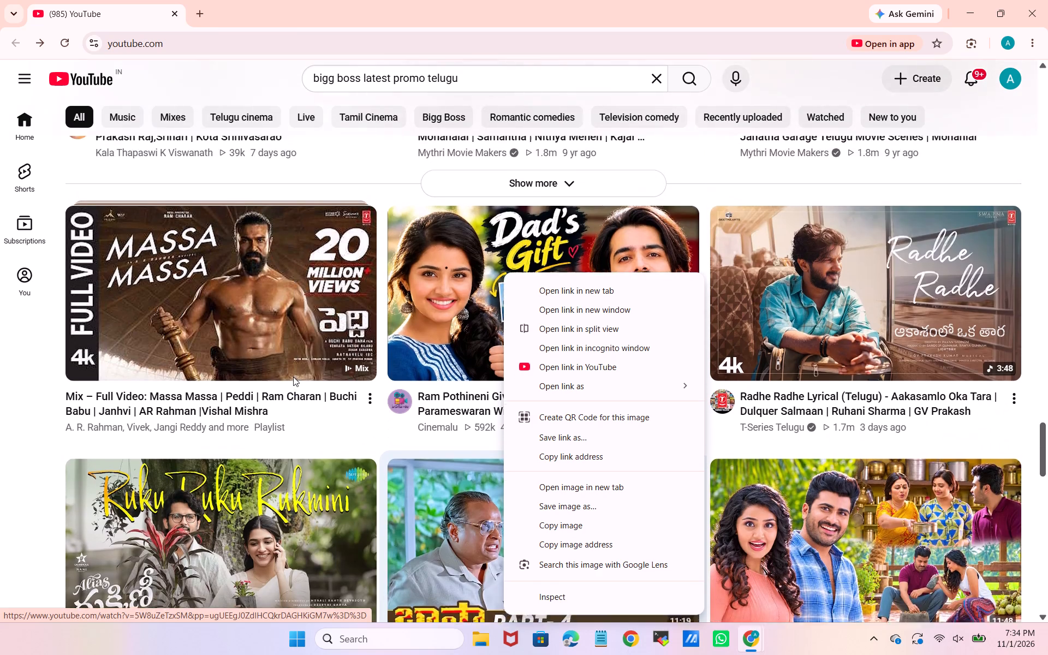
scroll(293, 377, up, 3)
scroll(387, 235, up, 7)
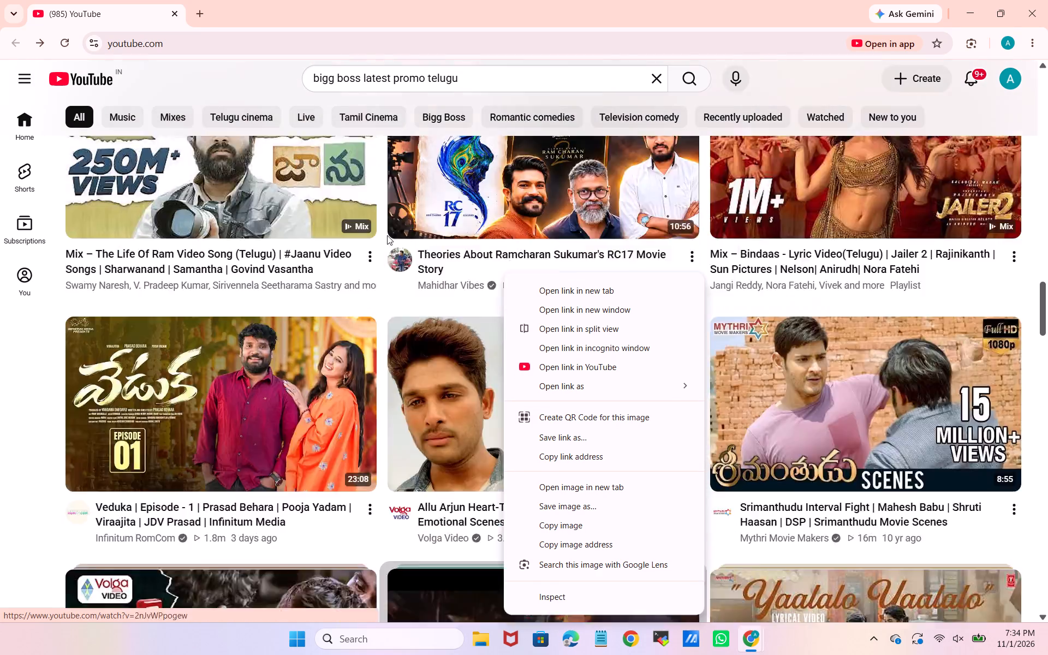
scroll(387, 235, up, 18)
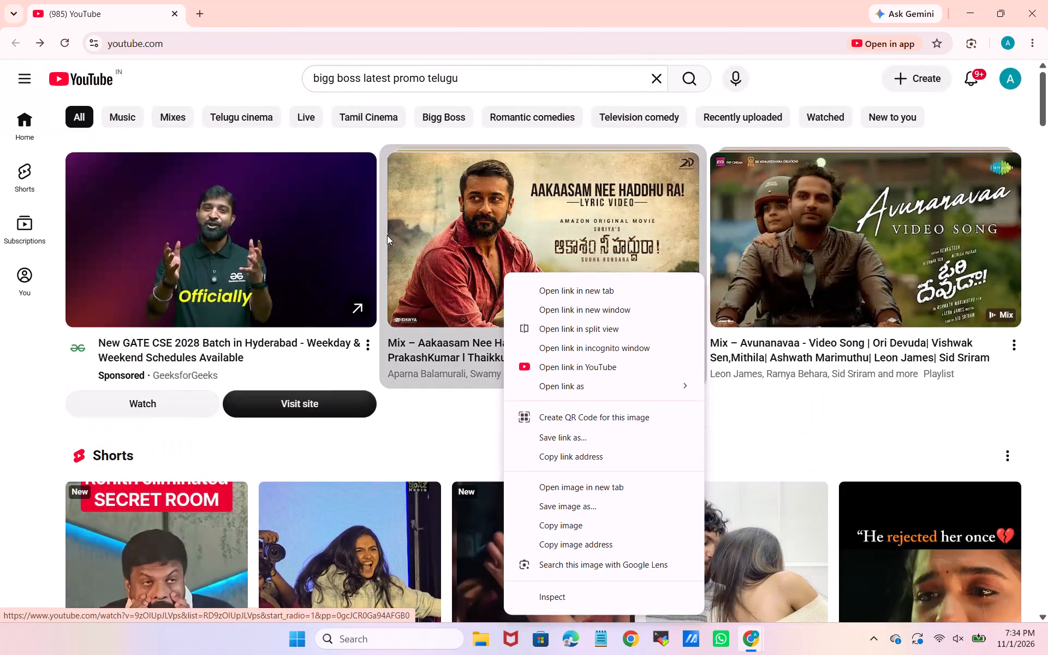
click(31, 338)
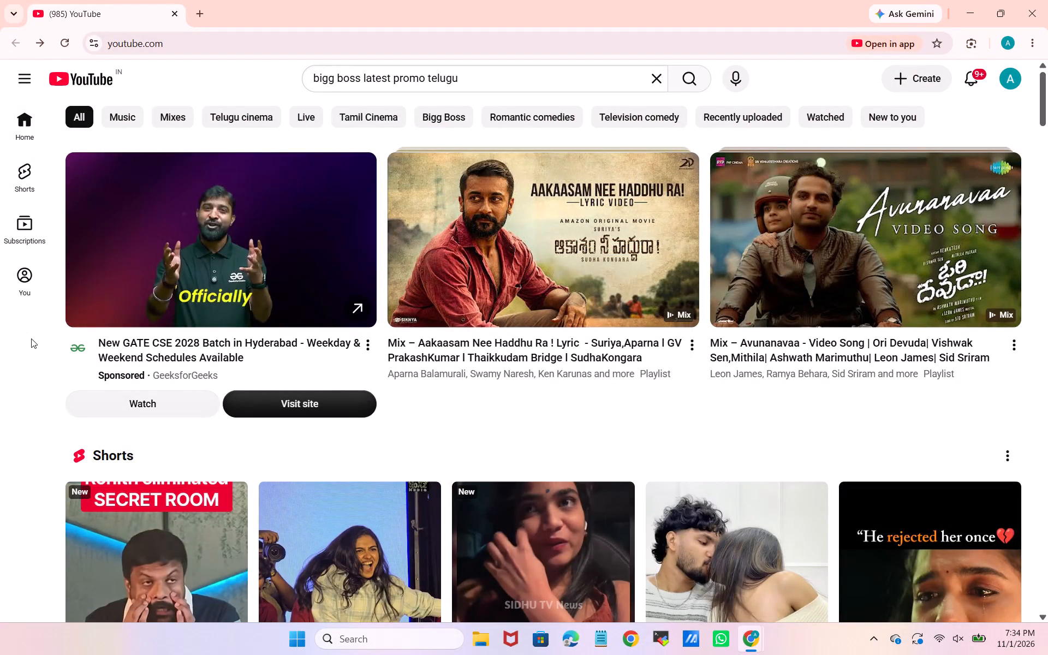
scroll(265, 369, down, 1)
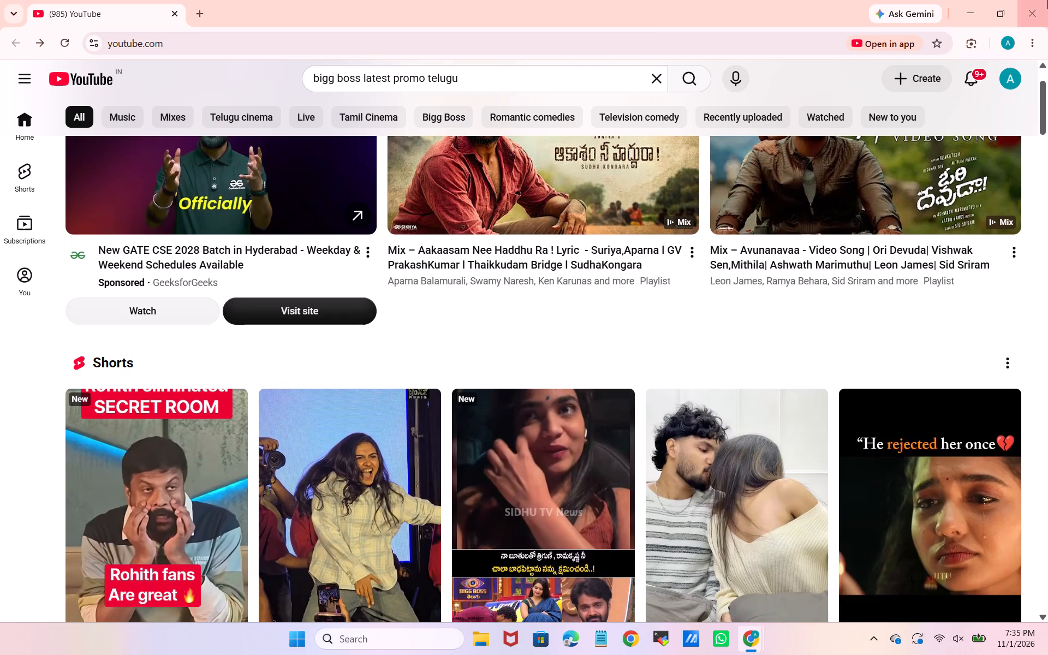
Close the separate YouTube browser window.
click(1047, 0)
click(1047, 0)
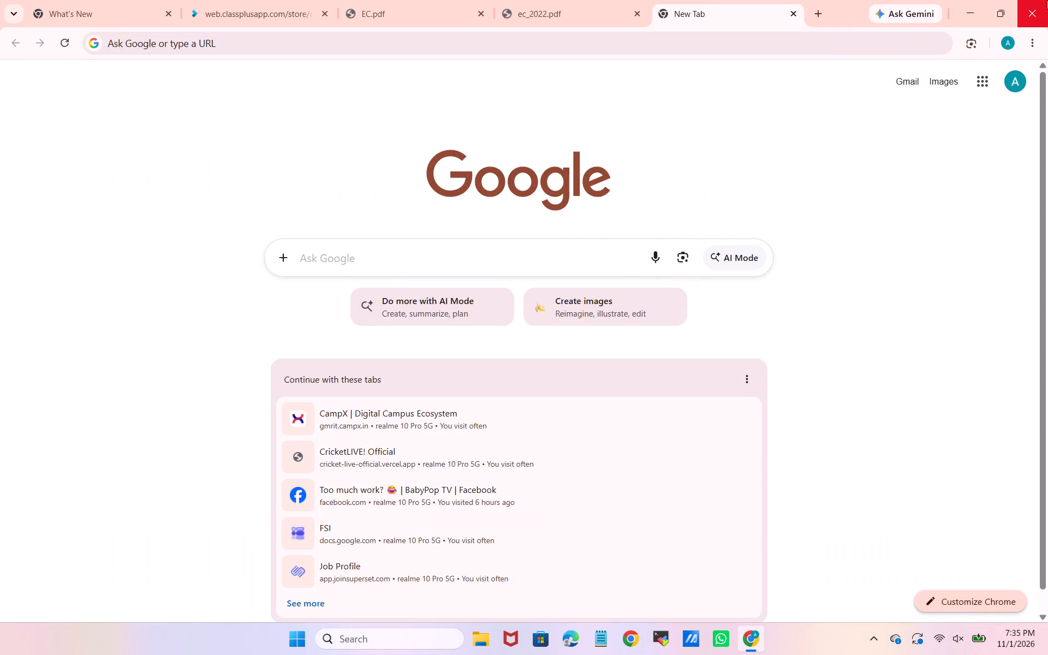
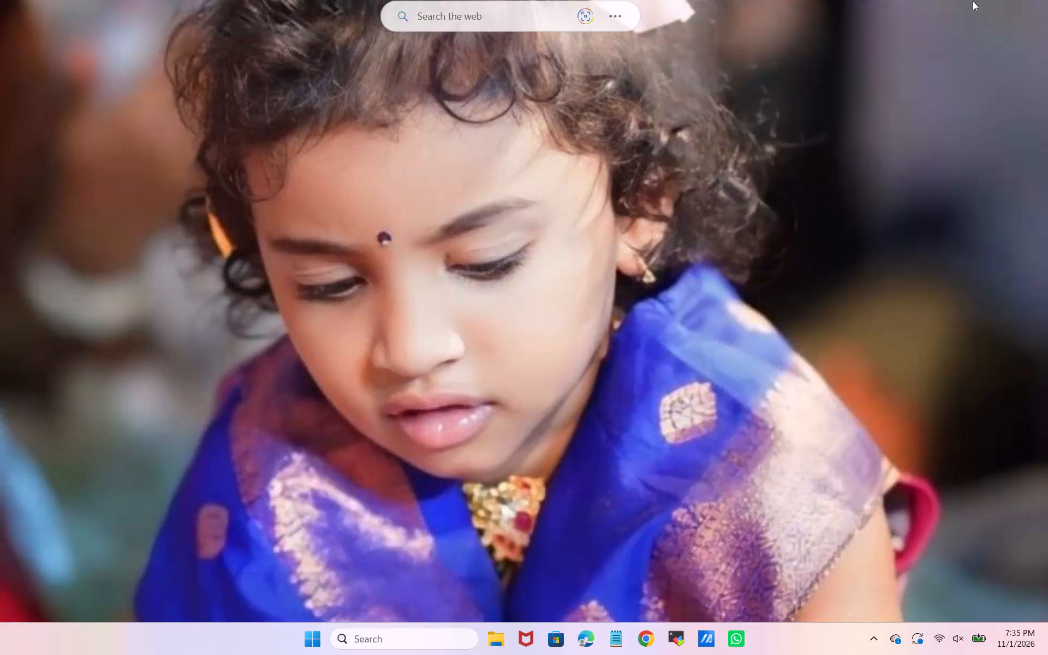
Bring up the Windows quick-access list of system tools and power options from the desktop.
key(super+x)
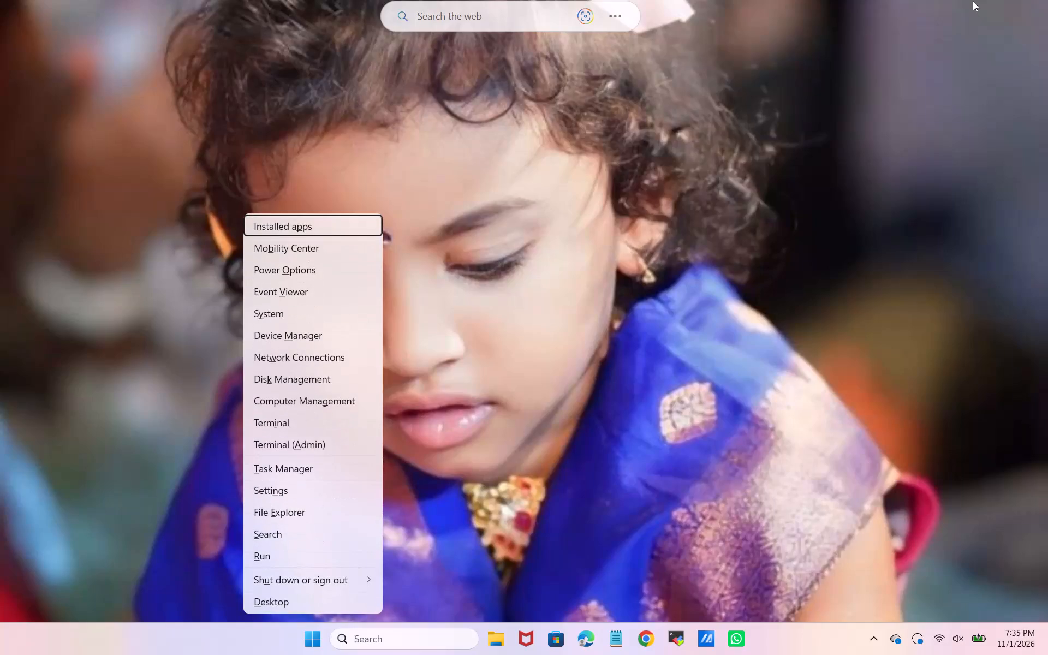